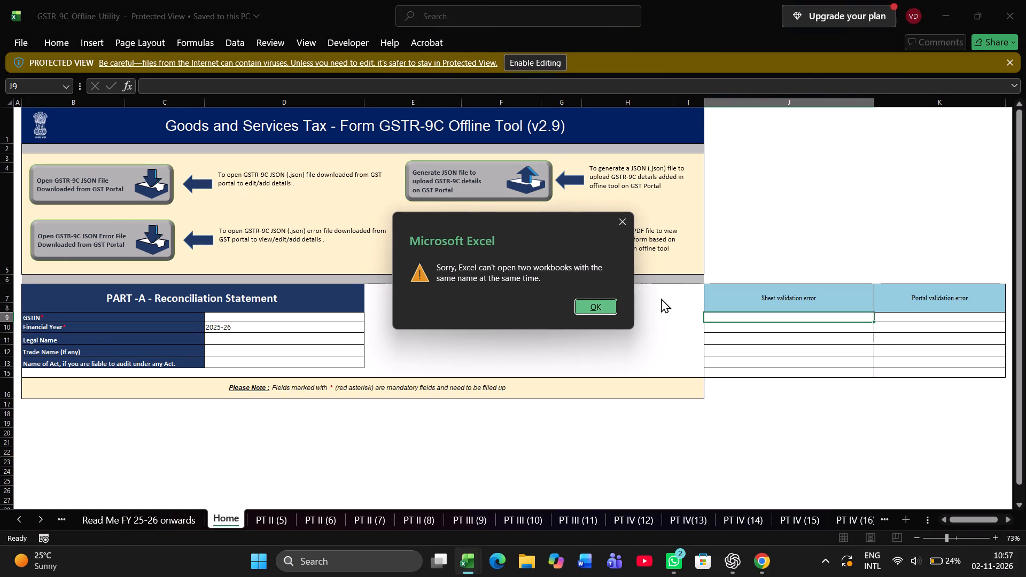
Dismiss the Excel alert about opening two workbooks with the same name, returning to the GSTR_9C_Offline_Utility workbook.
left_click(595, 302)
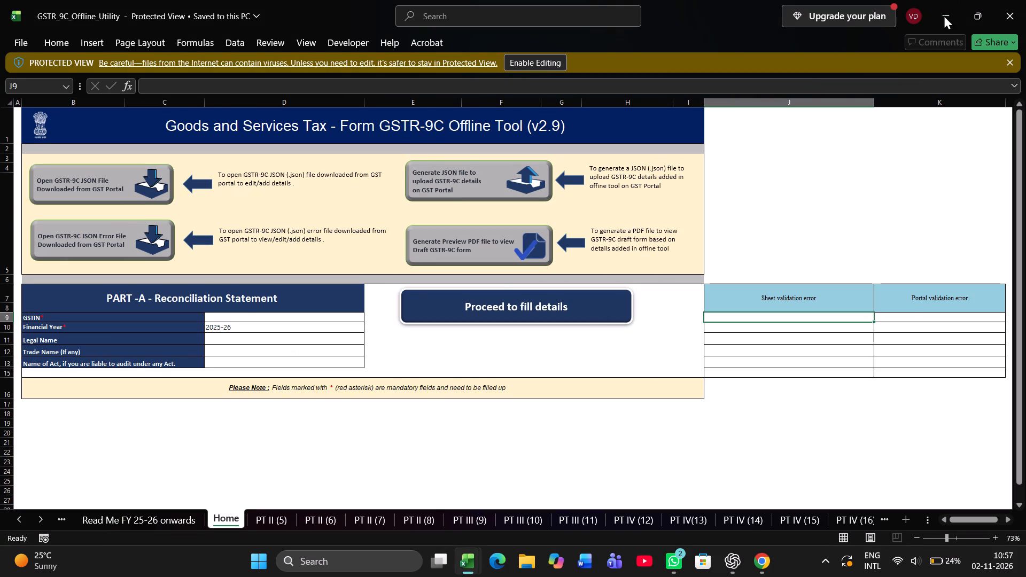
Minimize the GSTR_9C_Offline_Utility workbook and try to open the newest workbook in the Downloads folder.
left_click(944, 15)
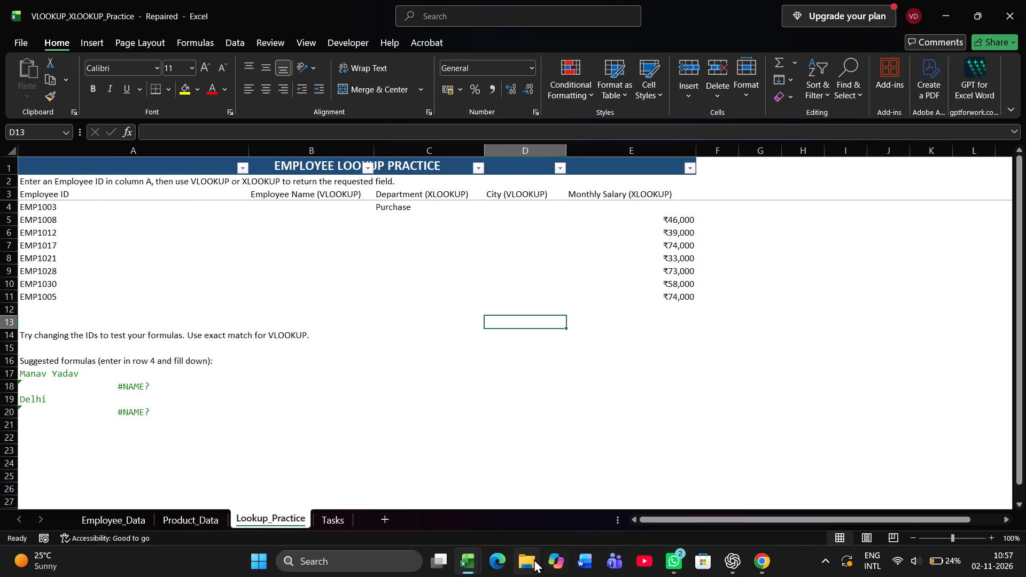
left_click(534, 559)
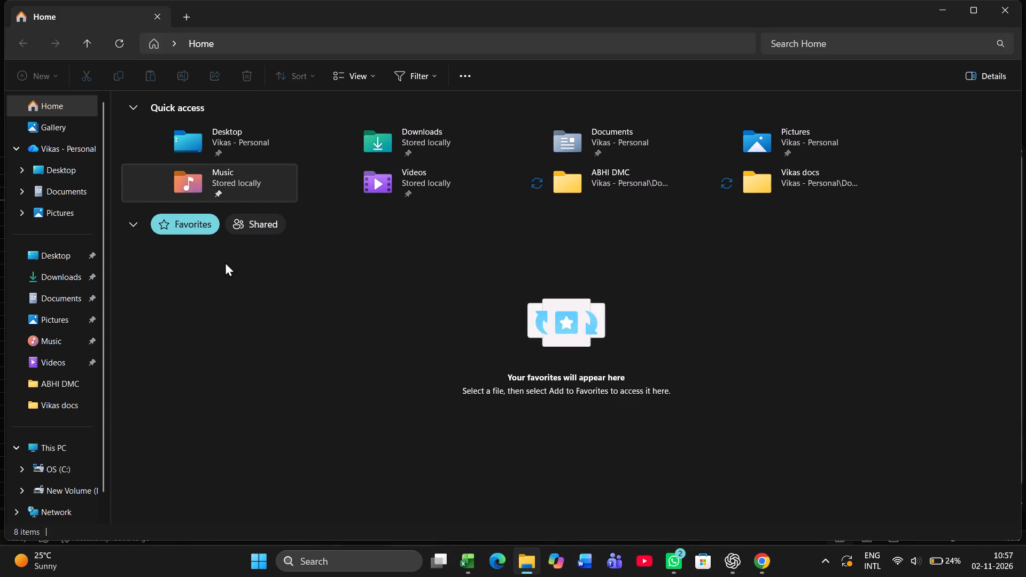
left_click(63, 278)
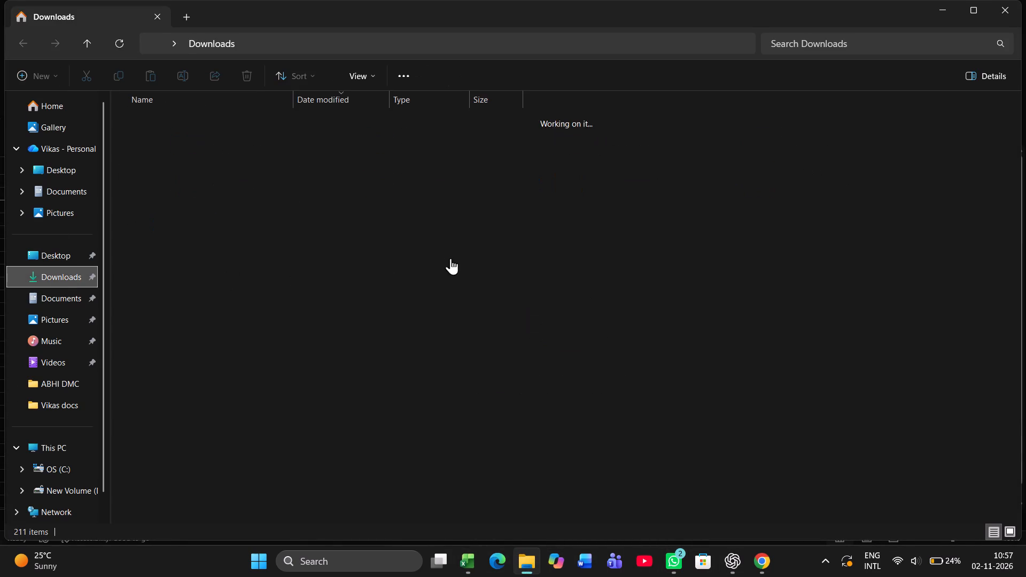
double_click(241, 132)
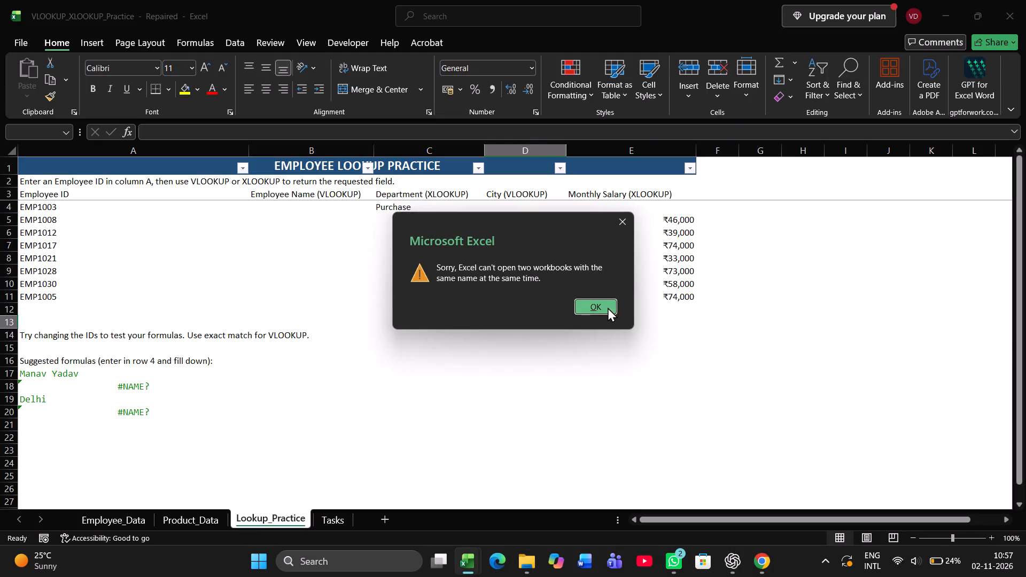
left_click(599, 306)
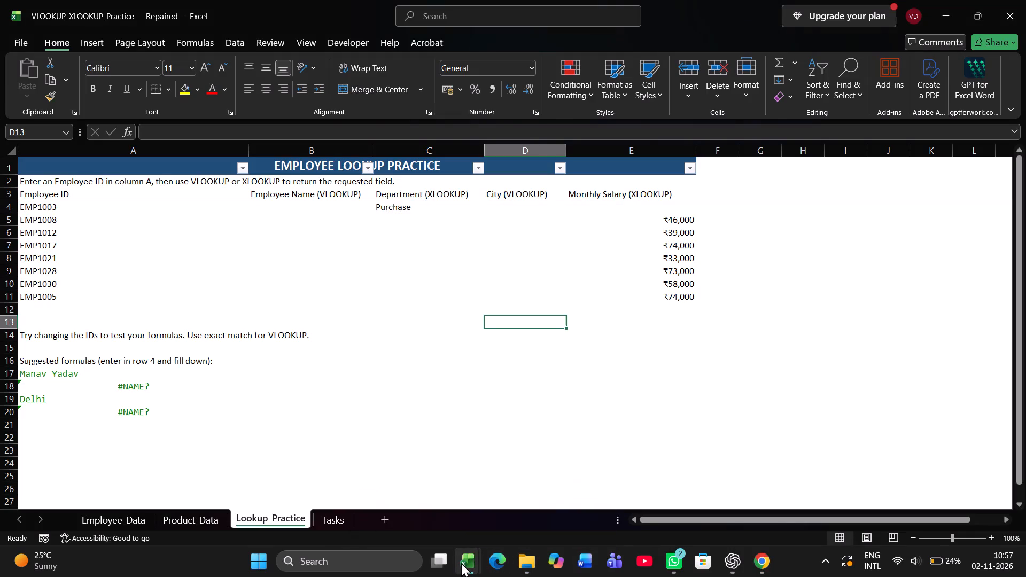
Return to the GSTR_9C_Offline_Utility workbook and enable editing in it.
key("alt+Tab")
key("alt+Tab")
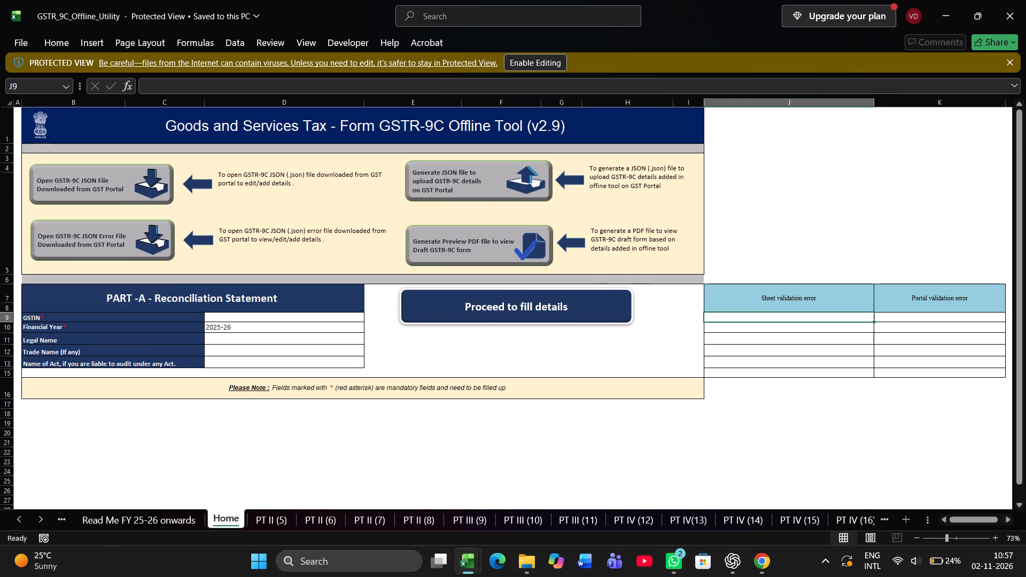
key("e")
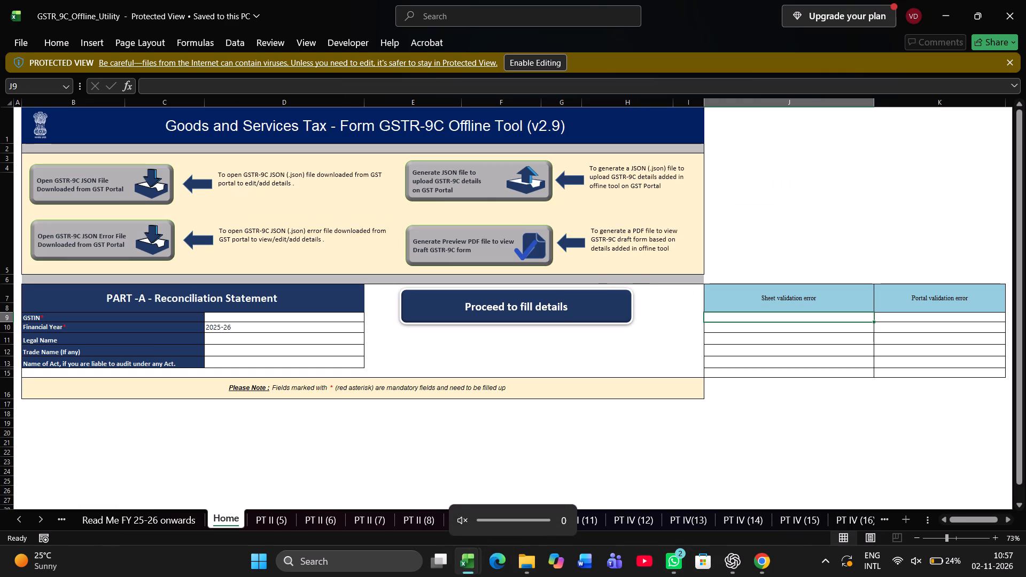
key("F2")
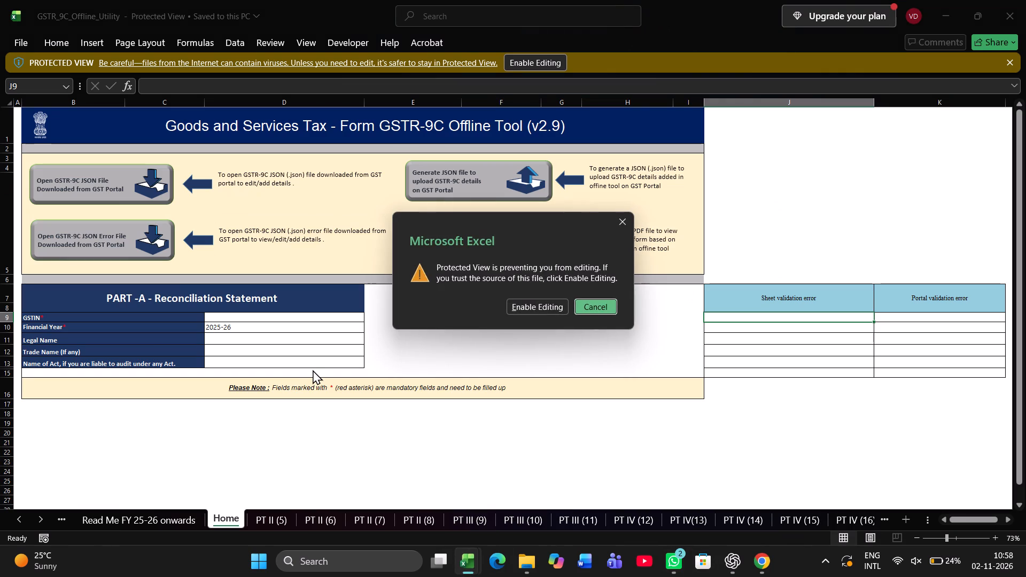
key("e")
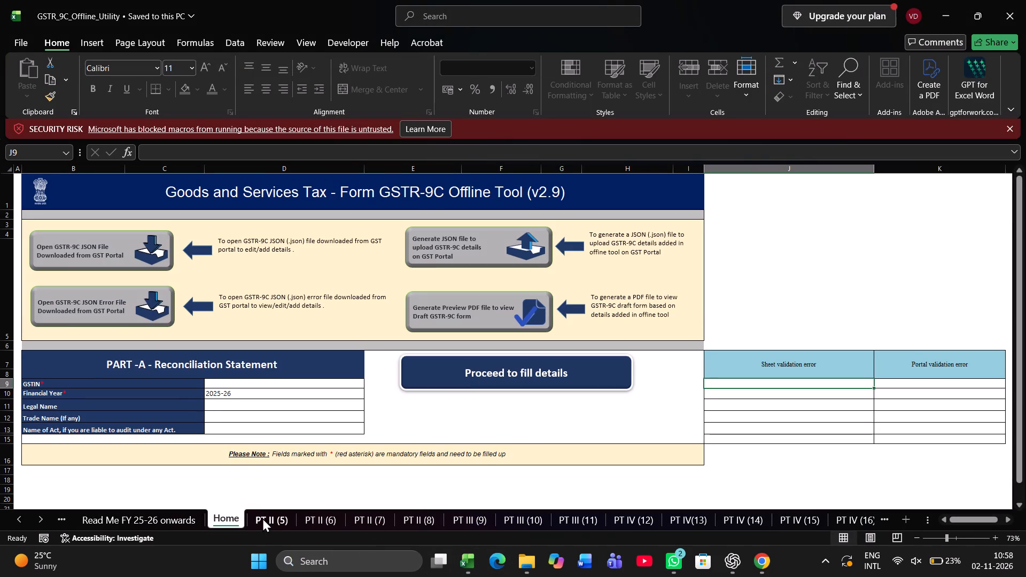
Go to the PT II (5) sheet of the GSTR-9C utility.
left_click(262, 518)
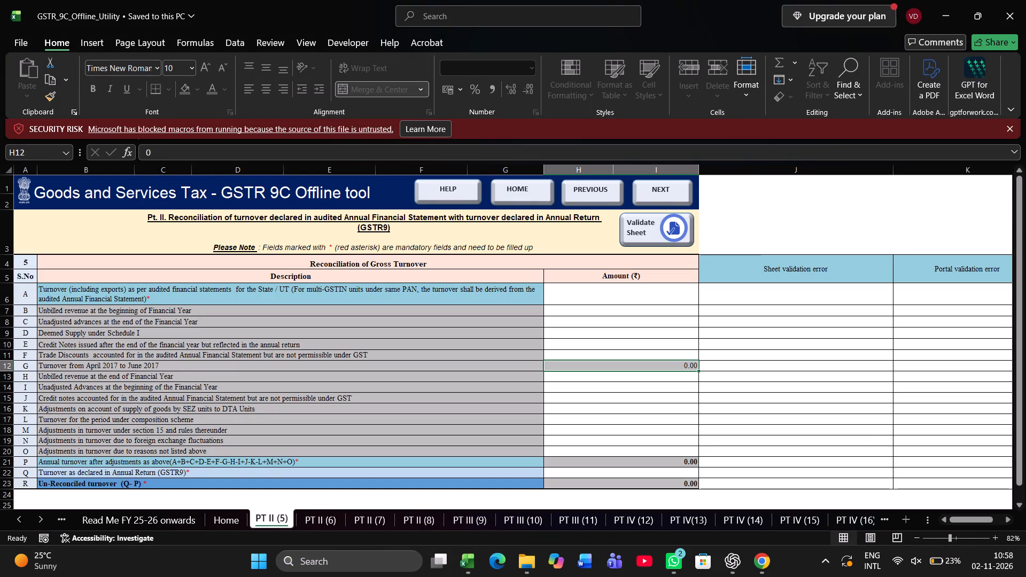
Create a new blank workbook and switch back to the GSTR-9C utility.
key("ctrl+n")
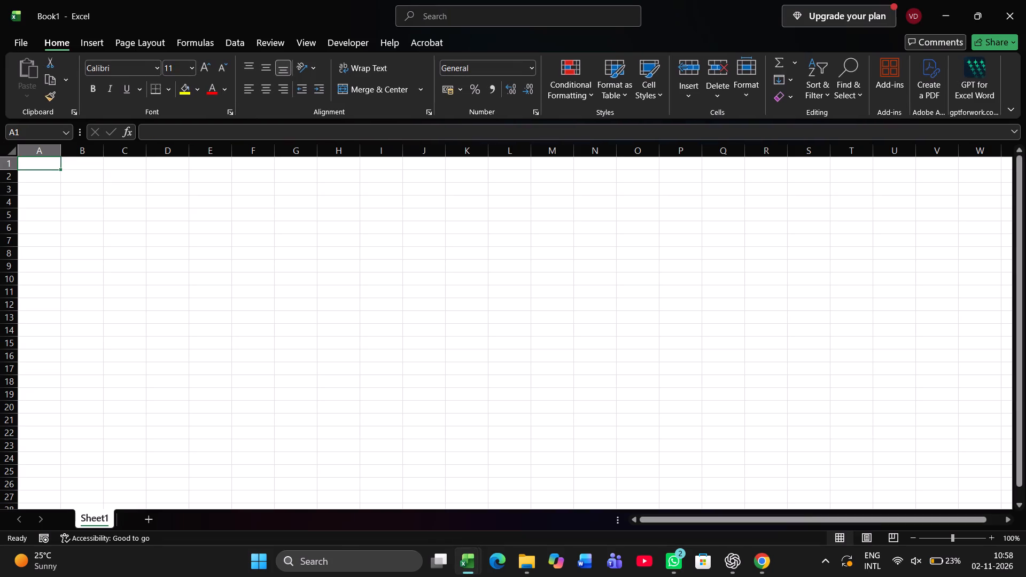
key("alt+Tab")
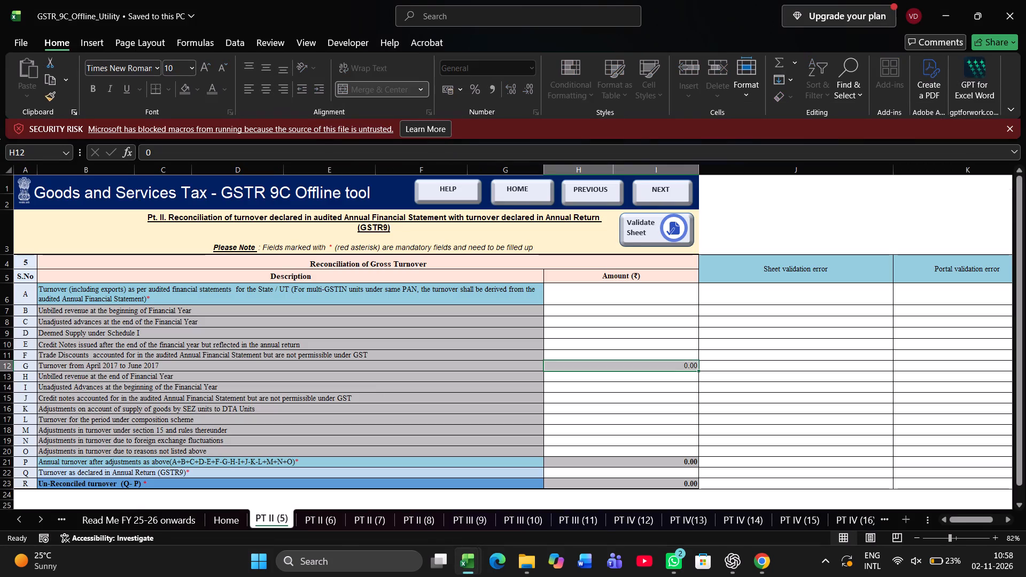
Move up through the PT II (5) table to the Reconciliation of Gross Turnover heading in row 4.
key("Down")
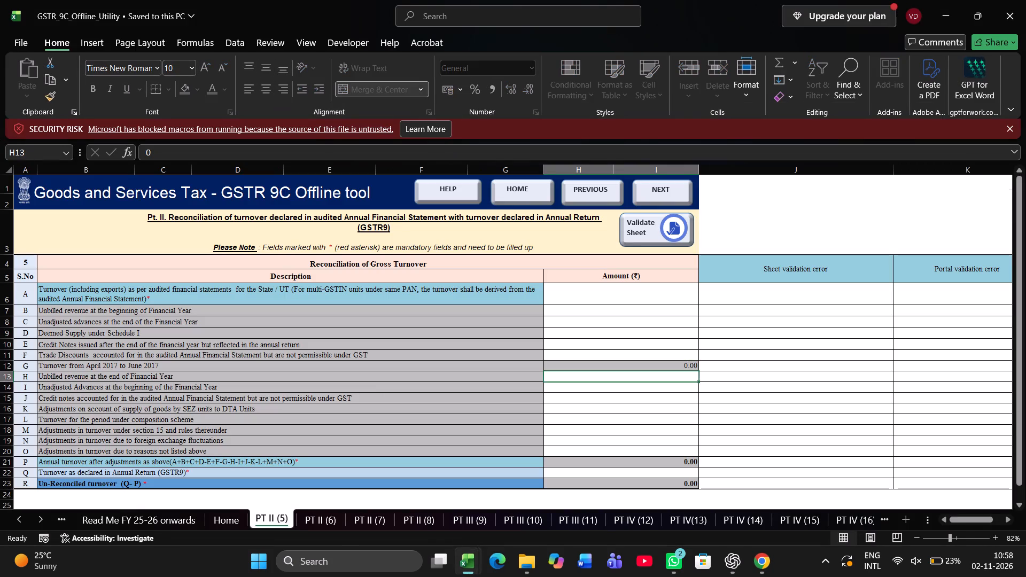
key("Up")
key("Up")
key("Up")
key("Up")
key("Up")
key("Up")
key("Up")
key("Up")
key("Up")
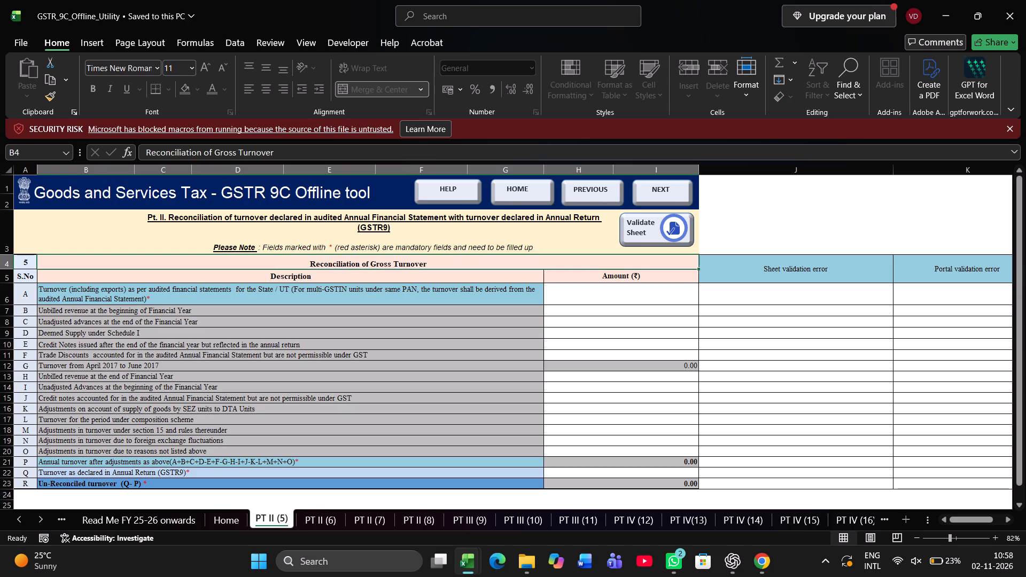
key("ctrl+3")
Look through the utility's Part II, Part III and Part IV sheets, starting with PT II (6).
key("ctrl+Page_Down")
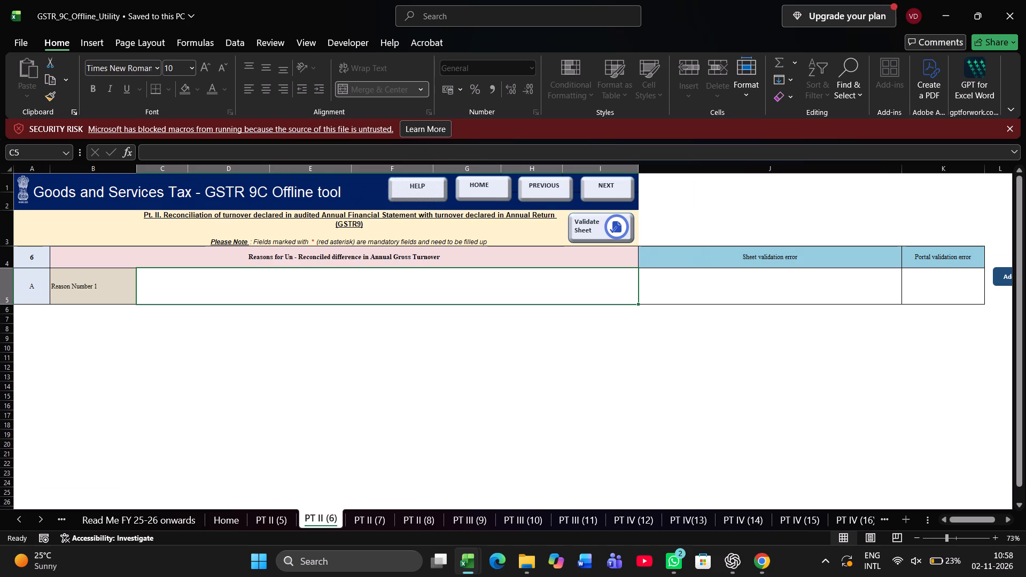
scroll(380, 389, "up", 3)
scroll(380, 389, "down", 2)
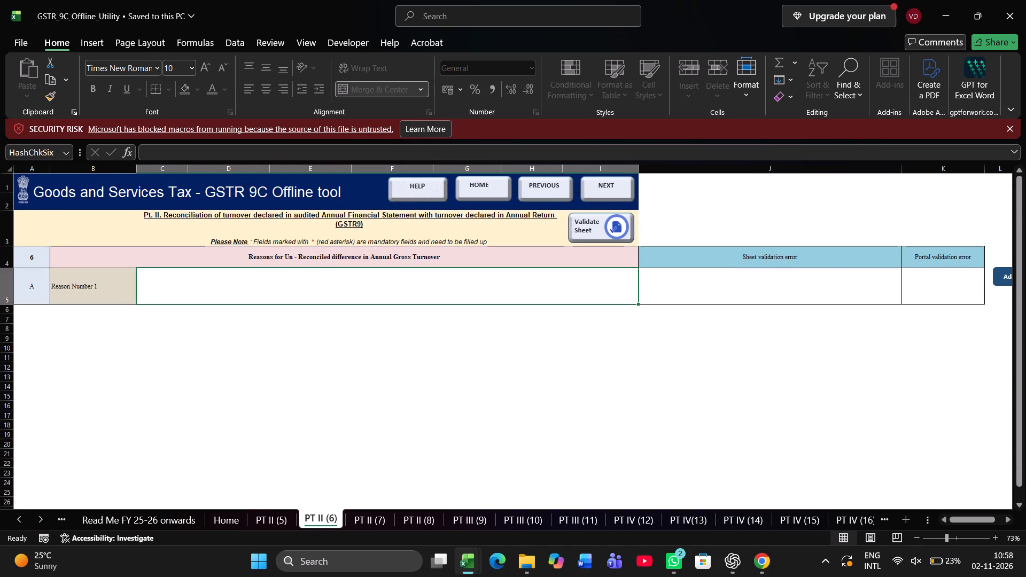
left_click(42, 263)
key("ctrl+Page_Down")
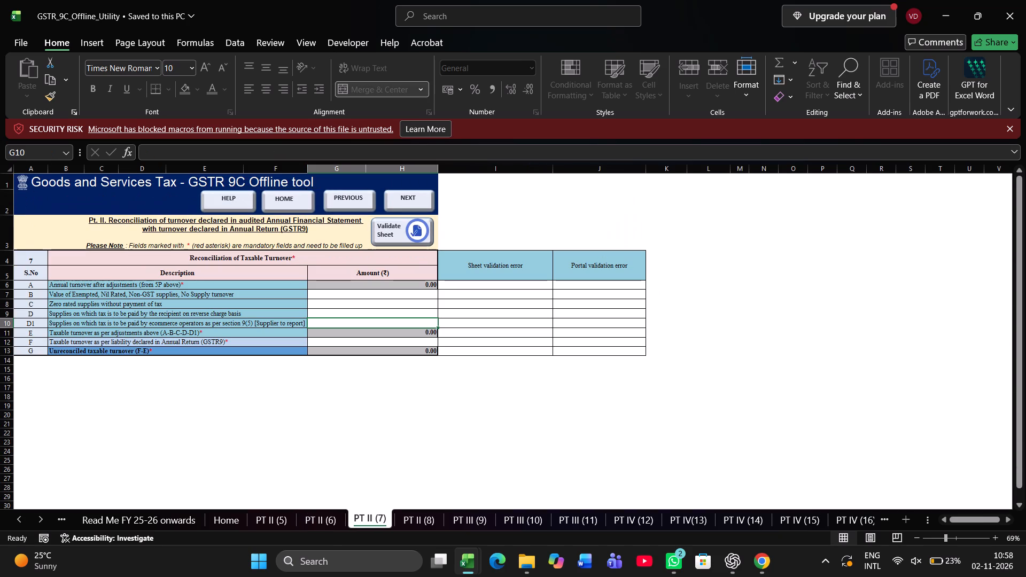
key("ctrl+Page_Down")
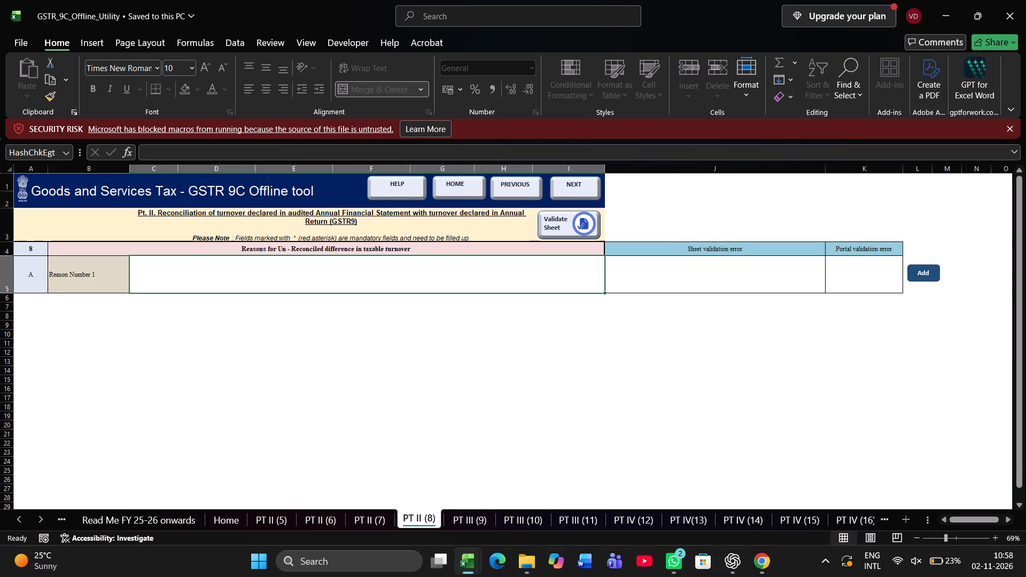
key("ctrl+Page_Down")
key("ctrl+Page_Down")
key("ctrl+Page_Down")
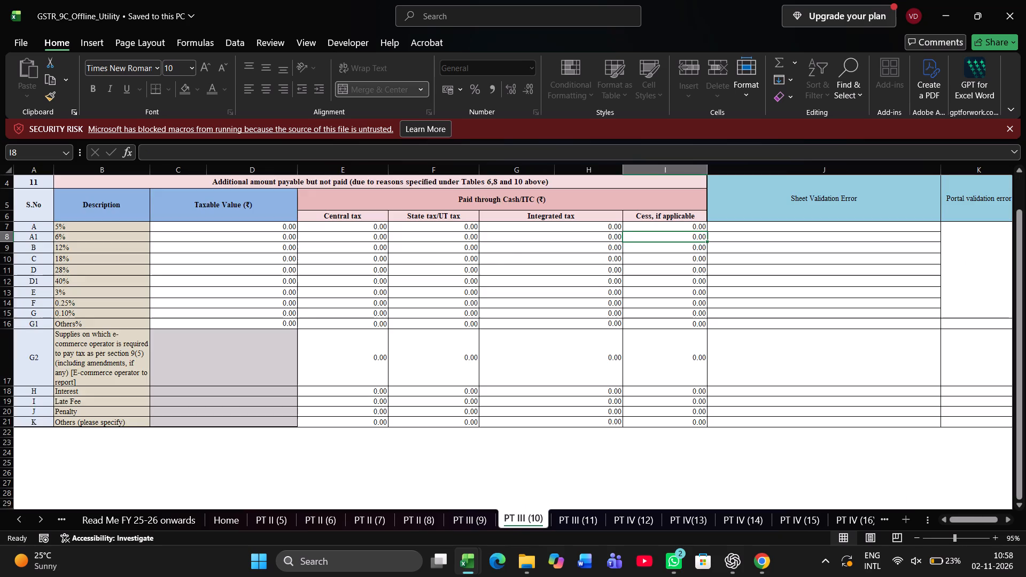
key("ctrl+Page_Down")
key("ctrl+Page_Down")
key("ctrl+Page_Down")
key("ctrl+Page_Down")
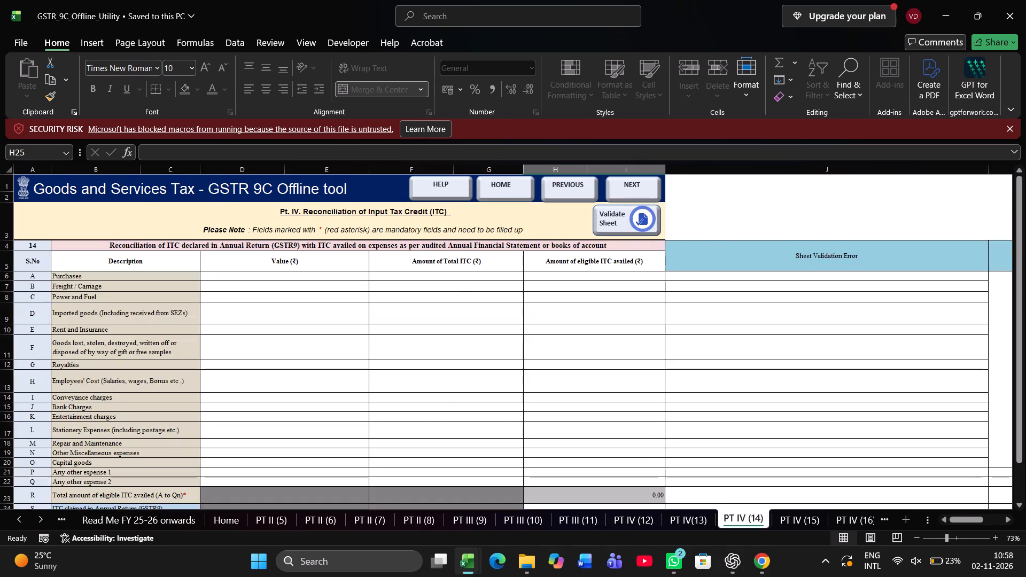
key("ctrl+Page_Down")
key("ctrl+Page_Down")
Look back through the utility's sheets to Home and return to the PT II (5) sheet.
key("ctrl+Page_Up")
key("ctrl+Page_Up")
key("ctrl+Page_Up")
key("ctrl+Page_Up")
key("ctrl+Page_Up")
key("ctrl+Page_Up")
key("ctrl+Page_Up")
key("ctrl+Page_Up")
key("ctrl+Page_Up")
key("ctrl+Page_Up")
key("ctrl+Page_Up")
key("ctrl+Page_Up")
key("ctrl+Page_Up")
key("ctrl+Page_Up")
key("ctrl+Page_Up")
key("ctrl+Page_Up")
key("ctrl+Page_Up")
key("ctrl+Page_Up")
key("ctrl+Page_Up")
key("ctrl+Page_Up")
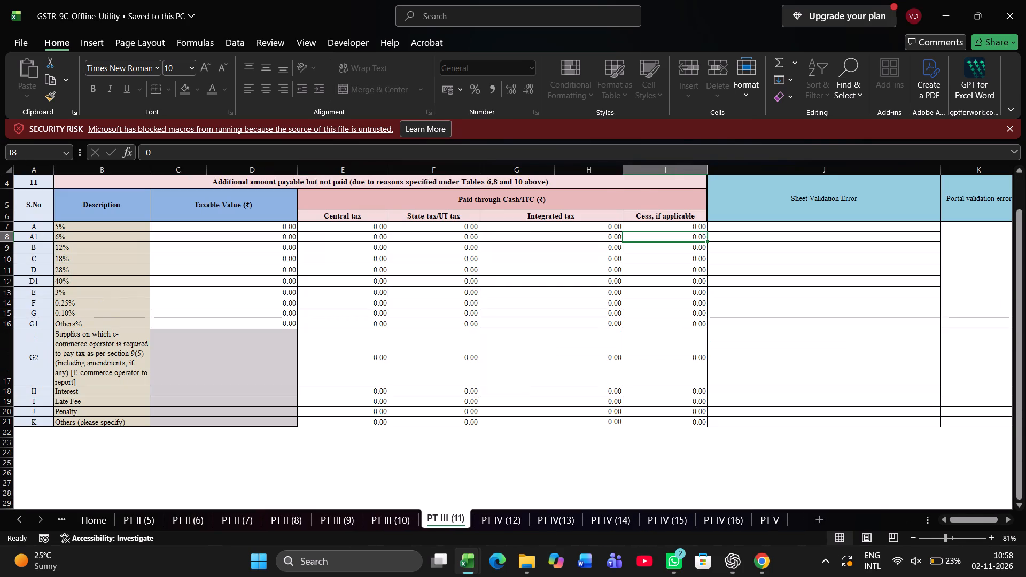
key("ctrl+Page_Up")
key("ctrl+Page_Up")
key("ctrl+Page_Up")
key("ctrl+Page_Up")
key("ctrl+Page_Up")
key("ctrl+Page_Up")
key("ctrl+Page_Up")
key("ctrl+Page_Up")
key("ctrl+Page_Up")
key("ctrl+Page_Up")
key("ctrl+Page_Up")
key("ctrl+Page_Up")
key("ctrl+Page_Up")
key("ctrl+Page_Up")
key("ctrl+Page_Up")
key("ctrl+Page_Up")
key("ctrl+Page_Up")
key("ctrl+Page_Up")
key("ctrl+Page_Up")
key("ctrl+Page_Up")
key("ctrl+Page_Up")
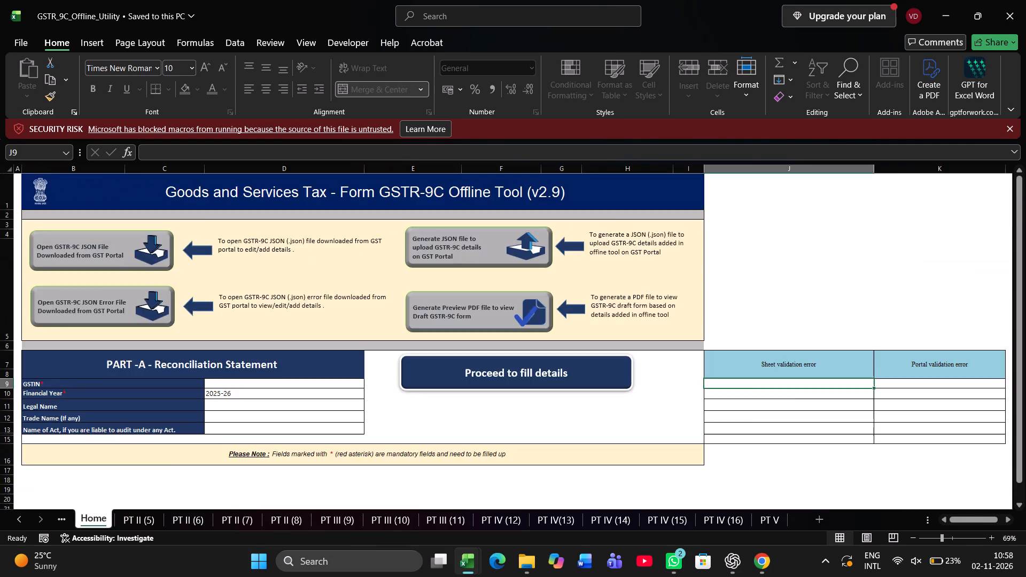
key("ctrl+Page_Down")
key("ctrl+Page_Down")
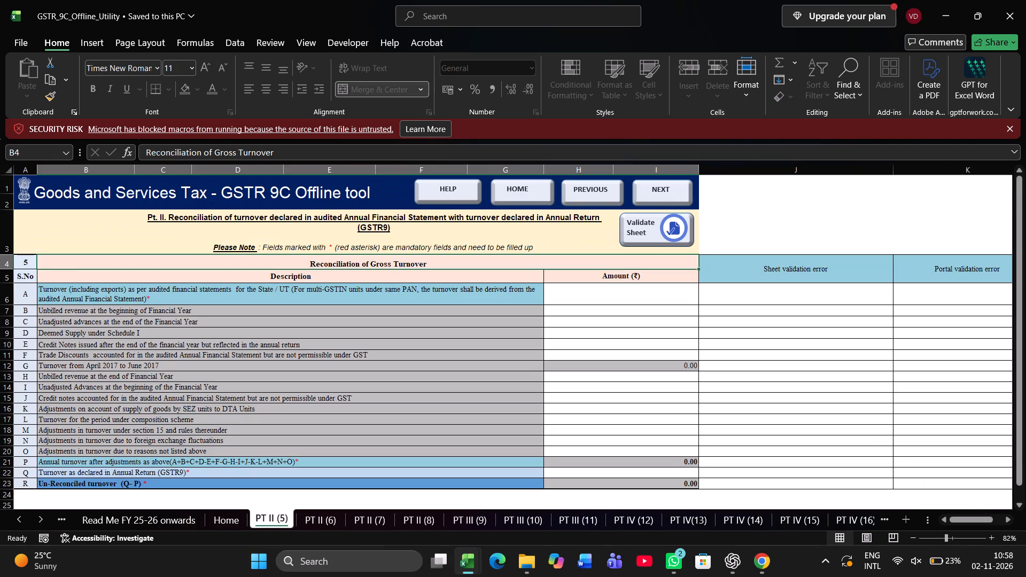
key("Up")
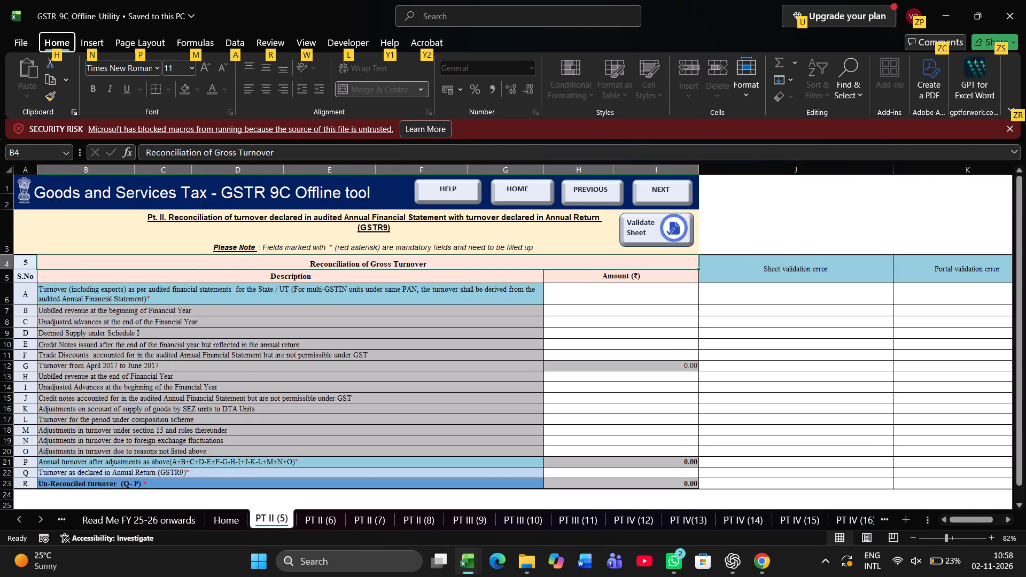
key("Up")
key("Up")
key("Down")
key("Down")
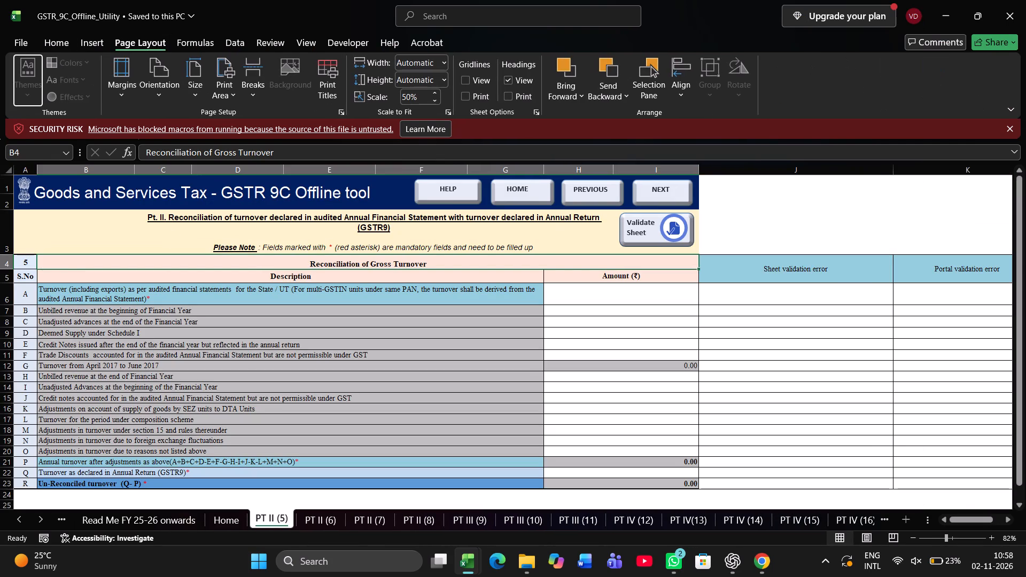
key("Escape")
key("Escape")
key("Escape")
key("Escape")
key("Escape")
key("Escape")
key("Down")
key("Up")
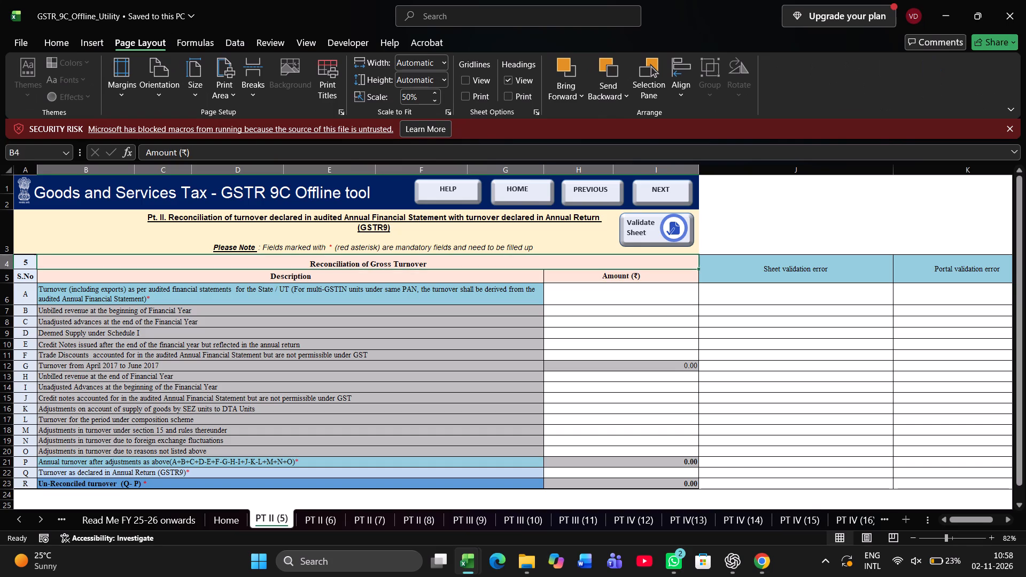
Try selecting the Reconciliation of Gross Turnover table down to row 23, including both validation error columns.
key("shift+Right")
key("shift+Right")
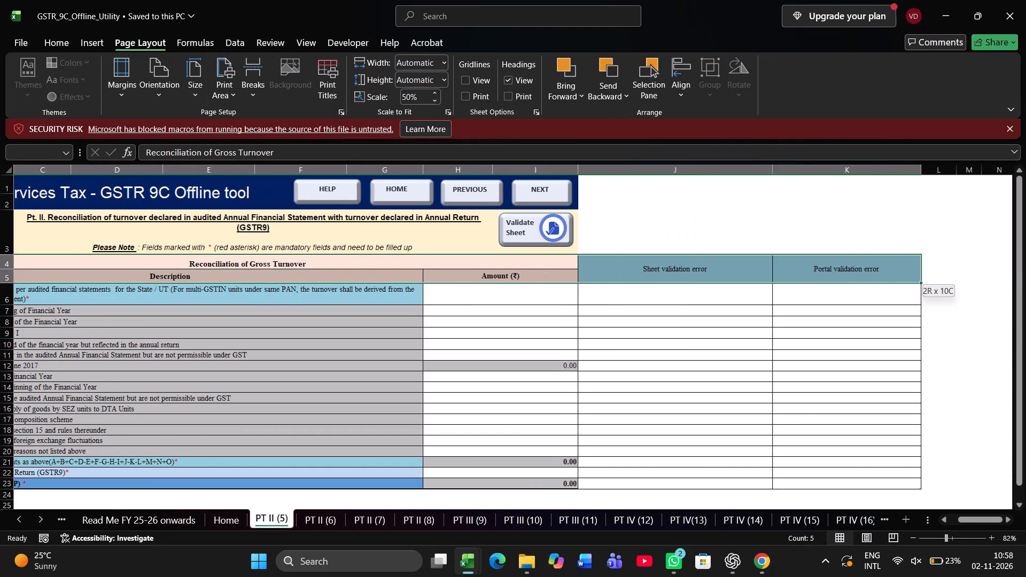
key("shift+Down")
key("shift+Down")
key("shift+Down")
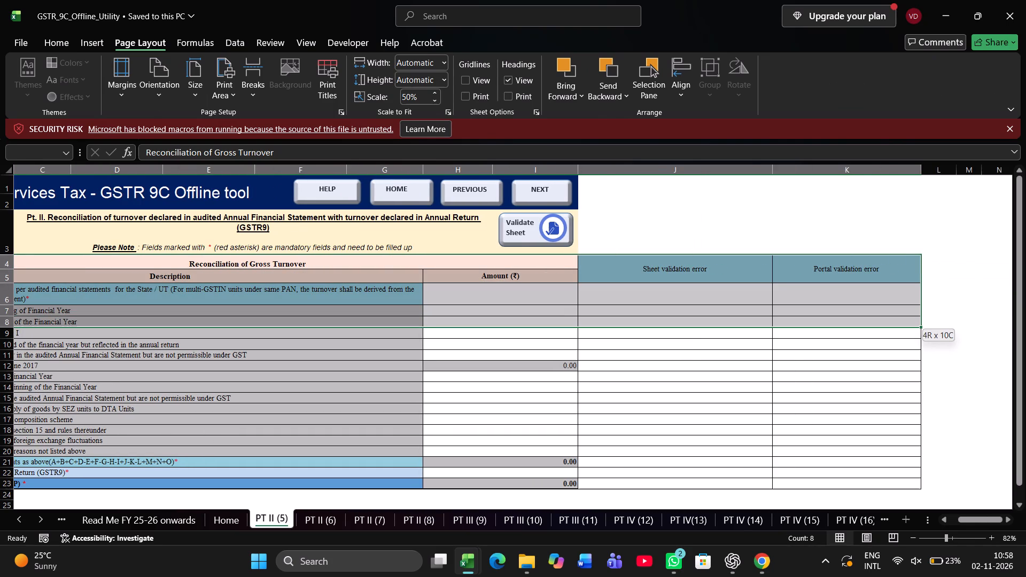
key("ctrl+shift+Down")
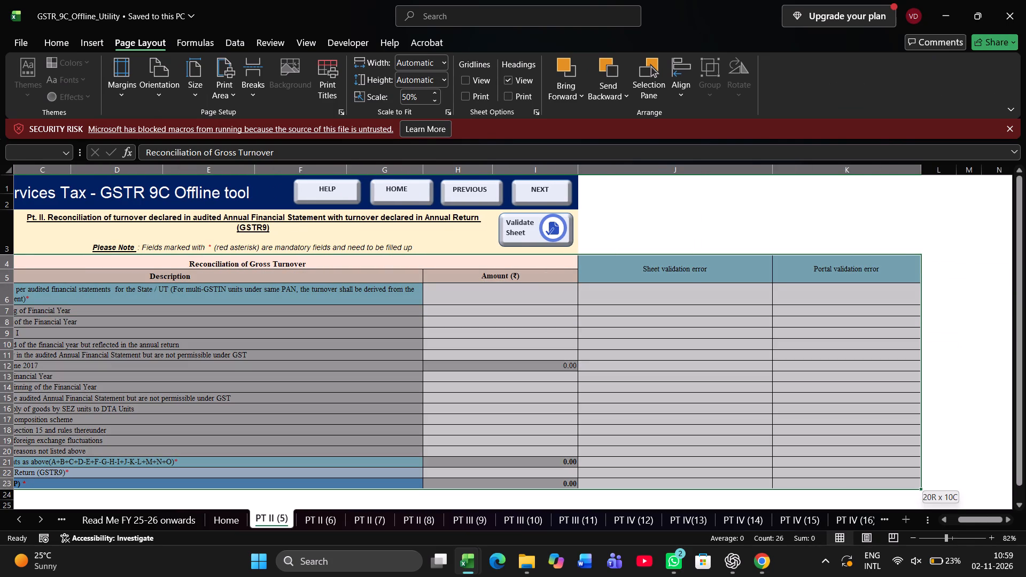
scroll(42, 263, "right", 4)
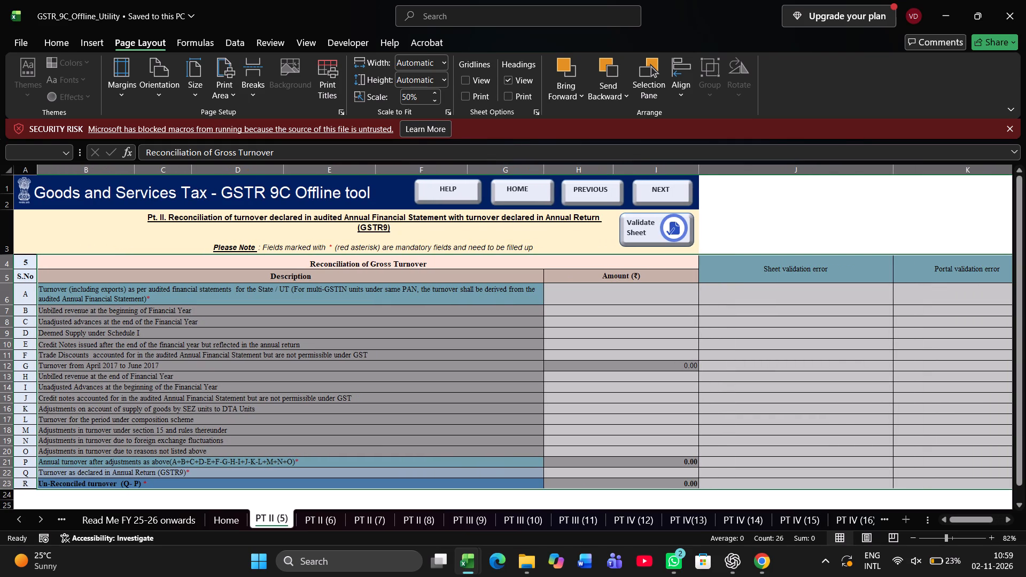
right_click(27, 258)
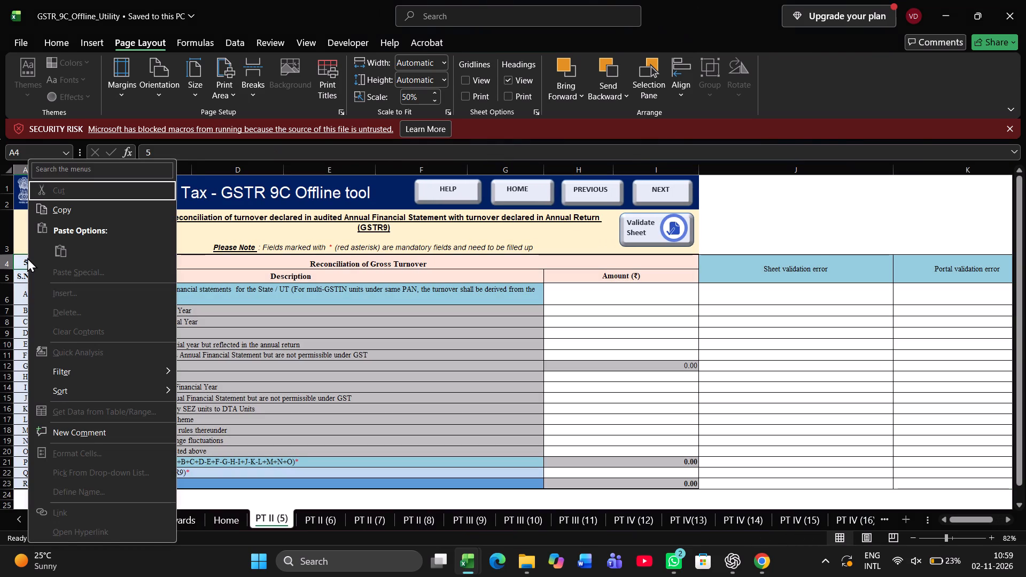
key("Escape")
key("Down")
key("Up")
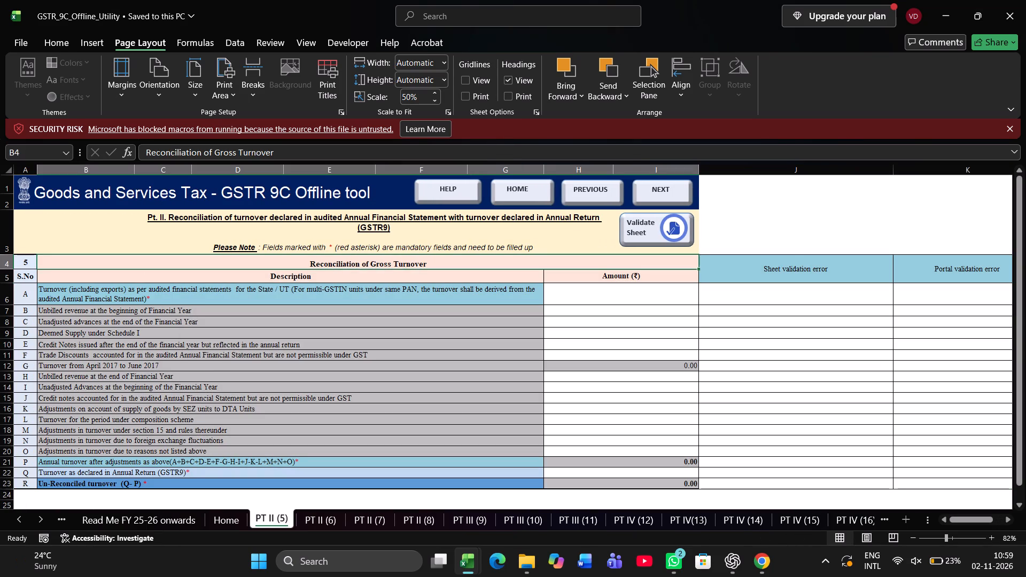
Copy the Reconciliation of Gross Turnover table, A4:K23 with both validation error columns, from PT II (5) into Book1 at cell A2.
key("ctrl+shift+Down")
key("Left")
key("Left")
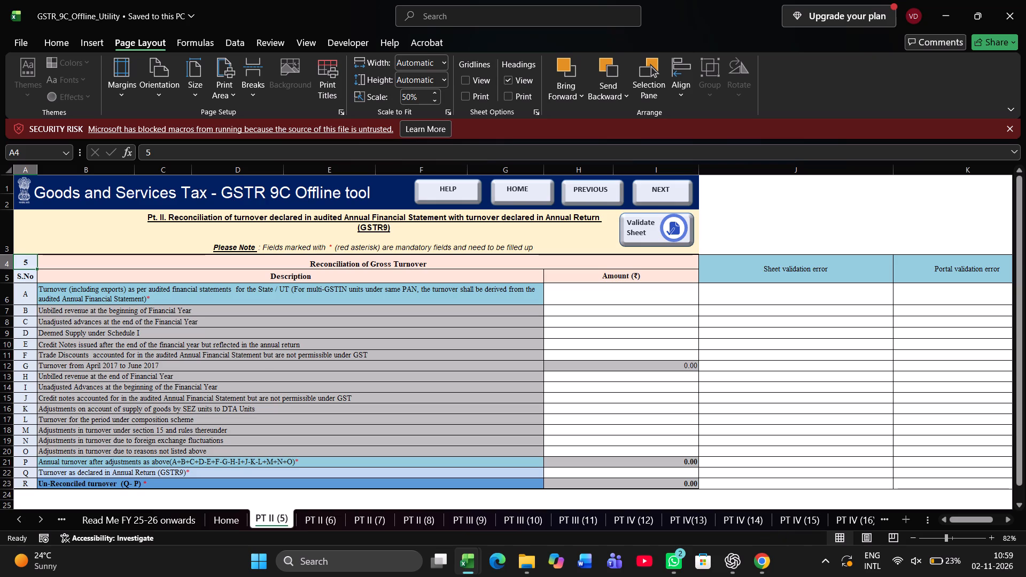
key("shift+Down")
key("ctrl+shift+Down")
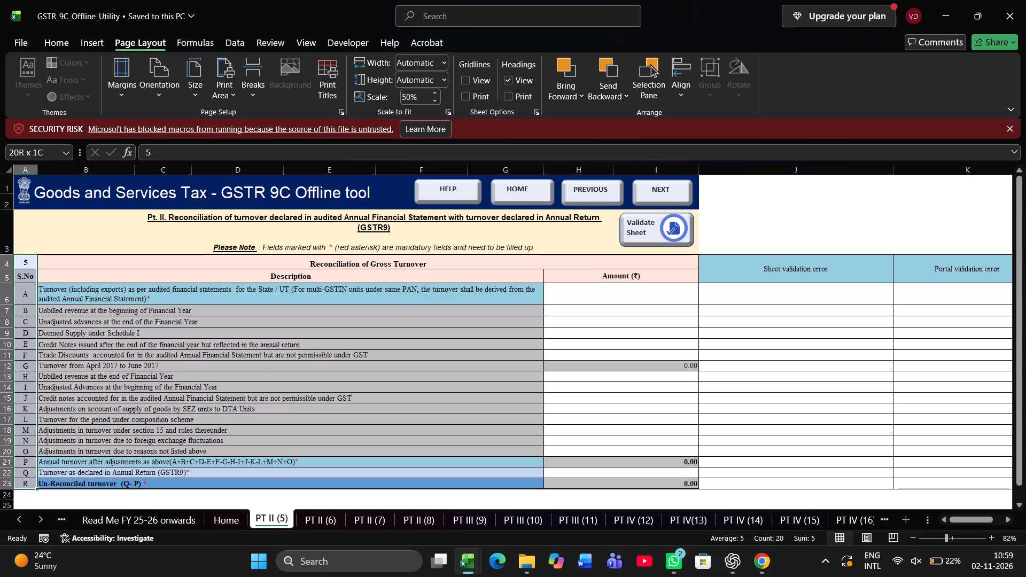
key("ctrl+shift+Right")
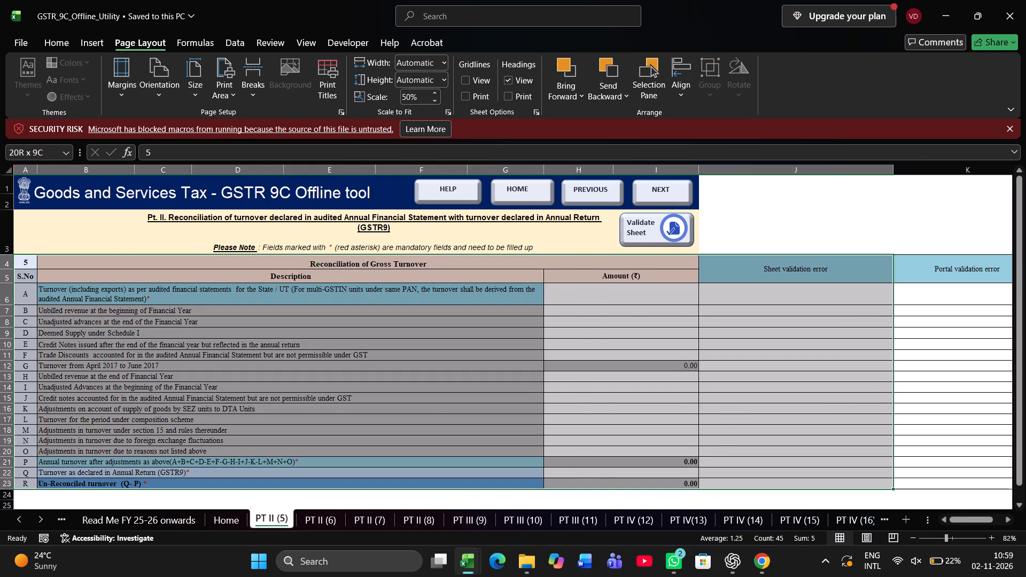
key("ctrl+shift+Right")
key("ctrl+c")
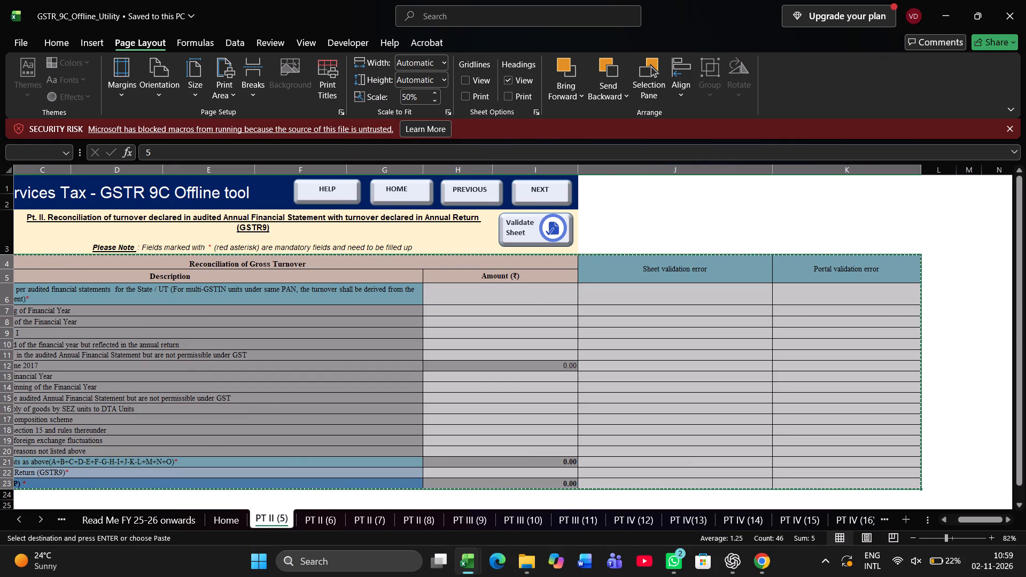
key("alt+Tab")
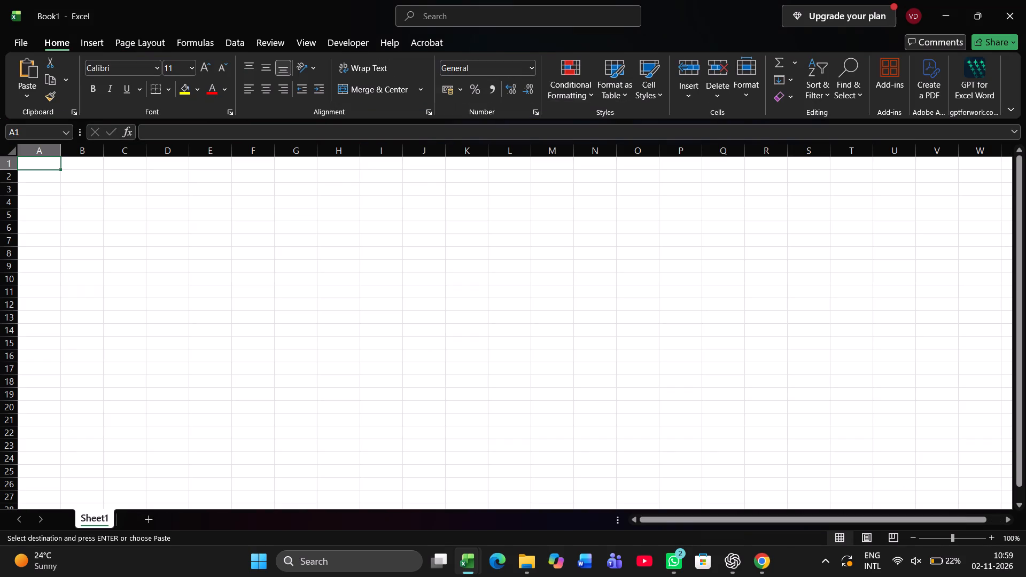
key("Down")
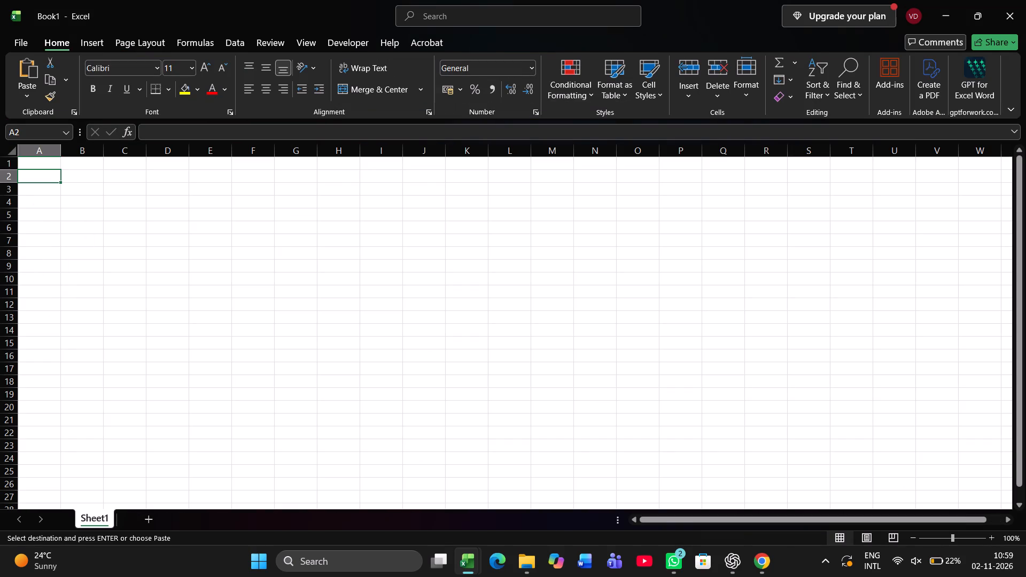
key("ctrl+v")
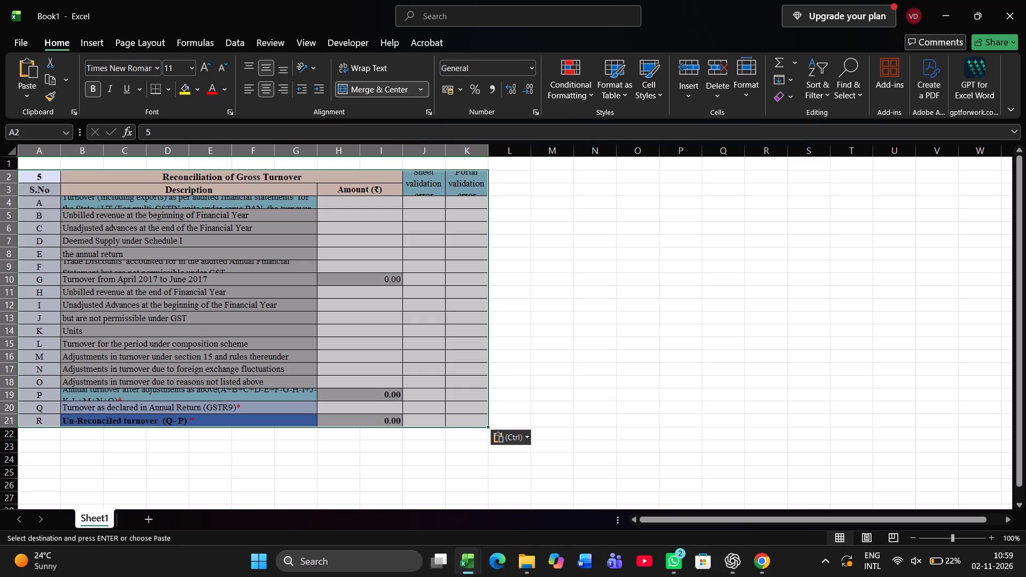
Turn off text wrapping across the pasted Reconciliation of Gross Turnover table.
left_click(379, 66)
left_click(379, 66)
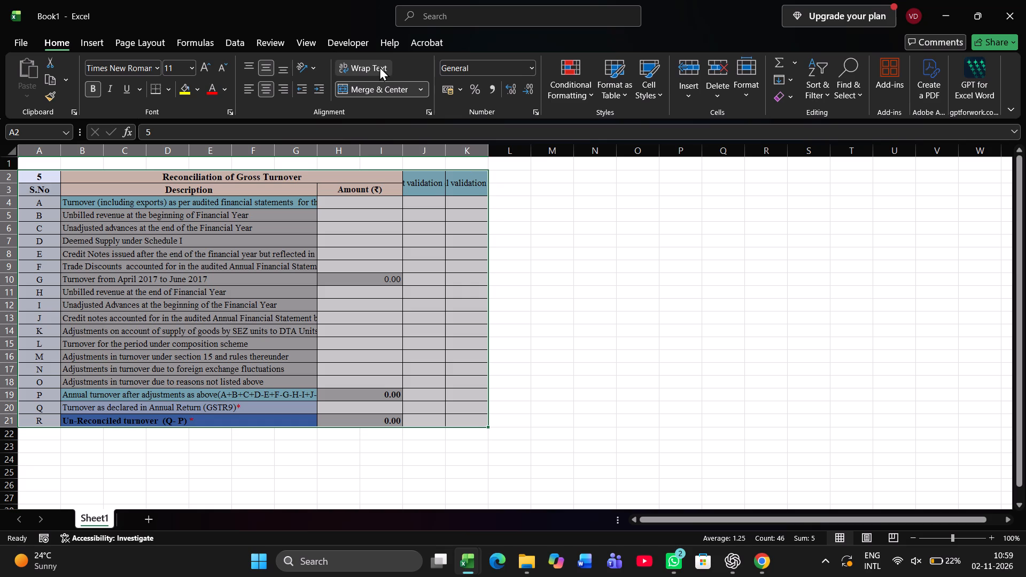
key("h")
key("w")
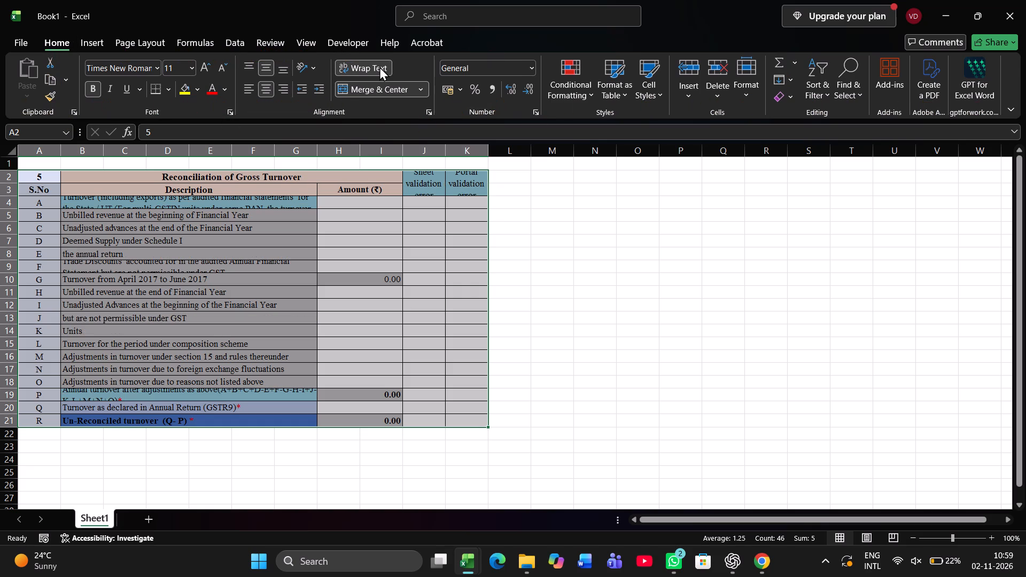
type("HW")
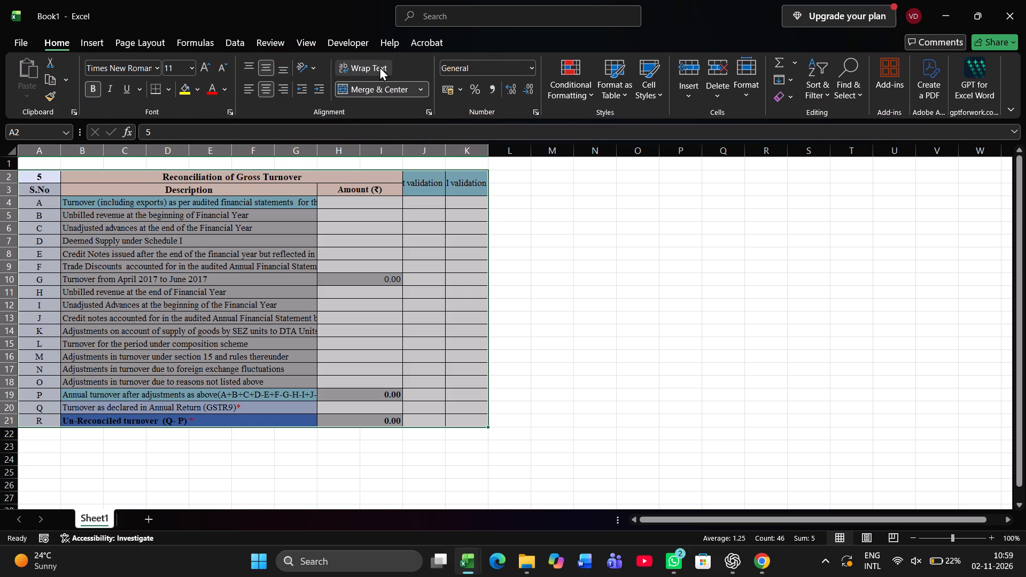
Merge and center cells A1:K1 above the pasted table.
key("Up")
key("Up")
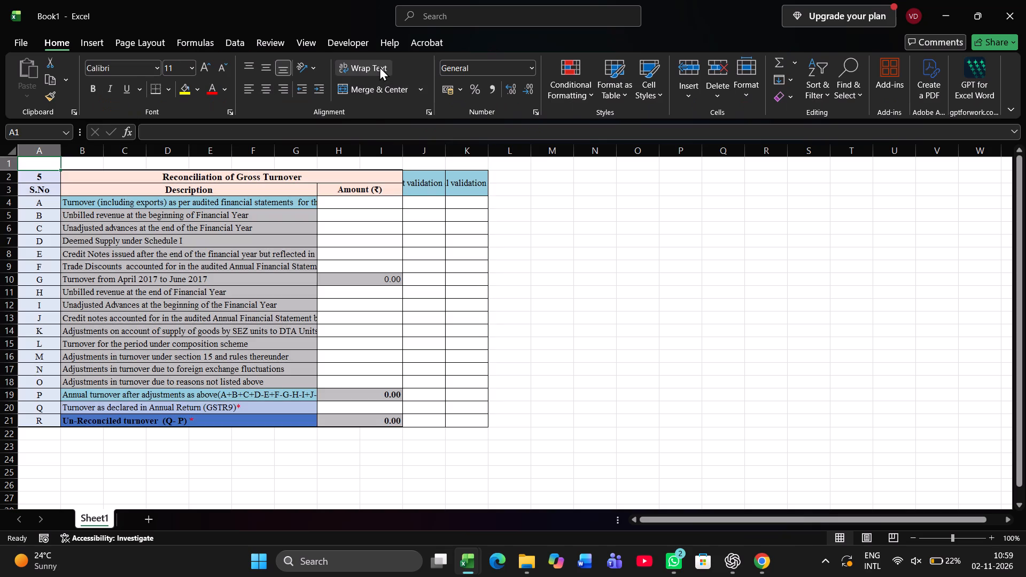
key("shift+Right")
key("shift+Right")
key("shift+Right")
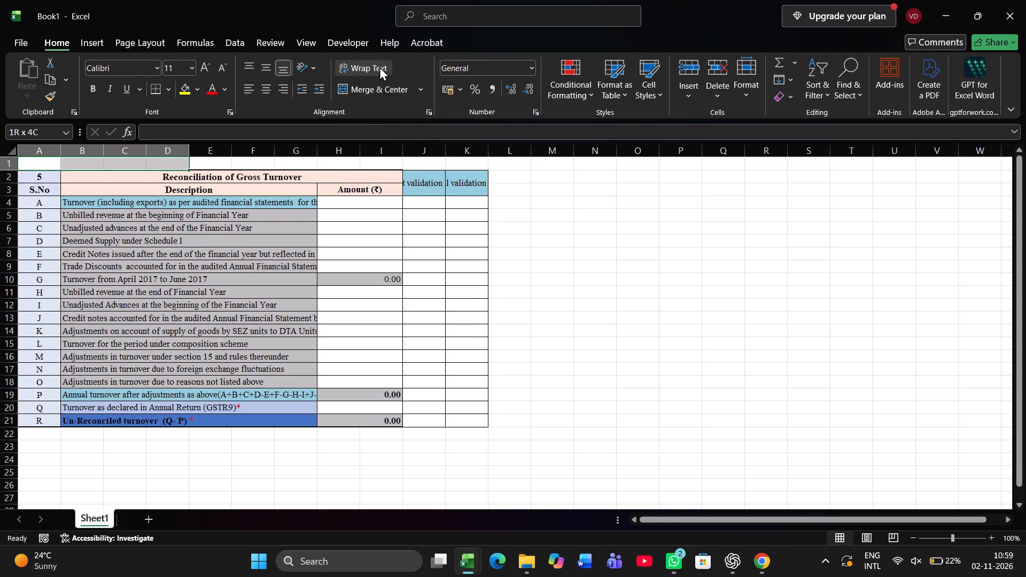
key("shift+Right")
key("shift+Right")
key("shift+Right")
key("shift+Right")
key("shift+Right")
key("shift+Right")
key("shift+Right")
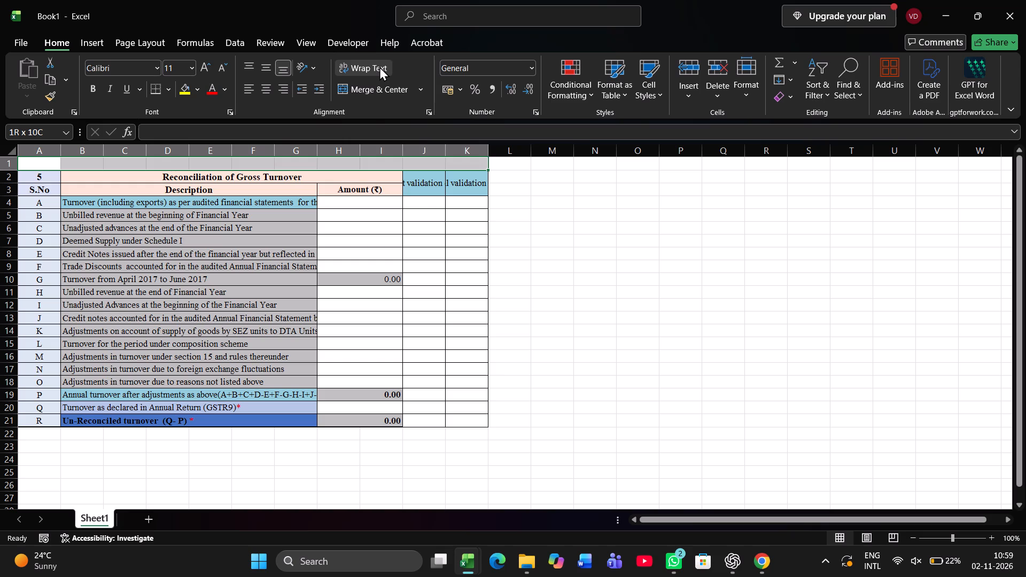
type("HMC")
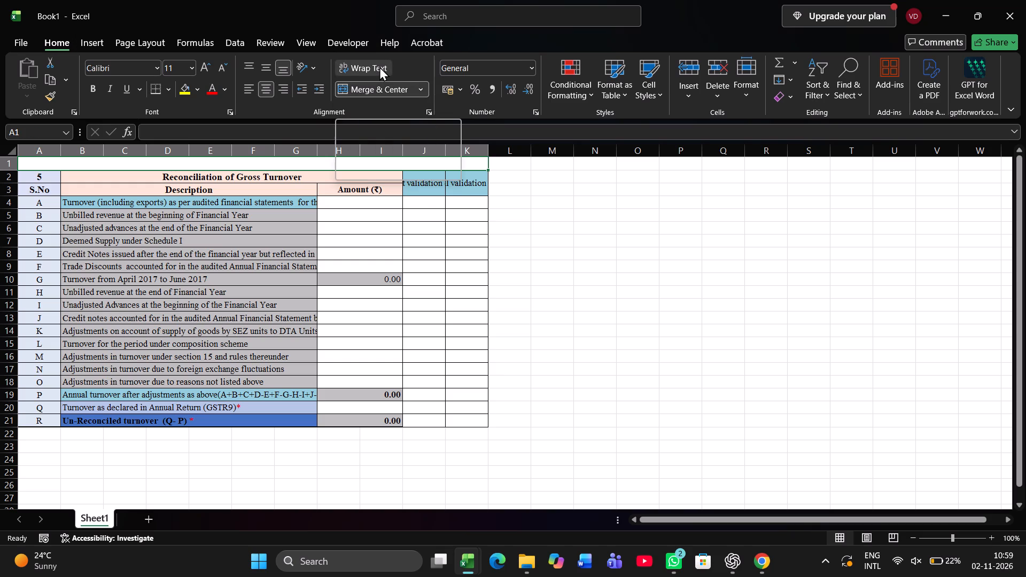
Copy the Reasons for Un-Reconciled difference in Annual Gross Turnover table, A4:K5, from the utility's PT II (6) sheet into Book1 at cell A25.
key("alt+Tab")
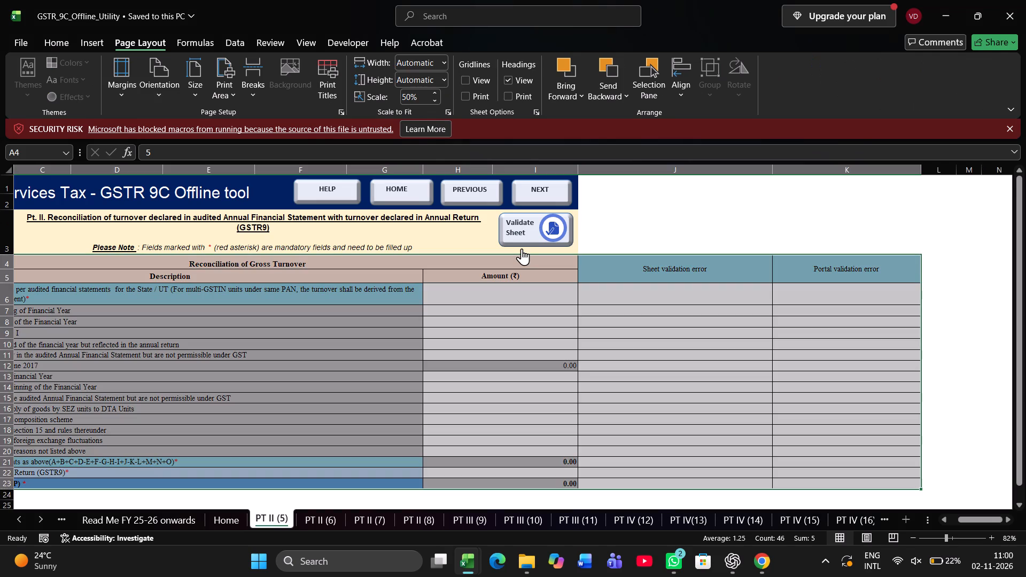
key("alt+Tab")
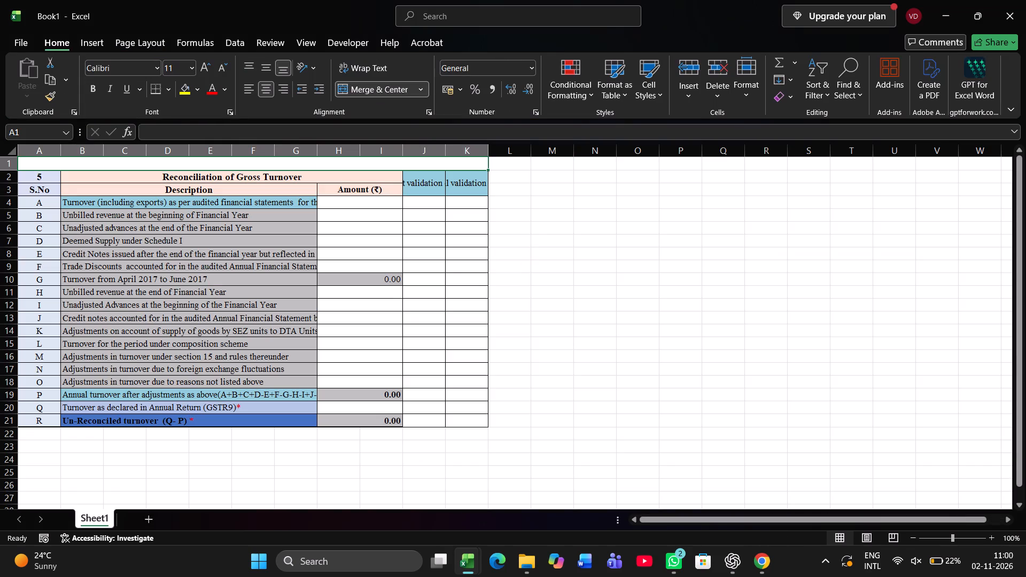
key("Down")
key("Down")
key("Down")
key("Down")
key("Down")
key("Down")
key("Down")
key("Down")
key("Down")
key("Down")
key("Down")
key("Down")
key("Down")
key("Down")
key("Down")
key("Down")
key("Down")
key("Down")
key("Down")
key("Down")
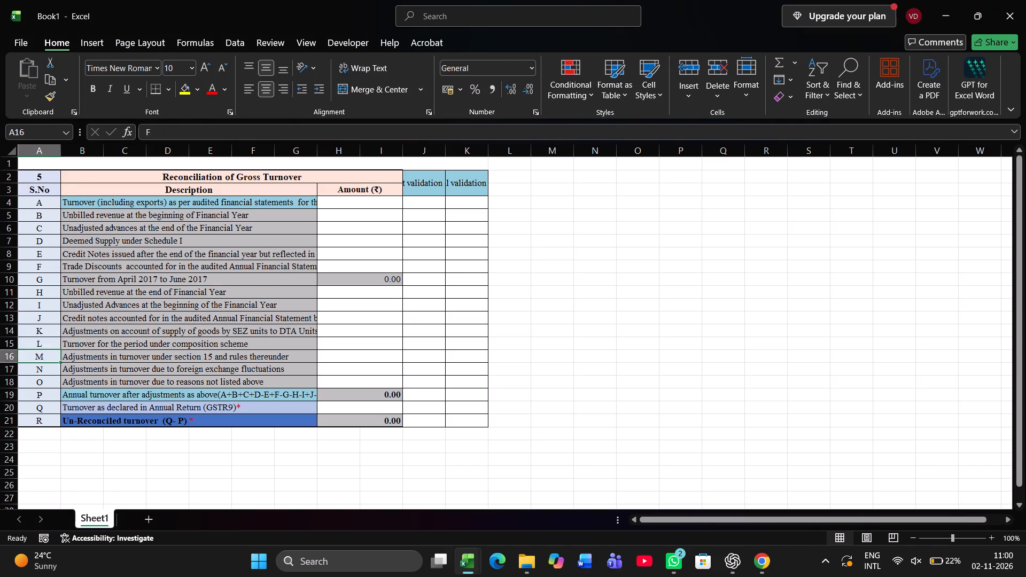
key("Up")
key("Up")
key("Up")
key("Up")
key("Up")
key("alt+Tab")
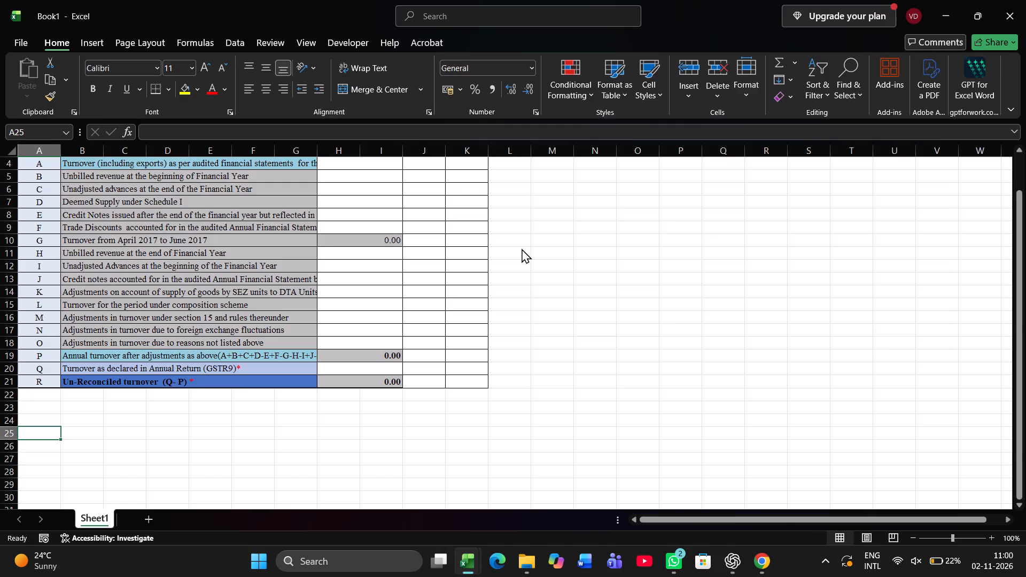
key("ctrl+Page_Down")
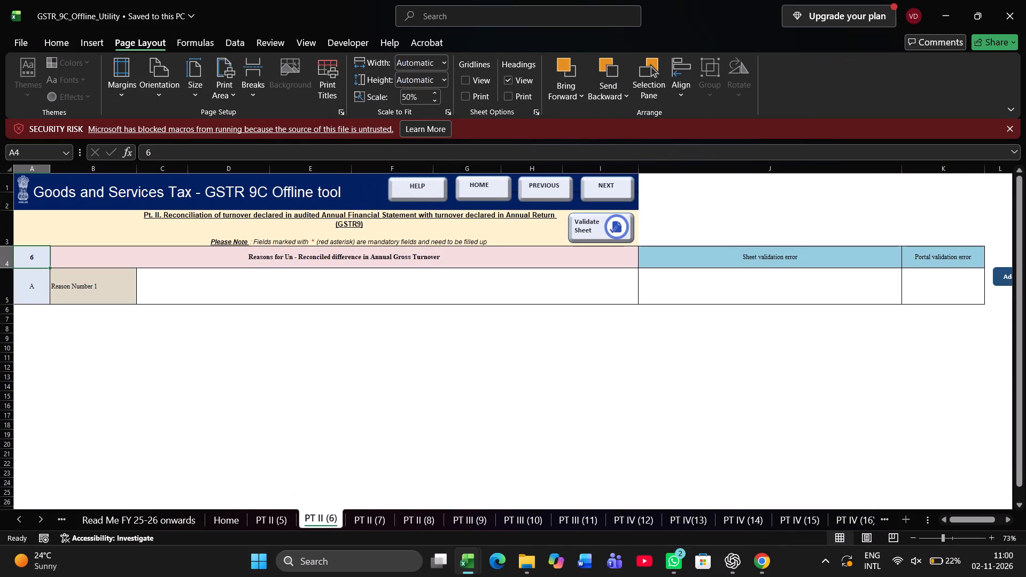
key("Down")
key("Up")
key("shift+Down")
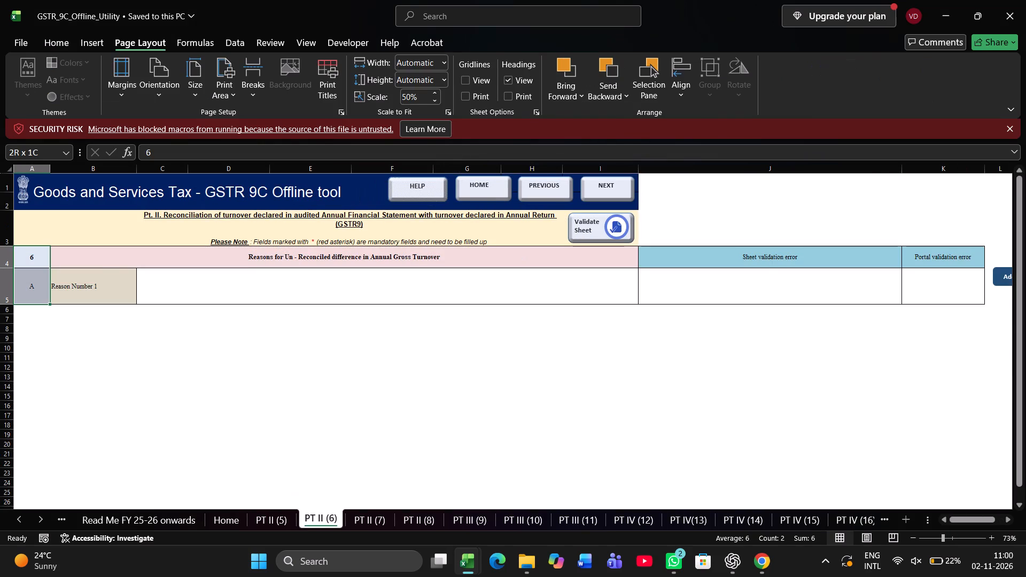
key("ctrl+shift+Right")
key("ctrl+shift+Right")
key("ctrl+shift+Right")
key("ctrl+c")
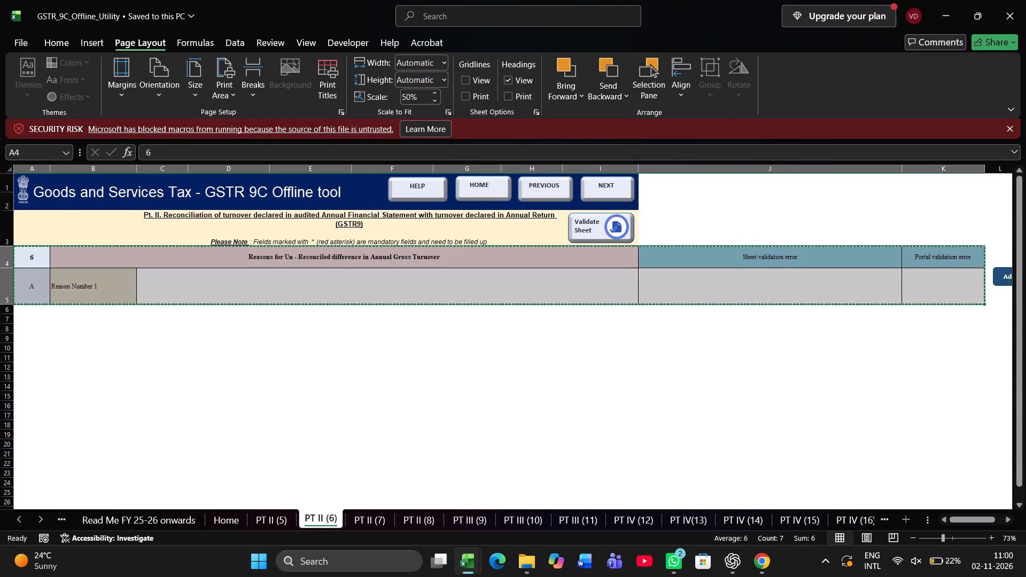
key("Tab")
key("alt+Tab")
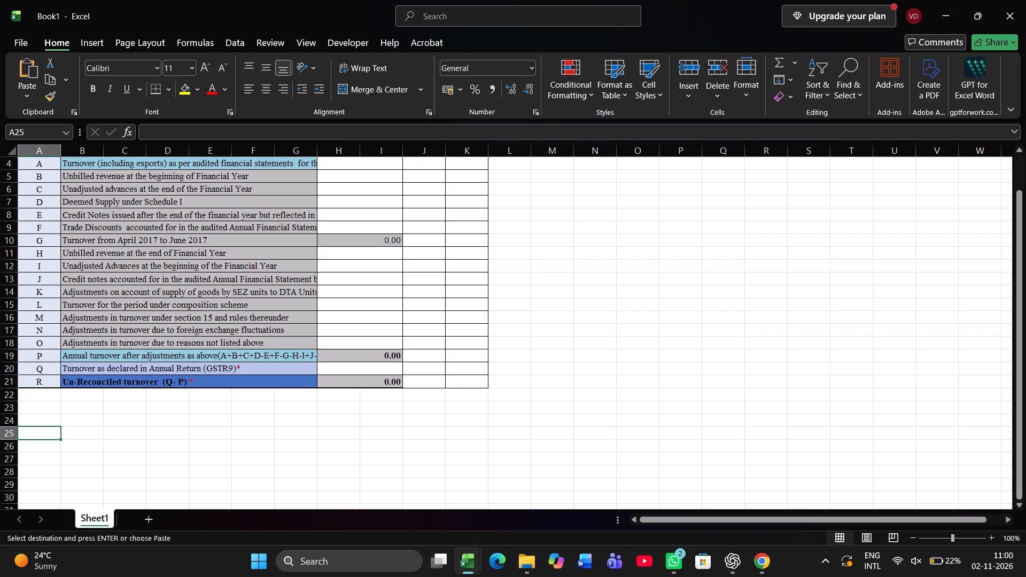
key("ctrl+v")
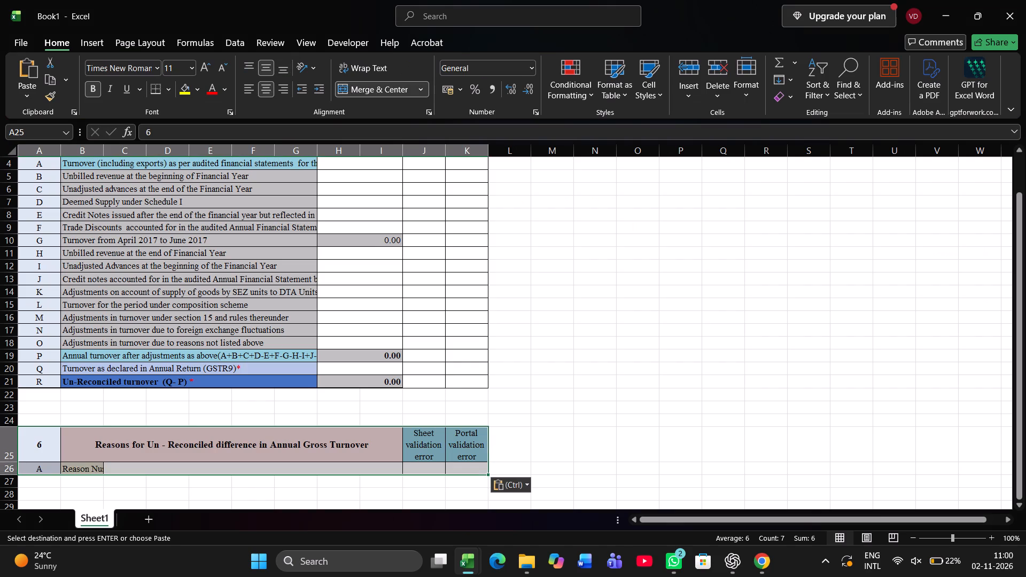
Turn off text wrapping in the pasted section 6 reasons table in rows 25 and 26.
type("HW")
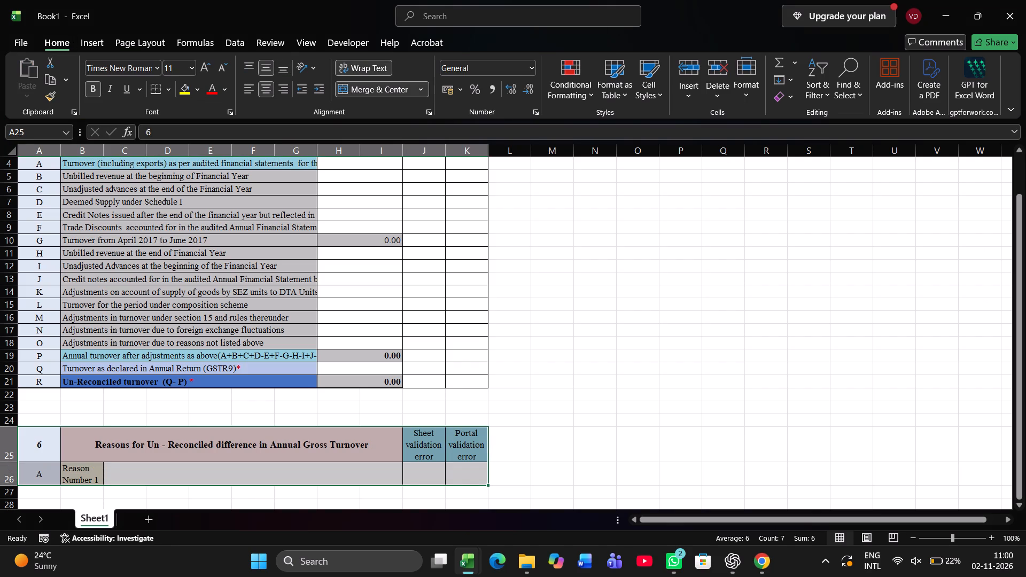
type("HW")
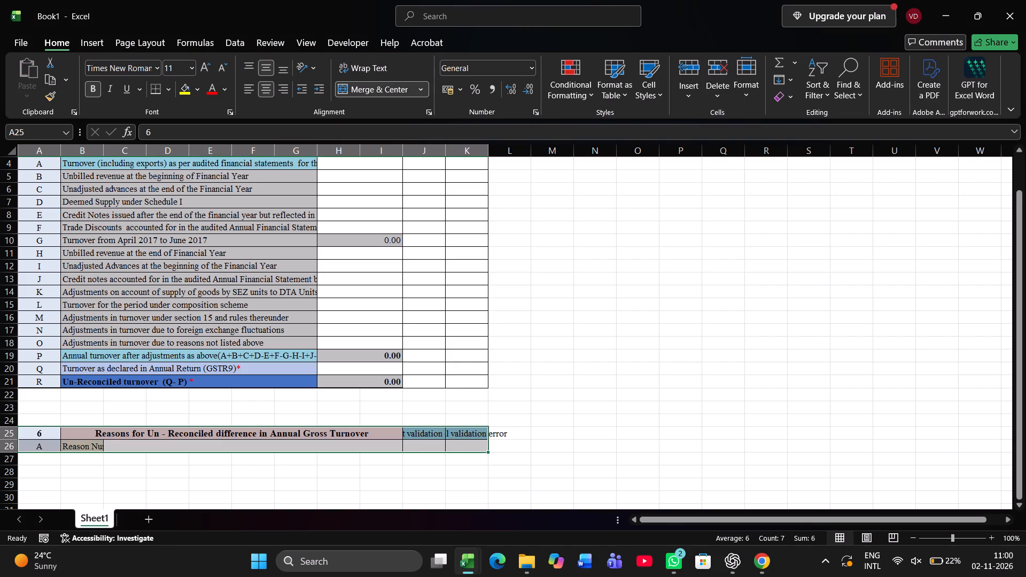
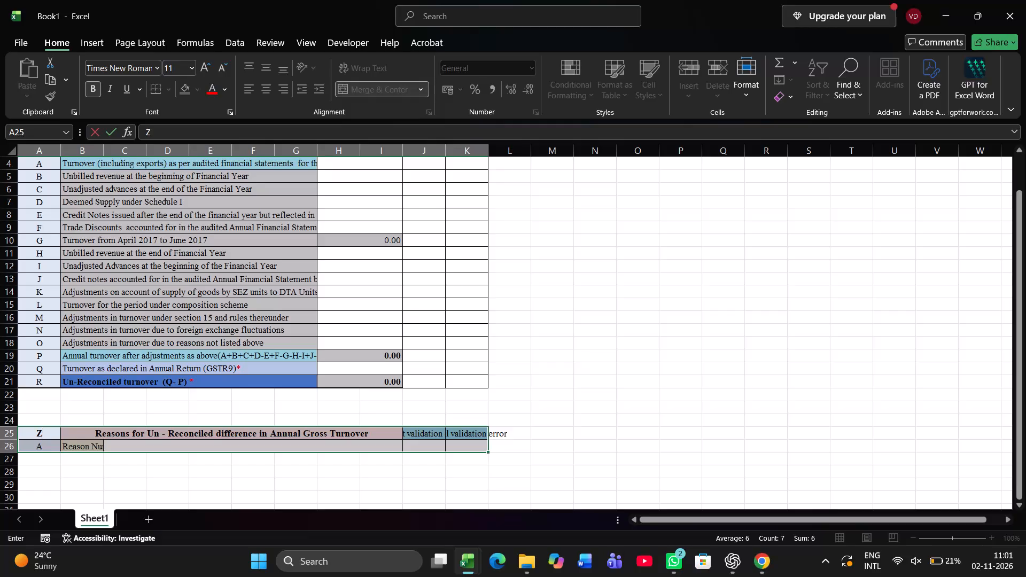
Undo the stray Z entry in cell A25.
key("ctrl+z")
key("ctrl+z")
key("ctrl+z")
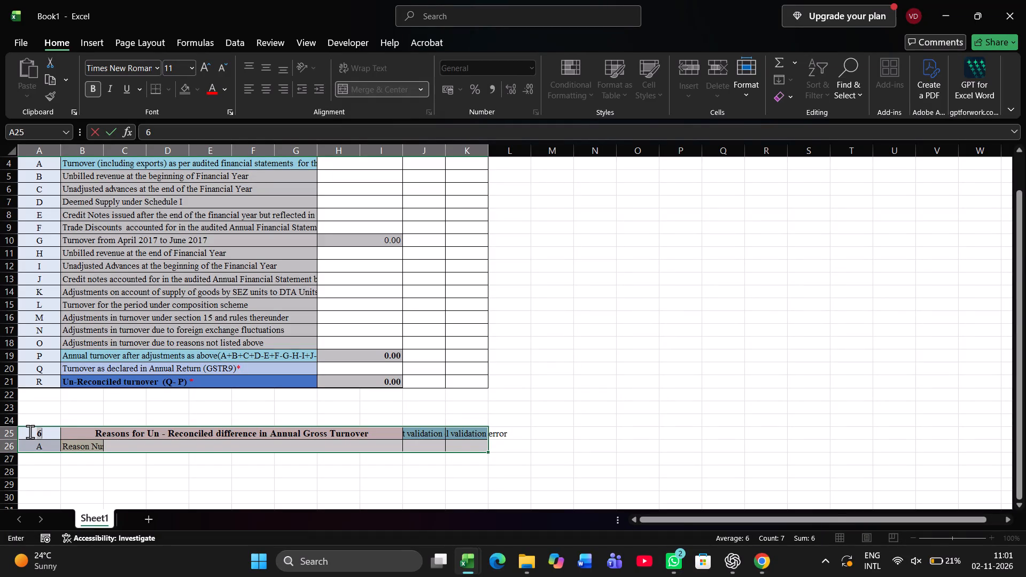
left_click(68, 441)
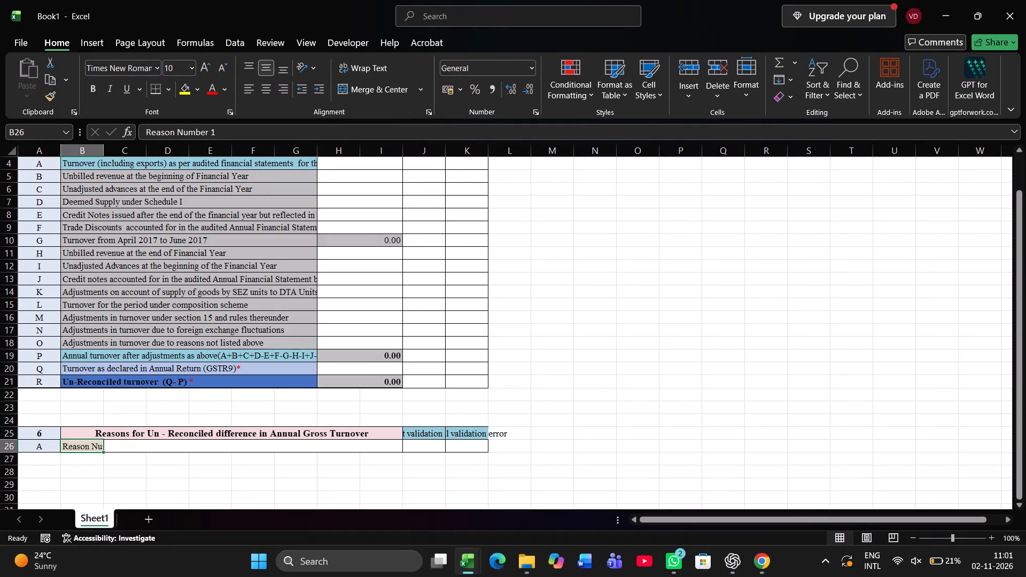
Clear the contents of the pasted section 6 reasons table in A25:K26.
left_click(28, 430)
key("ctrl+shift+Right")
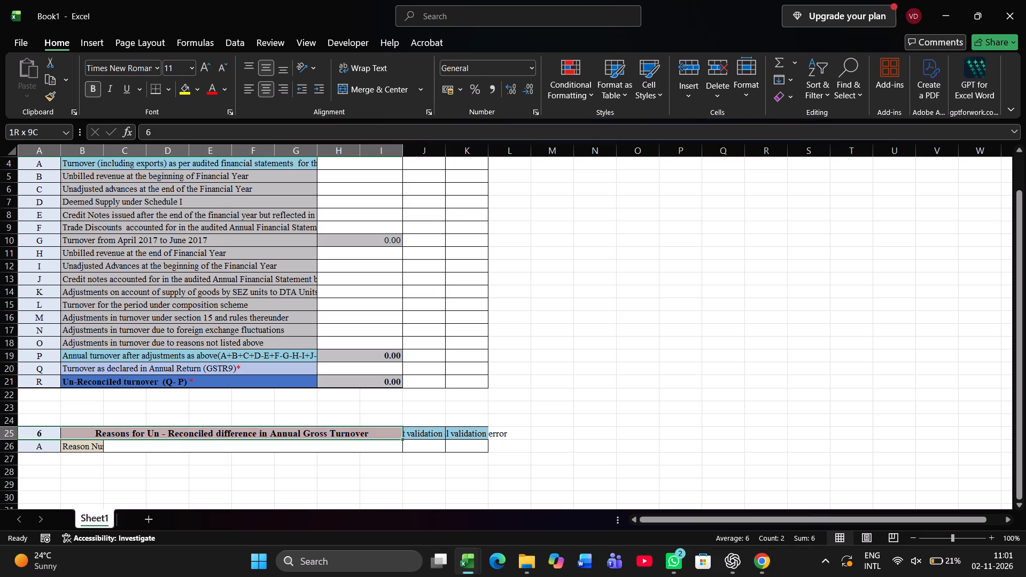
key("ctrl+shift+Right")
key("ctrl+shift+Right")
key("ctrl+shift+Right")
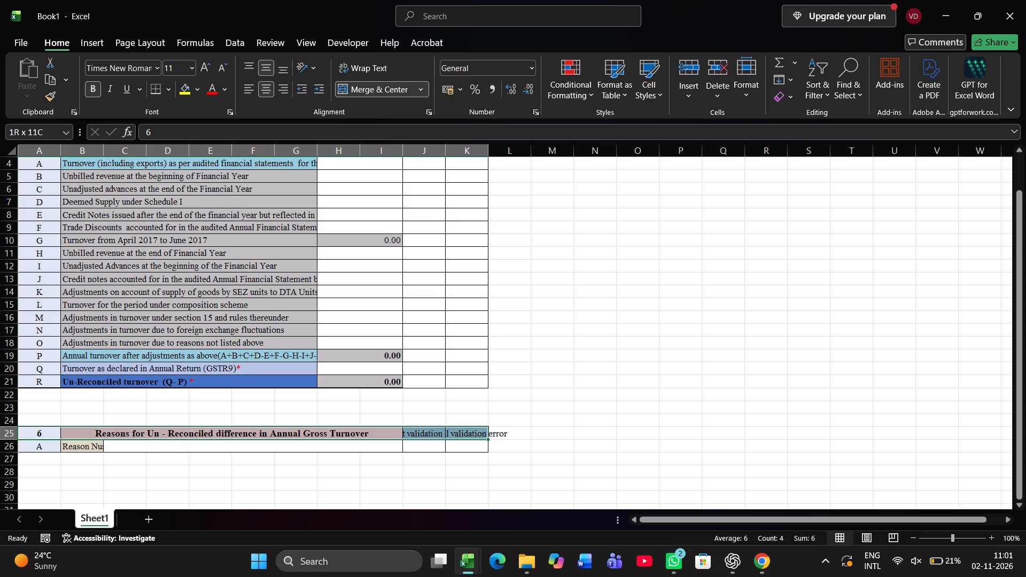
key("ctrl+shift+Left")
key("ctrl+shift+Down")
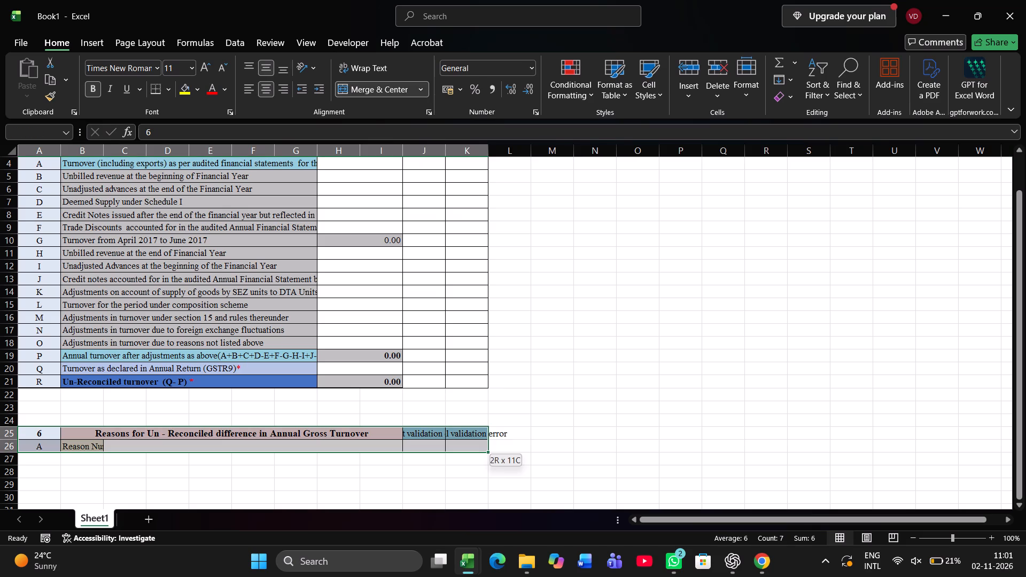
key("Delete")
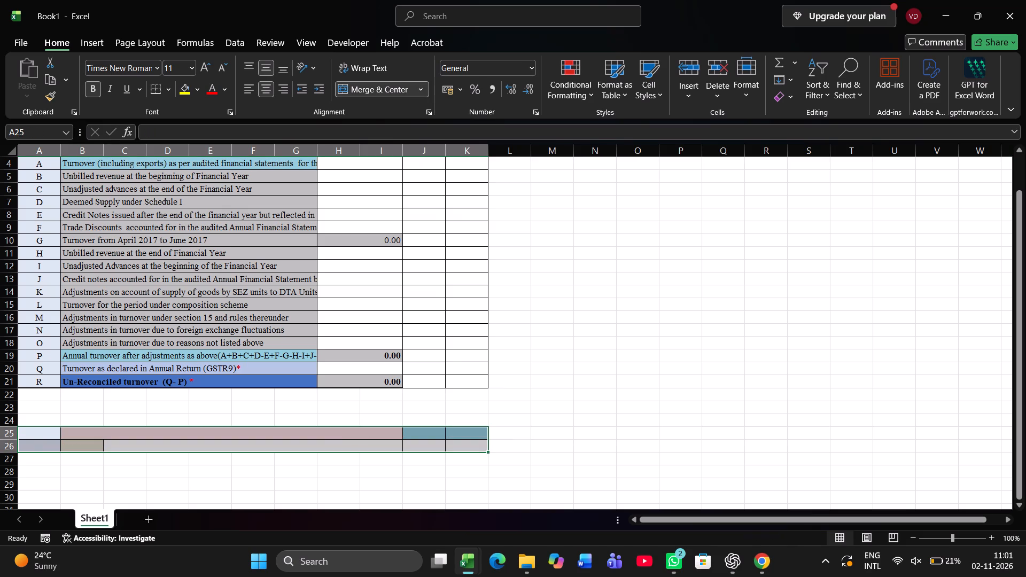
key("Delete")
key("Delete")
left_click(553, 433)
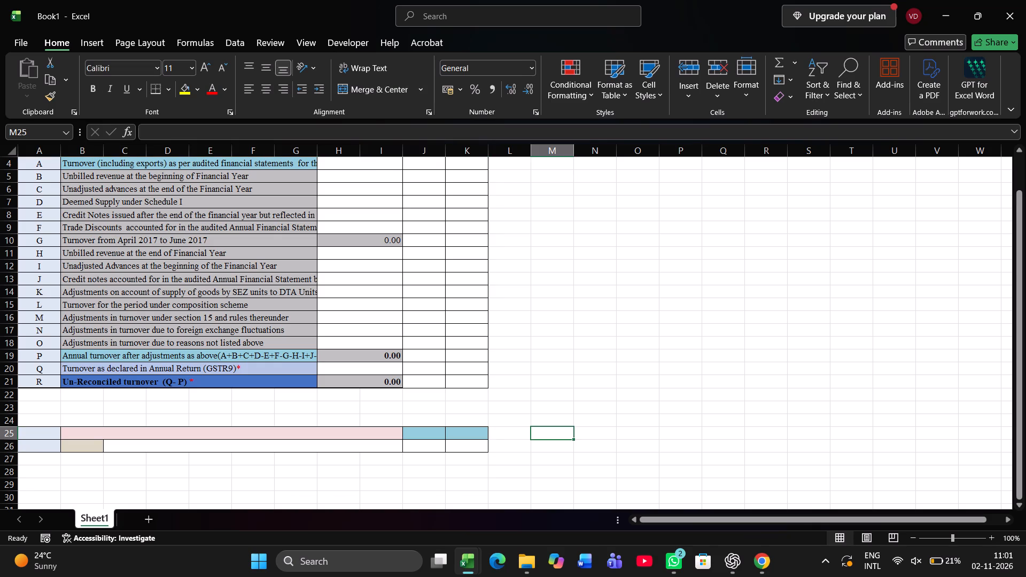
left_click_drag(29, 430, 413, 427)
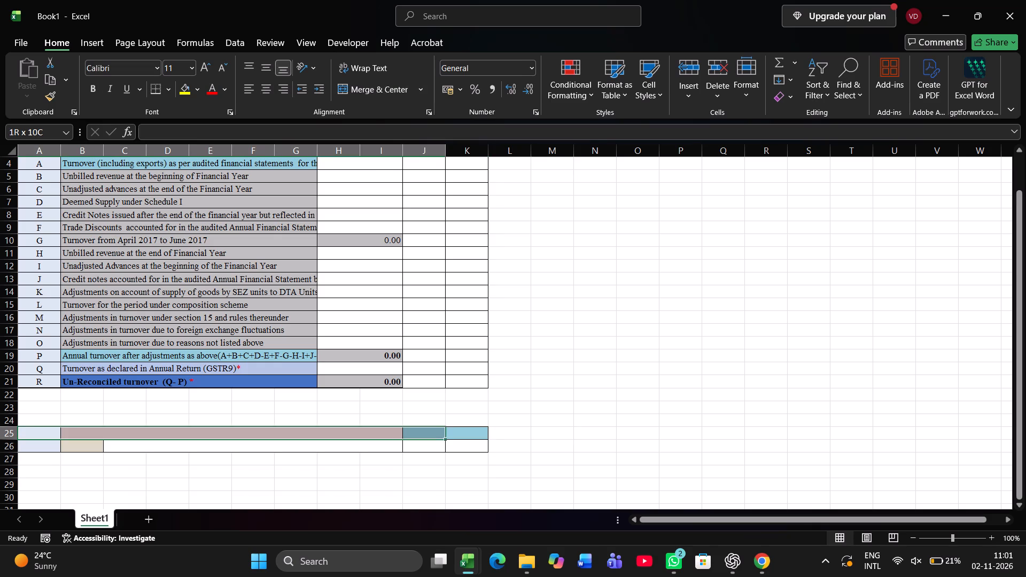
left_click_drag(413, 427, 480, 445)
key("Delete")
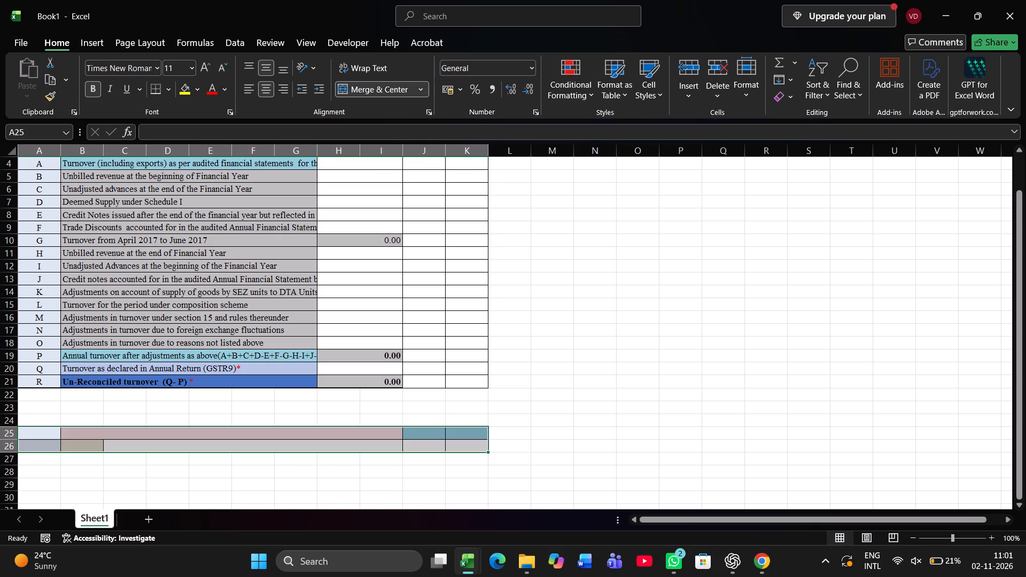
key("Delete")
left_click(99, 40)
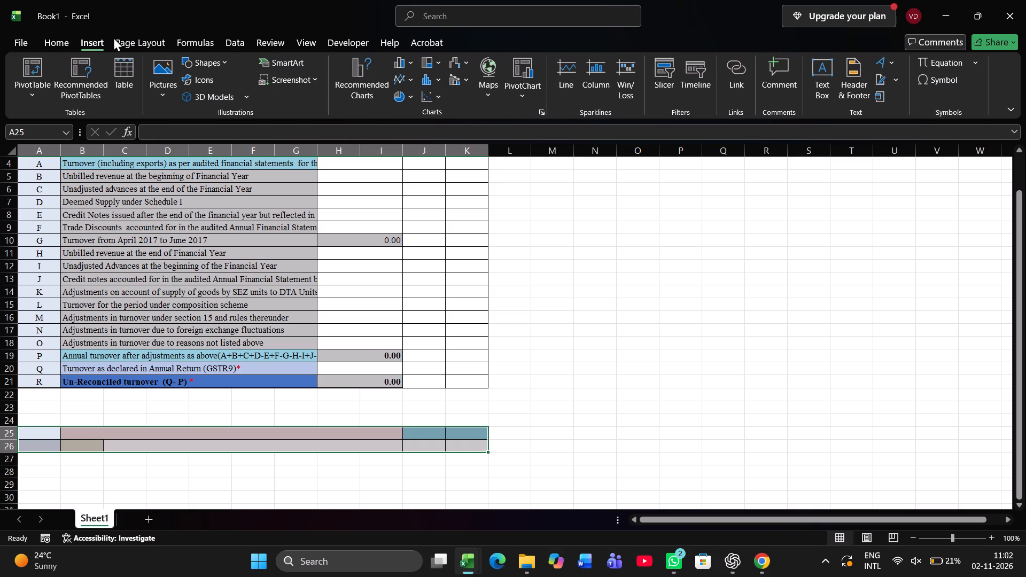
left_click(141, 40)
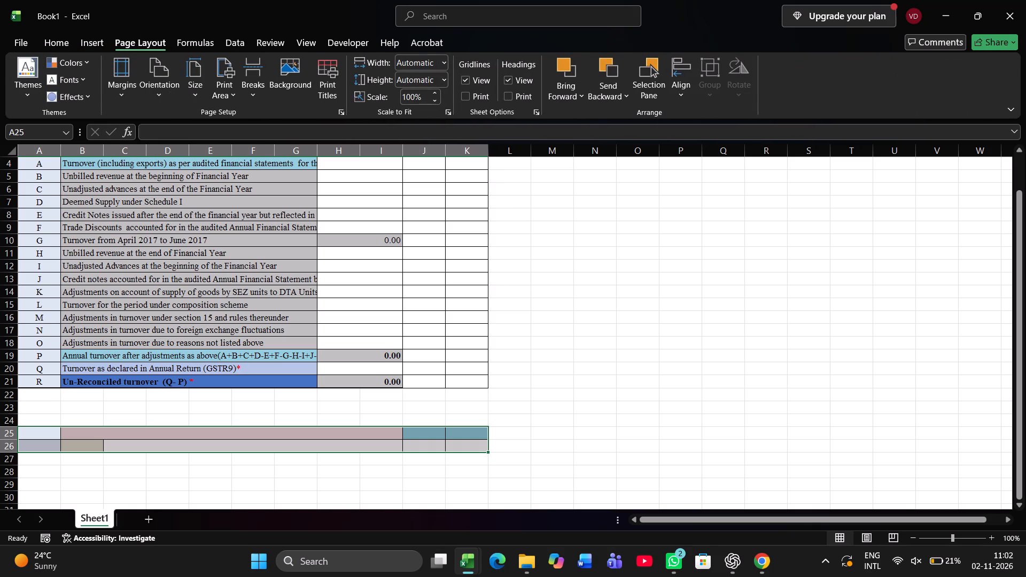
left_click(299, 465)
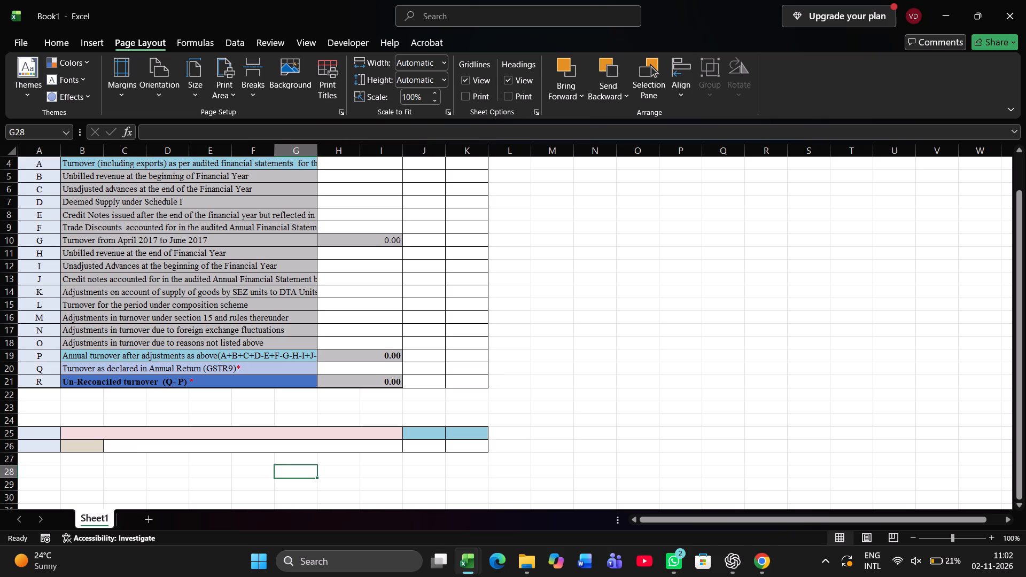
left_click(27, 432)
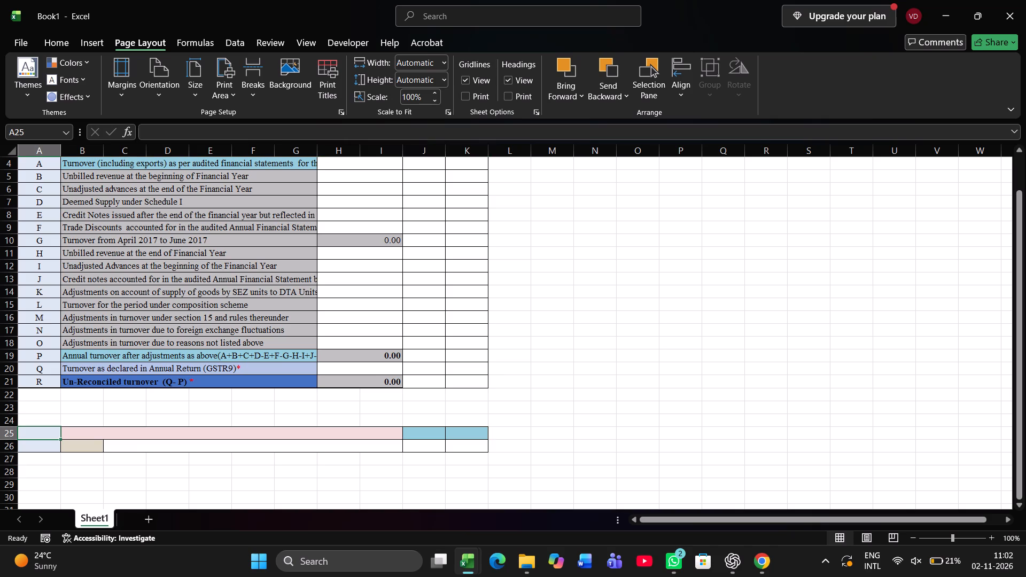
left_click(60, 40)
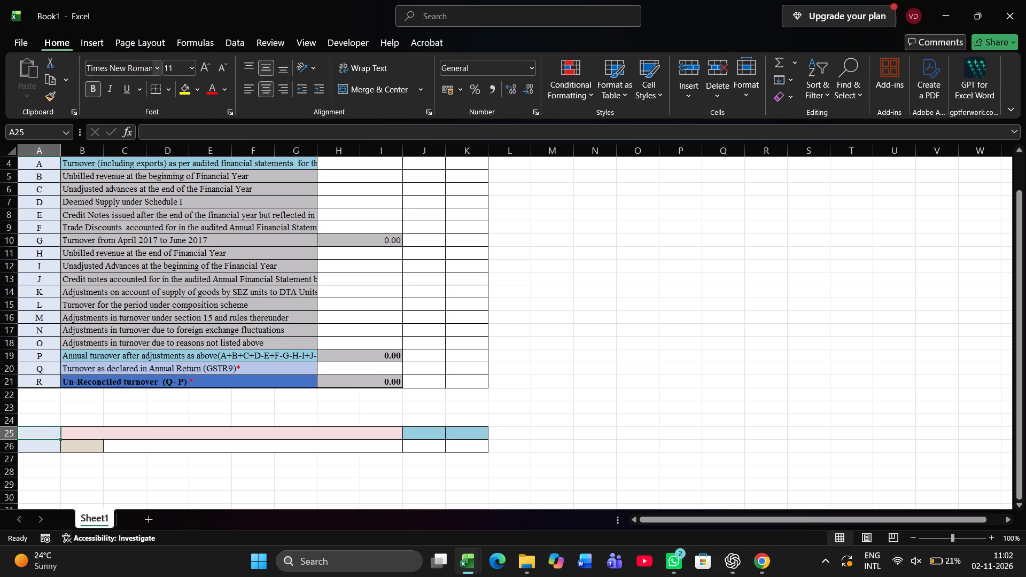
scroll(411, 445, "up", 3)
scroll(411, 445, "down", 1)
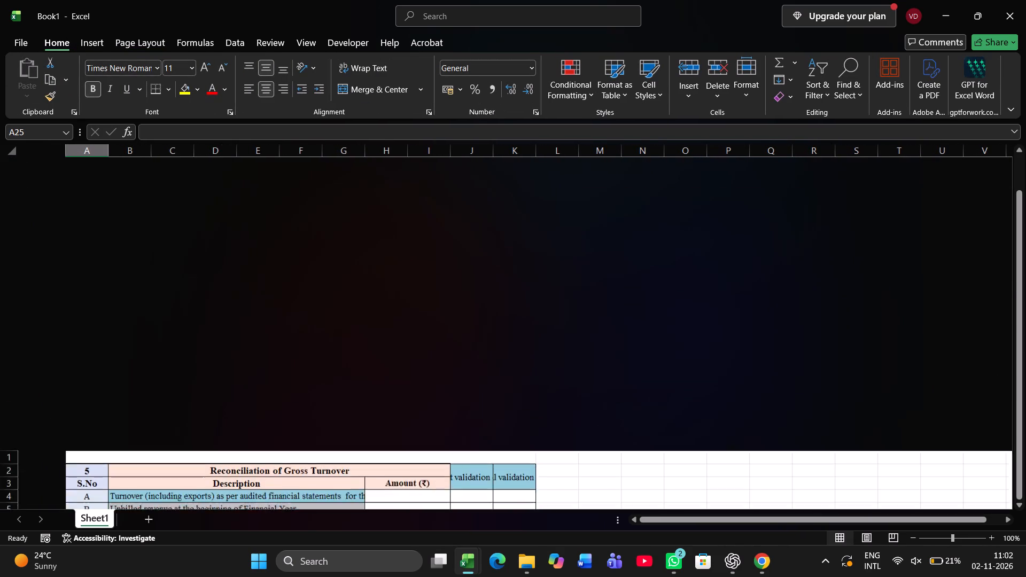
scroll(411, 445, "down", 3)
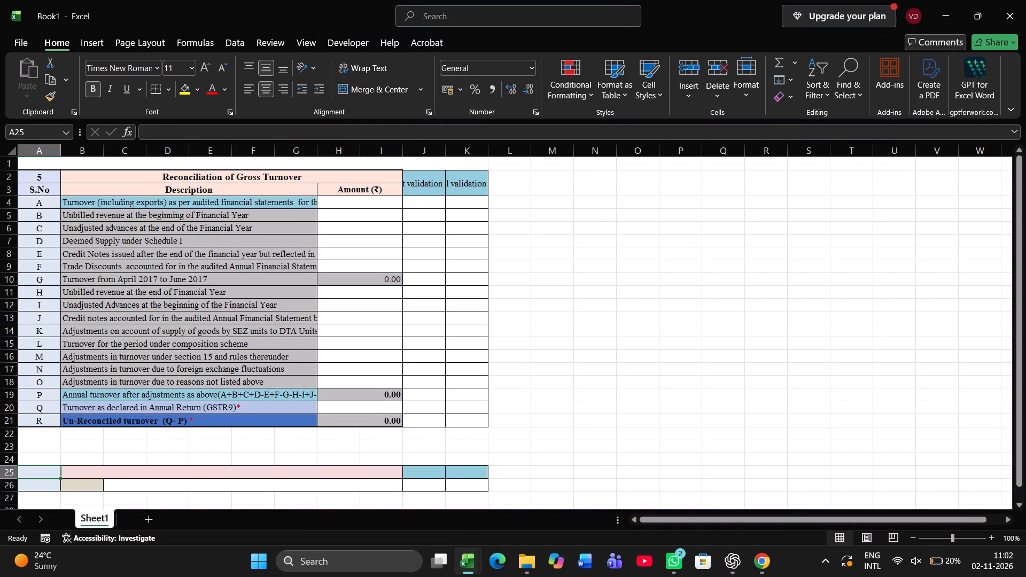
Copy the Reconciliation of Taxable Turnover table, A4:J13, from the utility's PT II (7) sheet into Book1 at cell A25.
key("alt+Tab")
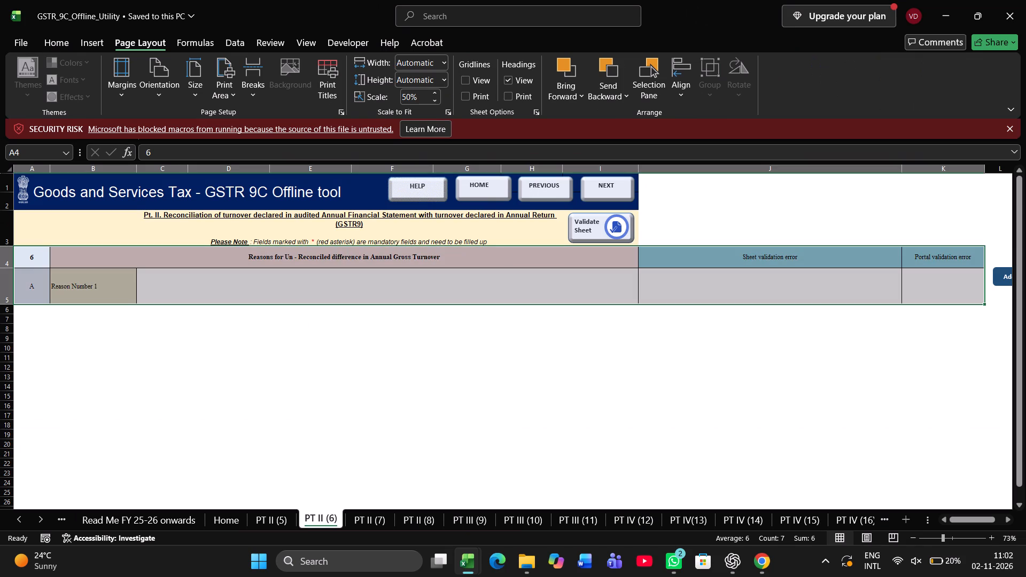
key("ctrl+Page_Down")
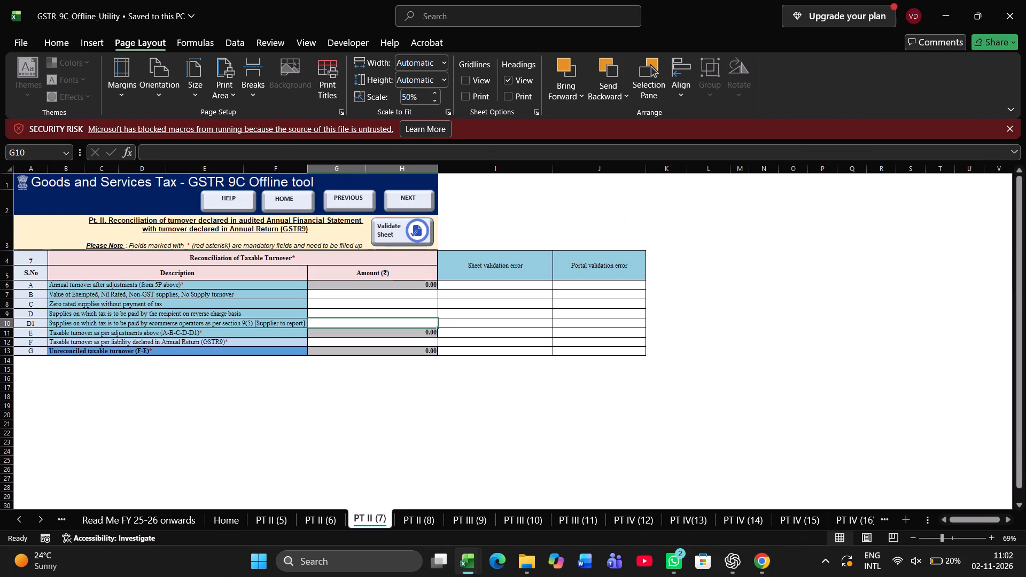
left_click(23, 256)
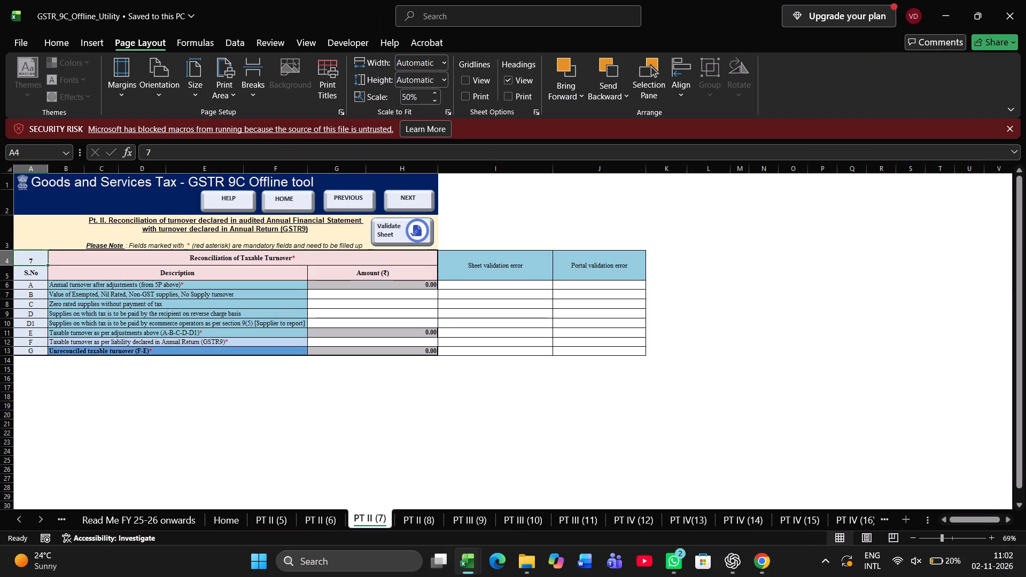
key("ctrl+shift+Right")
key("ctrl+shift+Right")
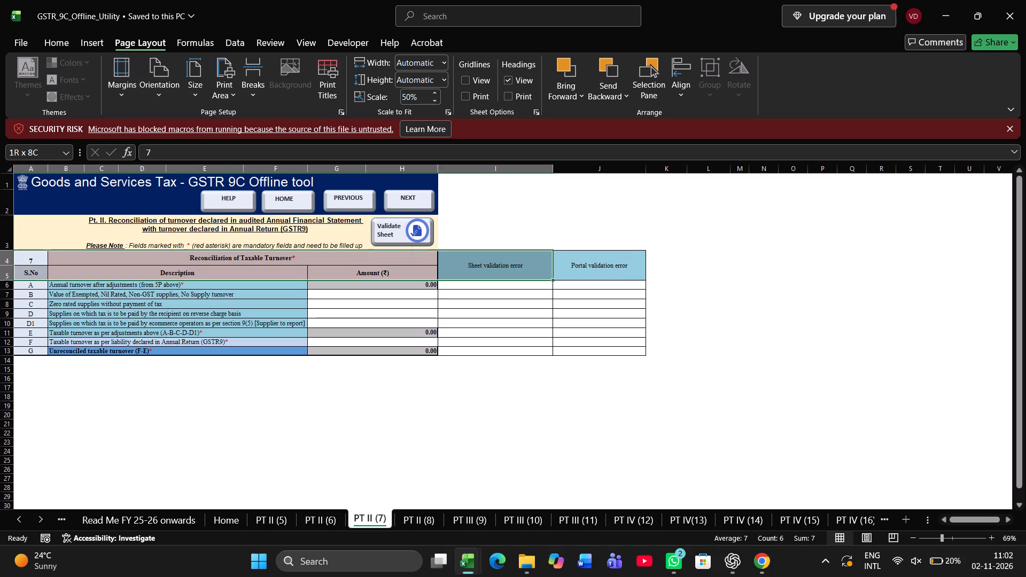
key("ctrl+shift+Right")
key("ctrl+shift+Down")
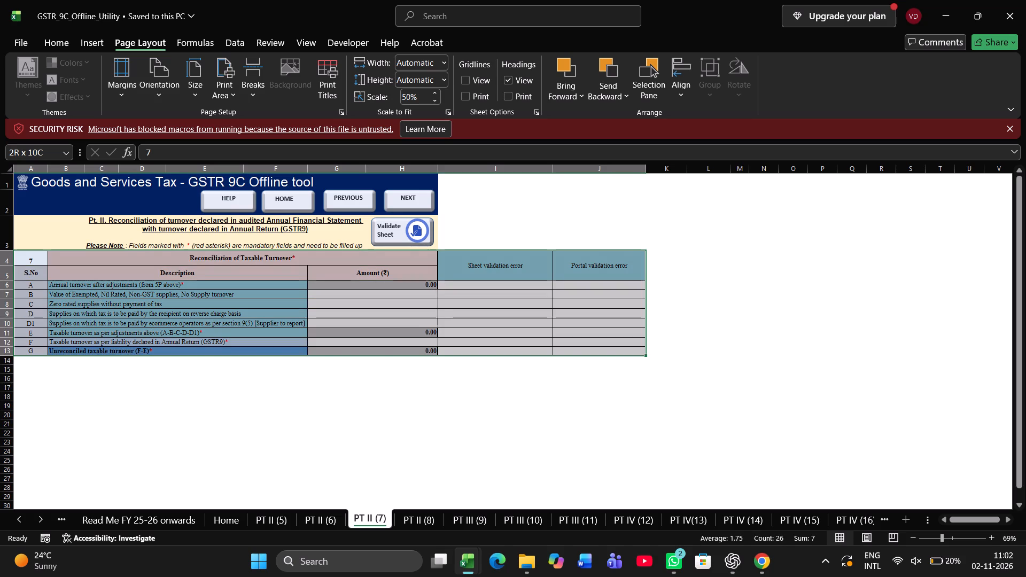
key("ctrl+c")
key("alt+Tab")
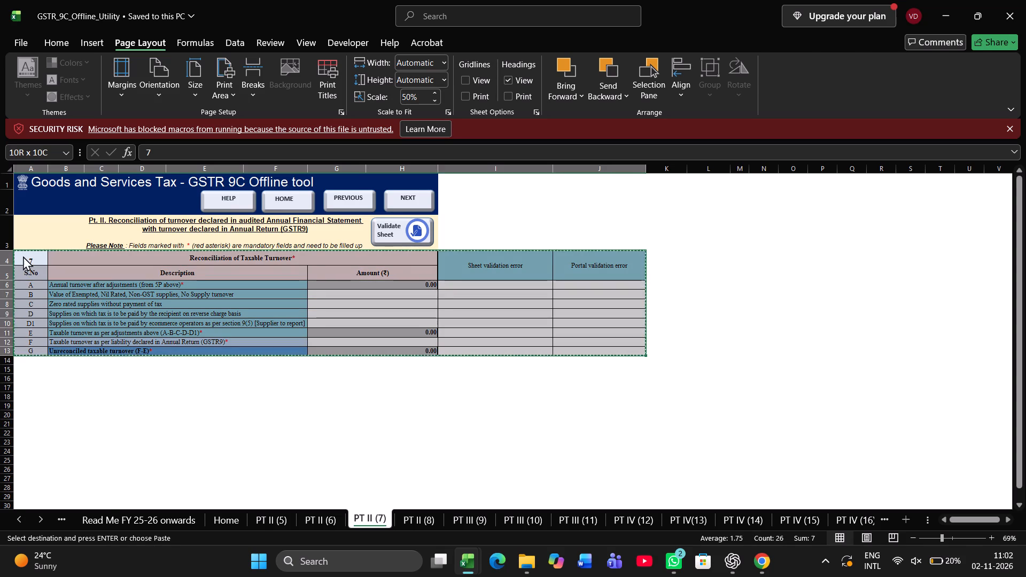
scroll(23, 256, "down", 1)
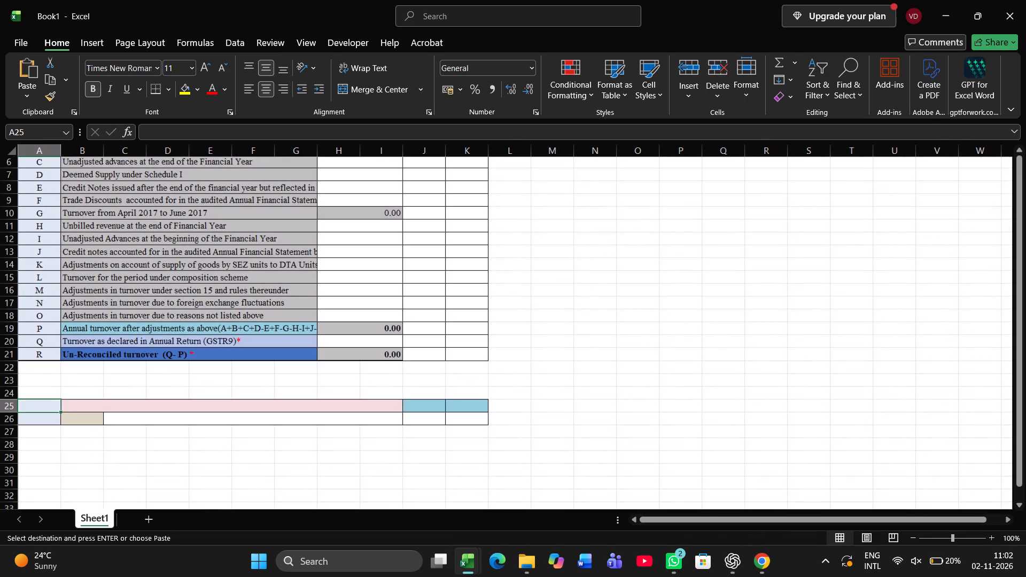
left_click(30, 407)
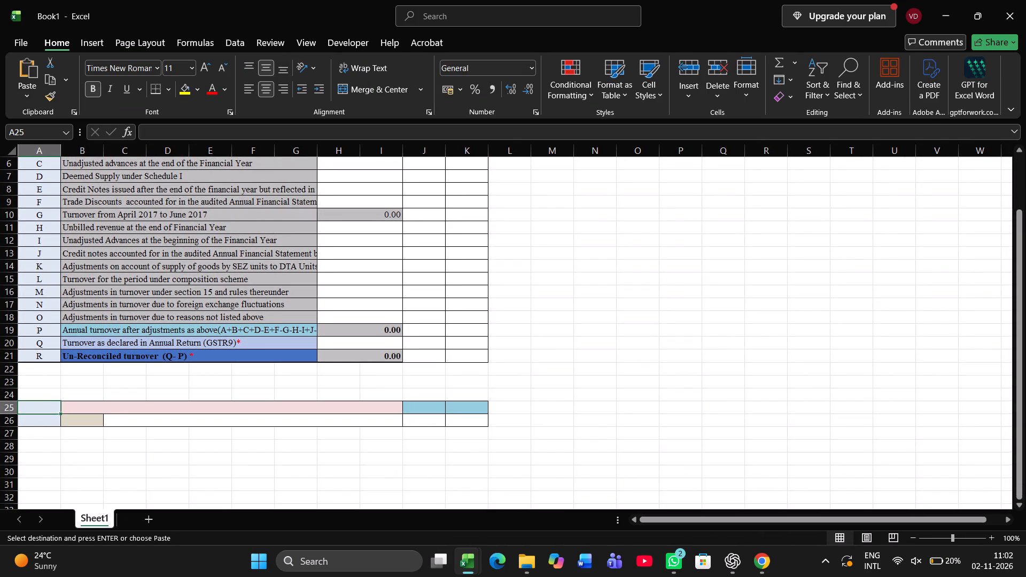
key("ctrl+v")
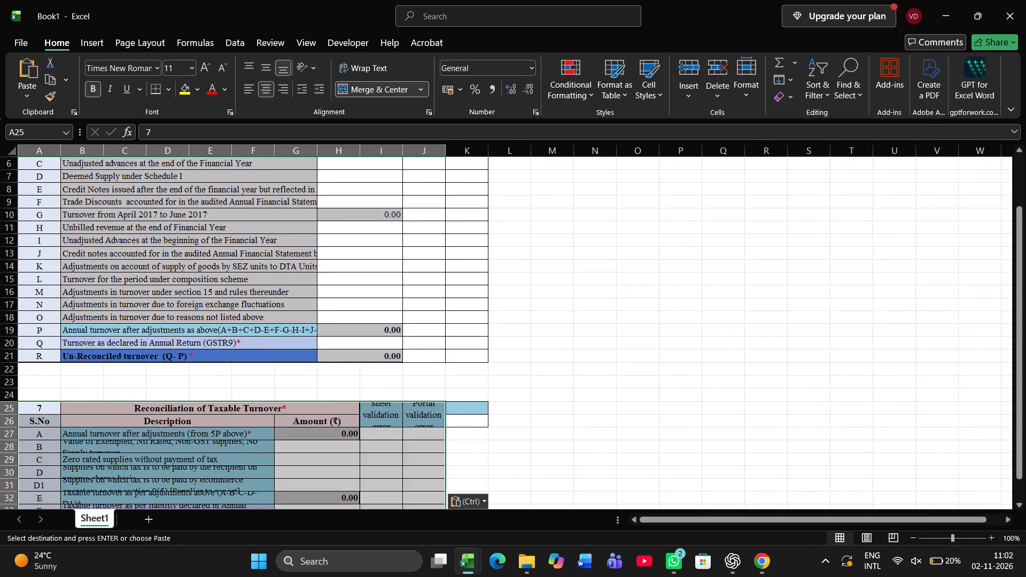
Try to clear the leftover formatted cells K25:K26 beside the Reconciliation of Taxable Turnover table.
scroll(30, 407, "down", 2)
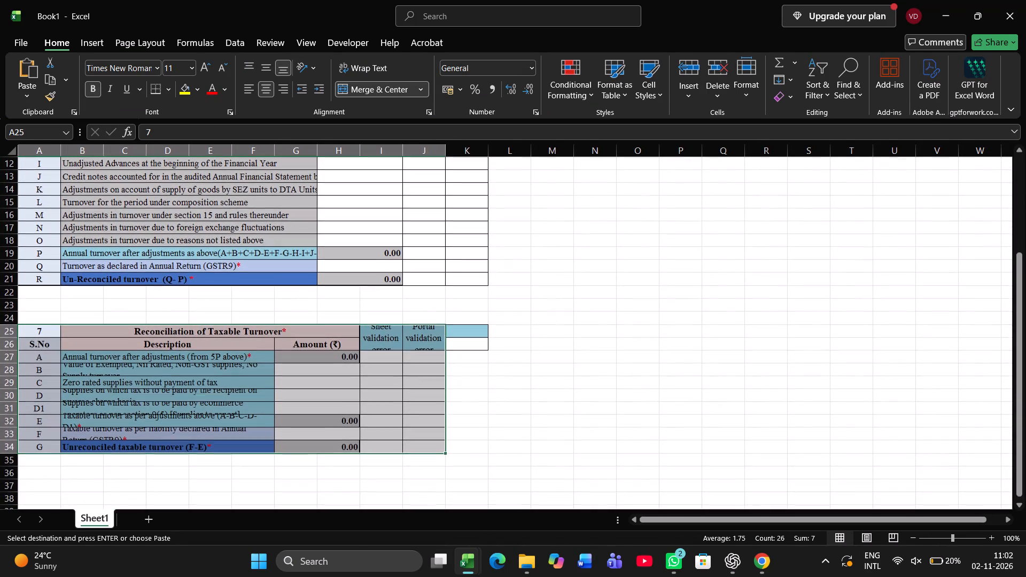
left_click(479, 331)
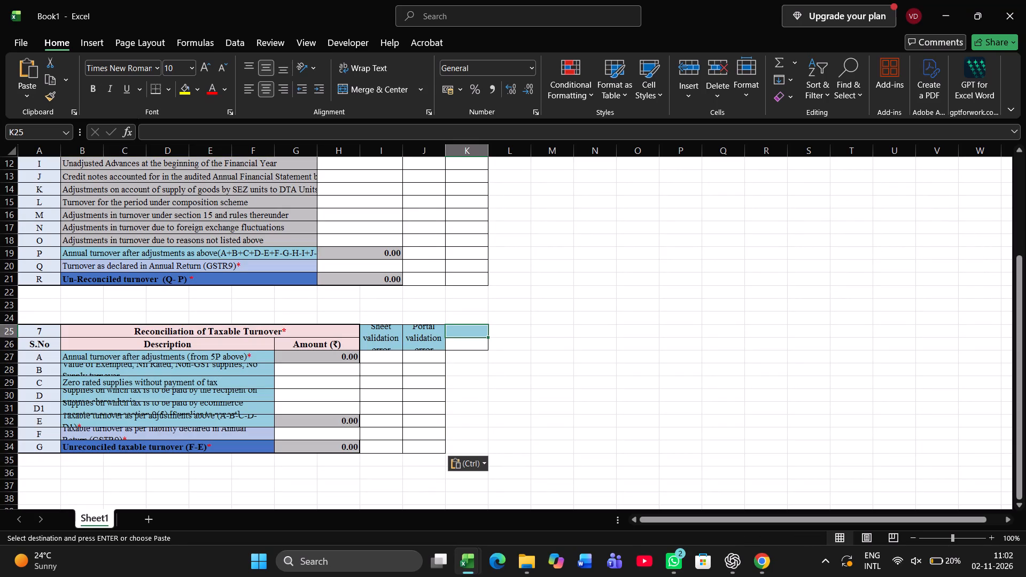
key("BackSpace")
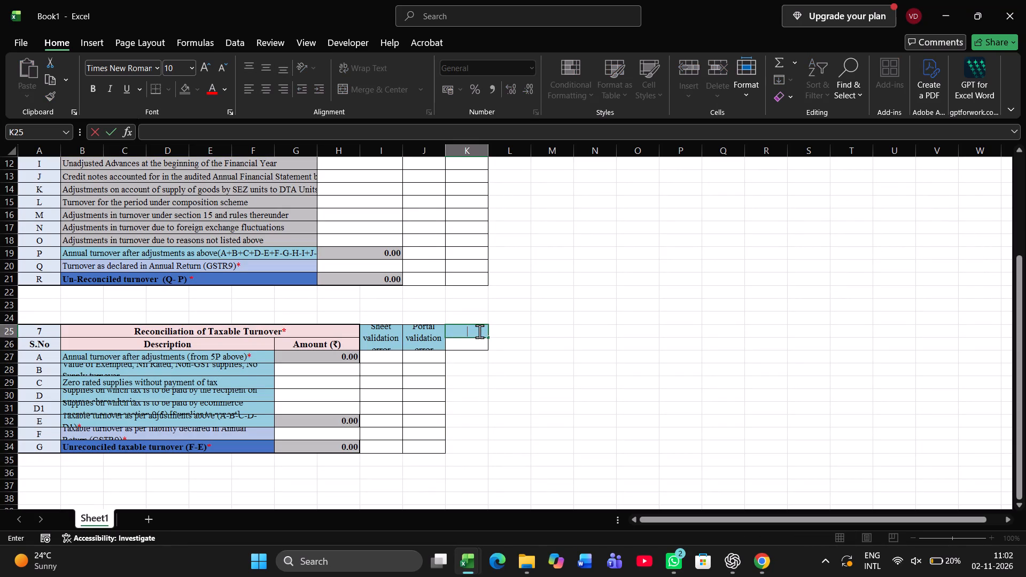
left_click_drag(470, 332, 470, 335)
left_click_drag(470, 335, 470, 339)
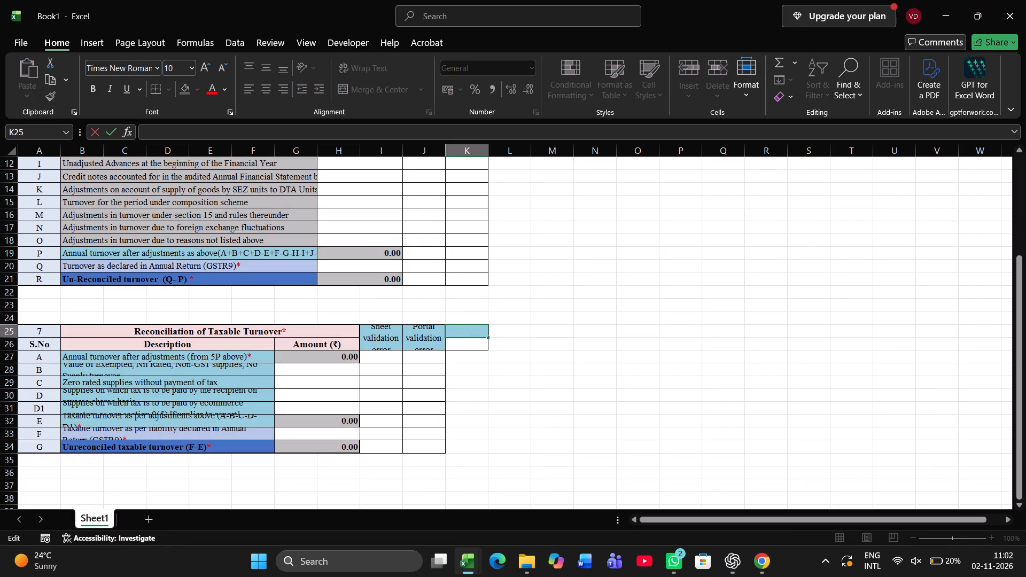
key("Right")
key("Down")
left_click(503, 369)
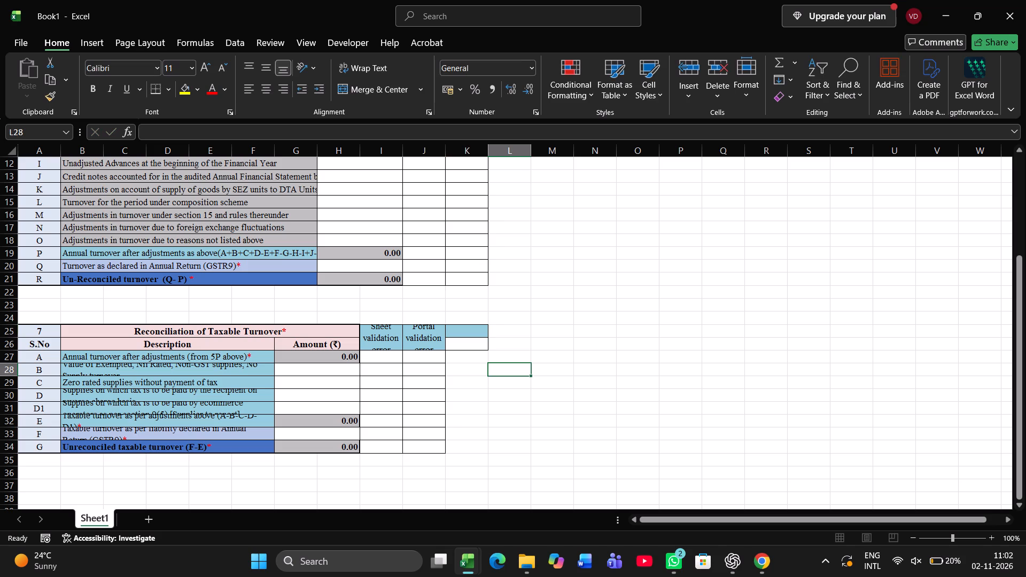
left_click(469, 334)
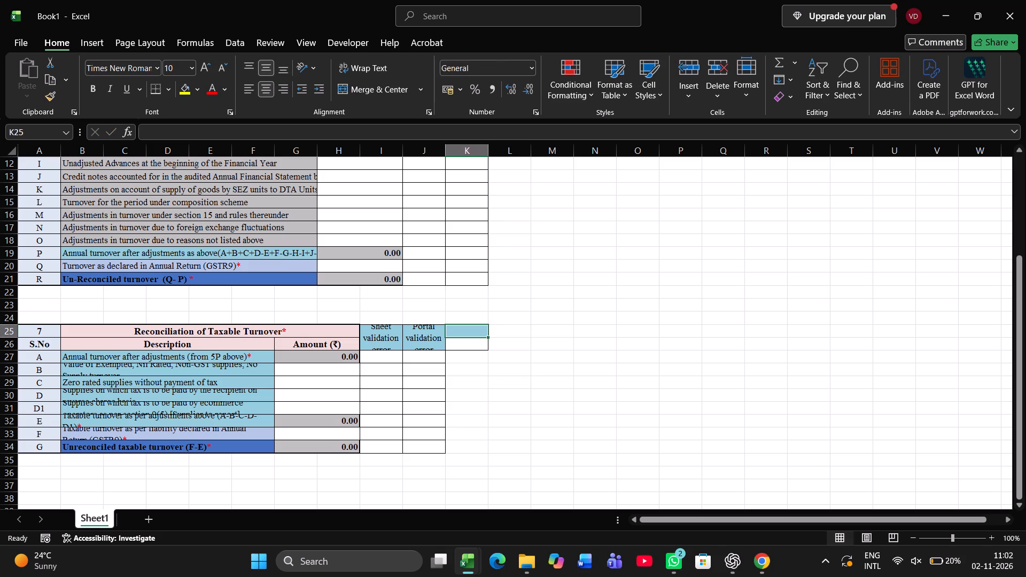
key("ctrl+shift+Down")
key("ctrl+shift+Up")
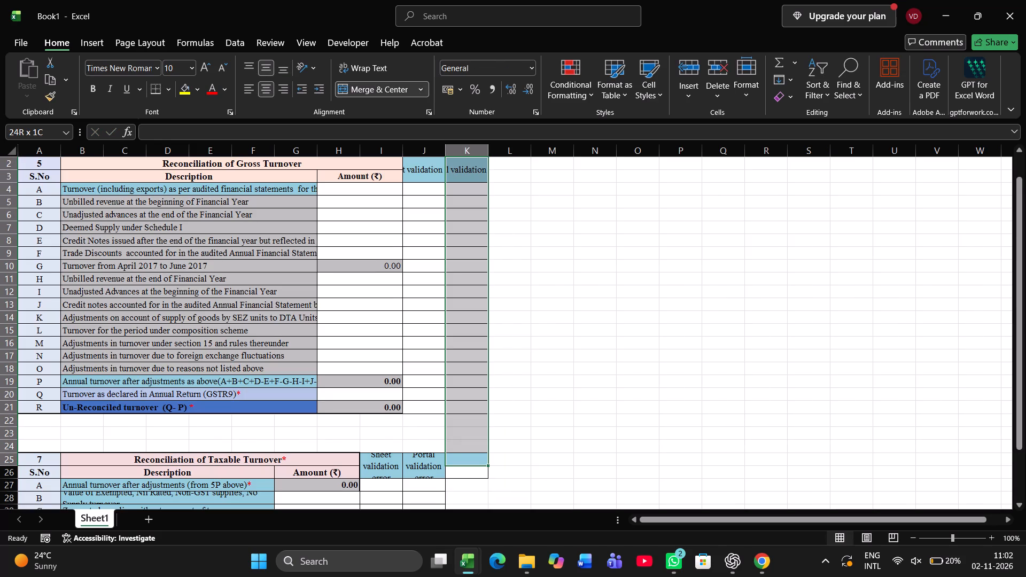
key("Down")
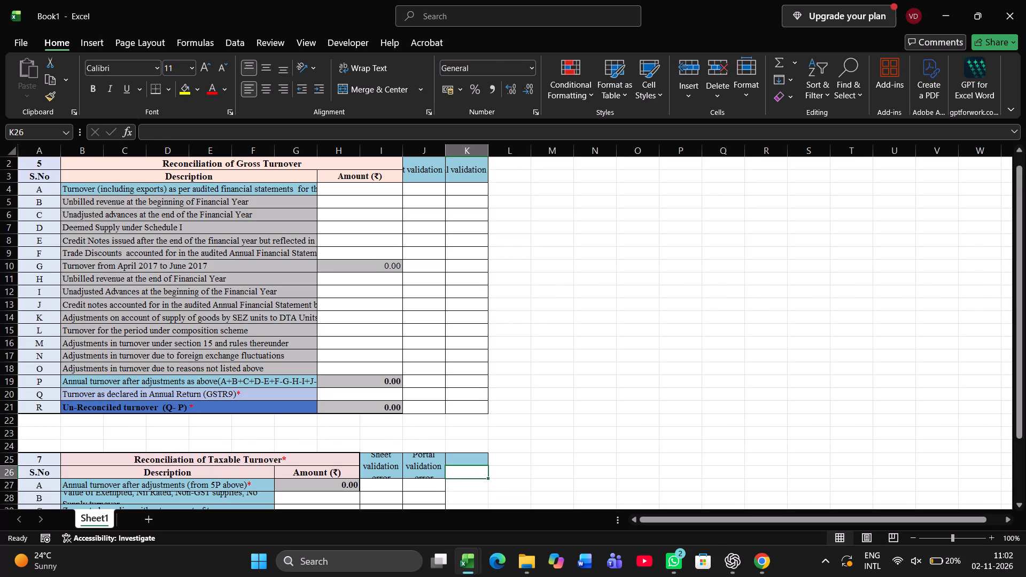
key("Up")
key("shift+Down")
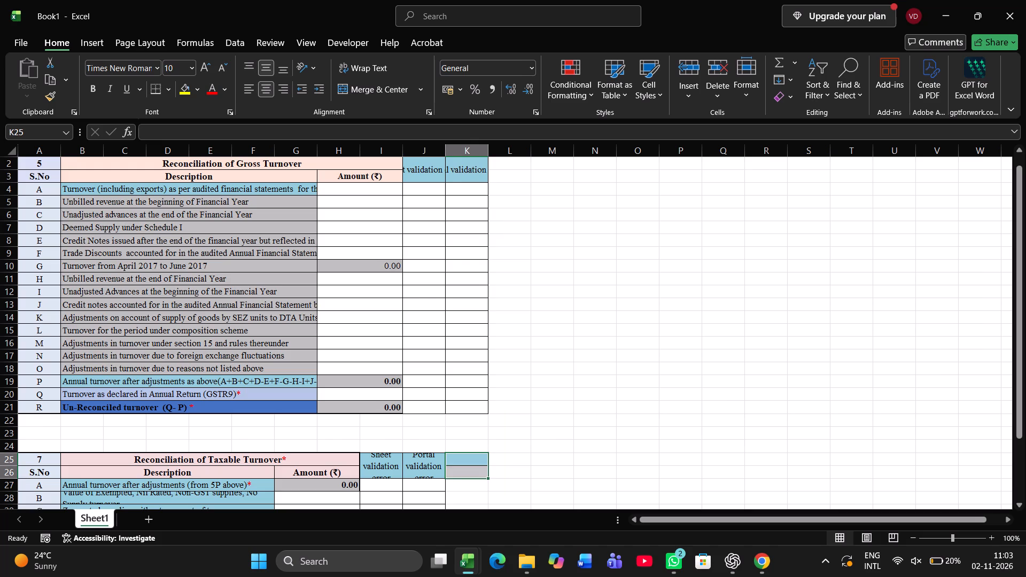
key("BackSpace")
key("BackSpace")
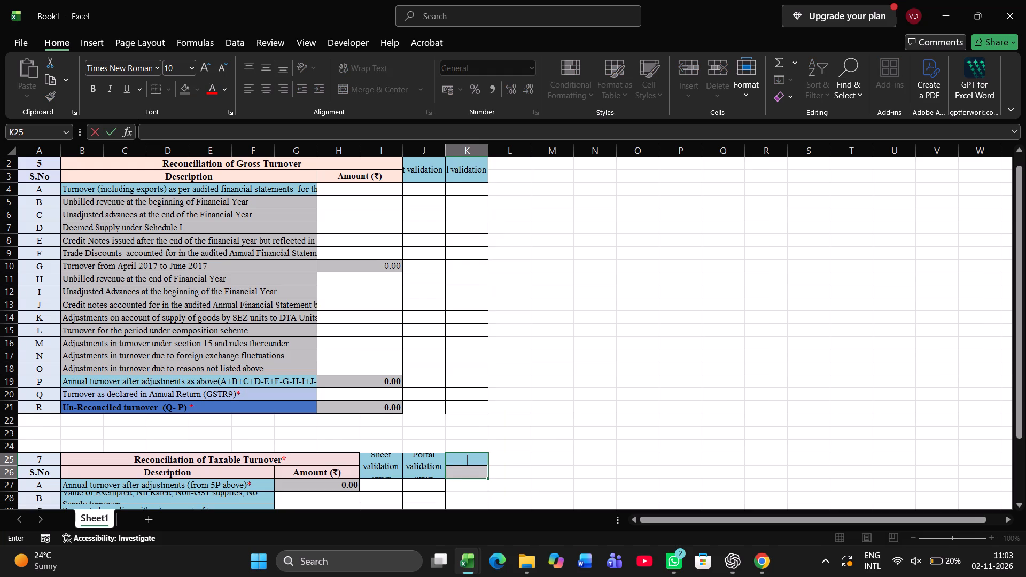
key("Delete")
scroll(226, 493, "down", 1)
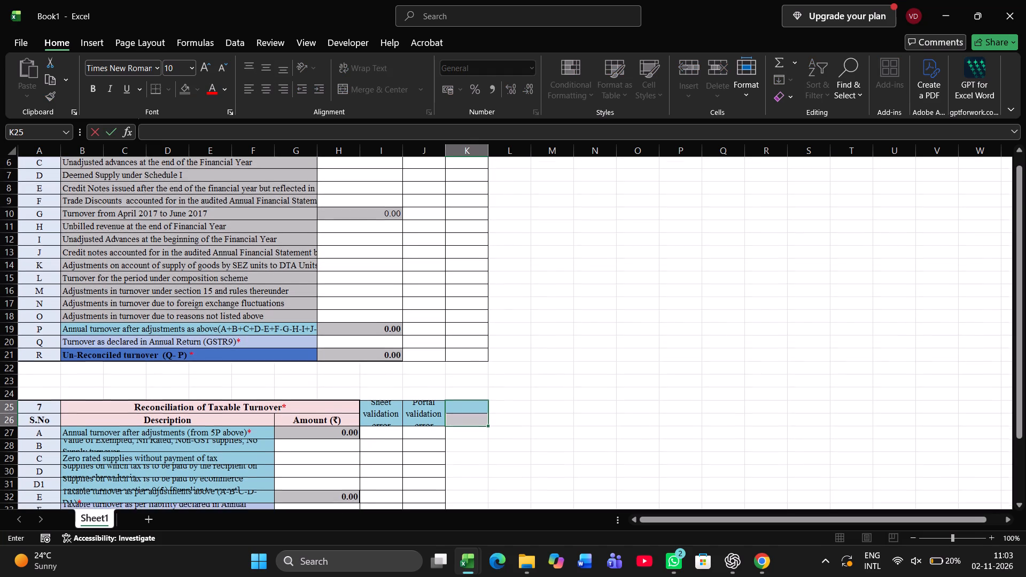
Turn off text wrapping across the whole Reconciliation of Taxable Turnover table, A25:J34.
left_click(38, 404)
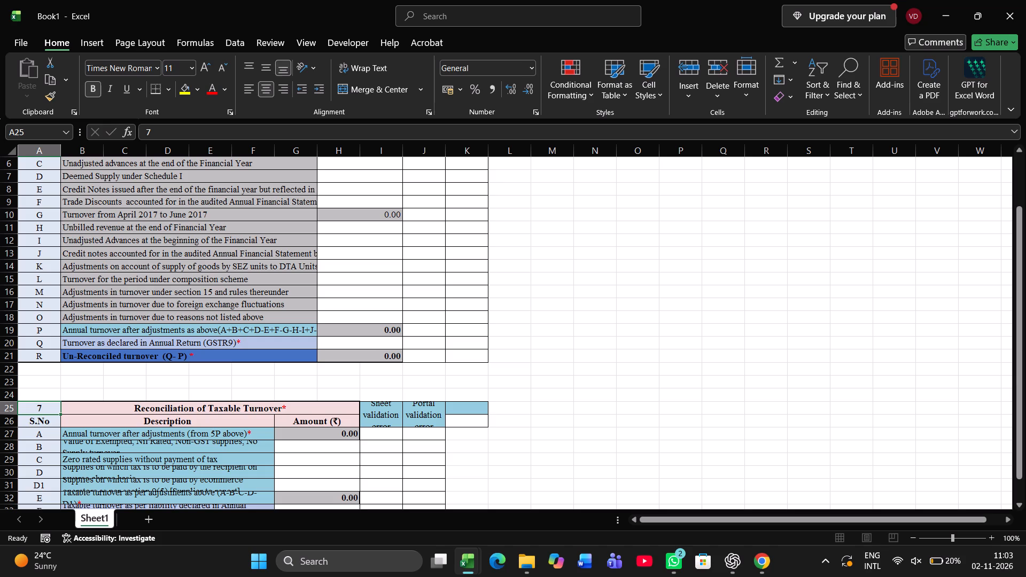
key("ctrl+Right")
key("ctrl+Right")
key("ctrl+Right")
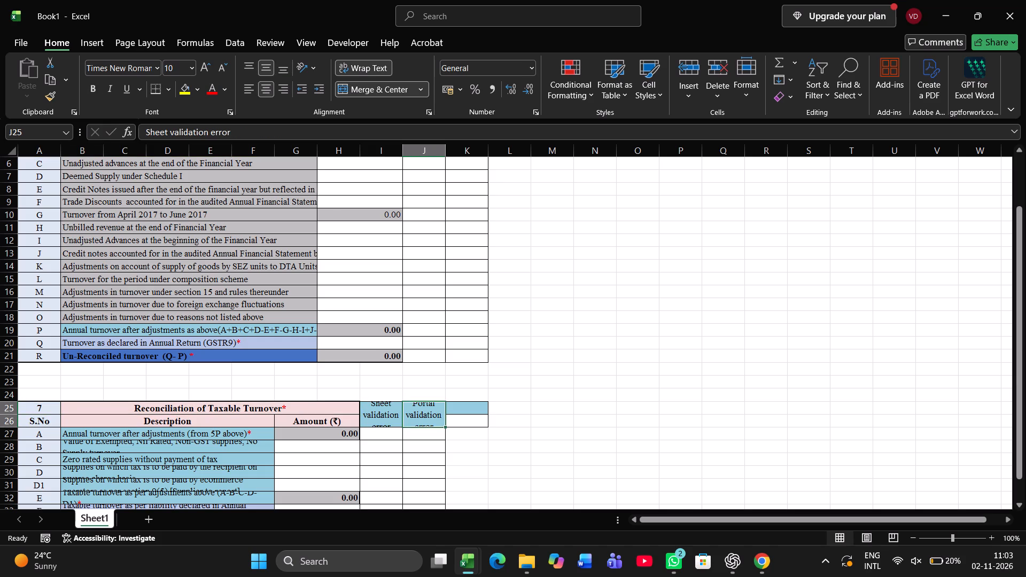
key("ctrl+Down")
key("ctrl+Up")
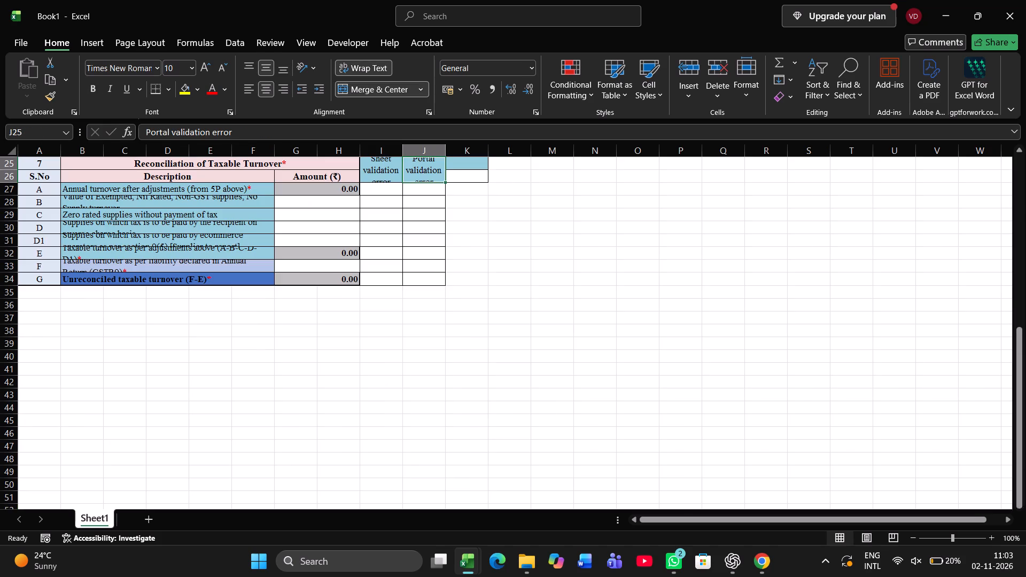
key("Down")
key("Up")
key("ctrl+Left")
key("ctrl+Left")
key("ctrl+Left")
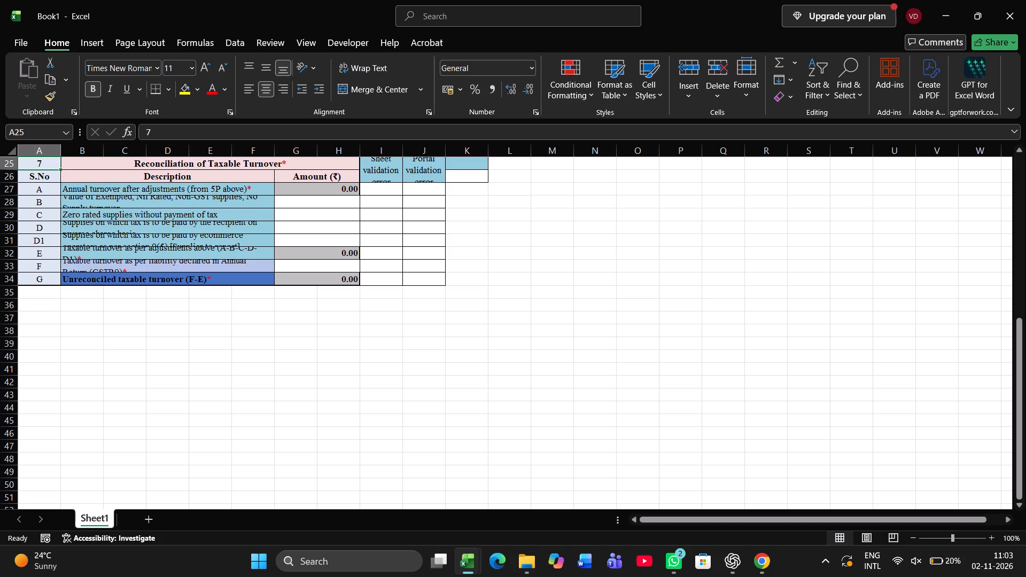
key("ctrl+shift+Right")
key("ctrl+shift+Right")
key("ctrl+shift+Right")
key("ctrl+shift+Down")
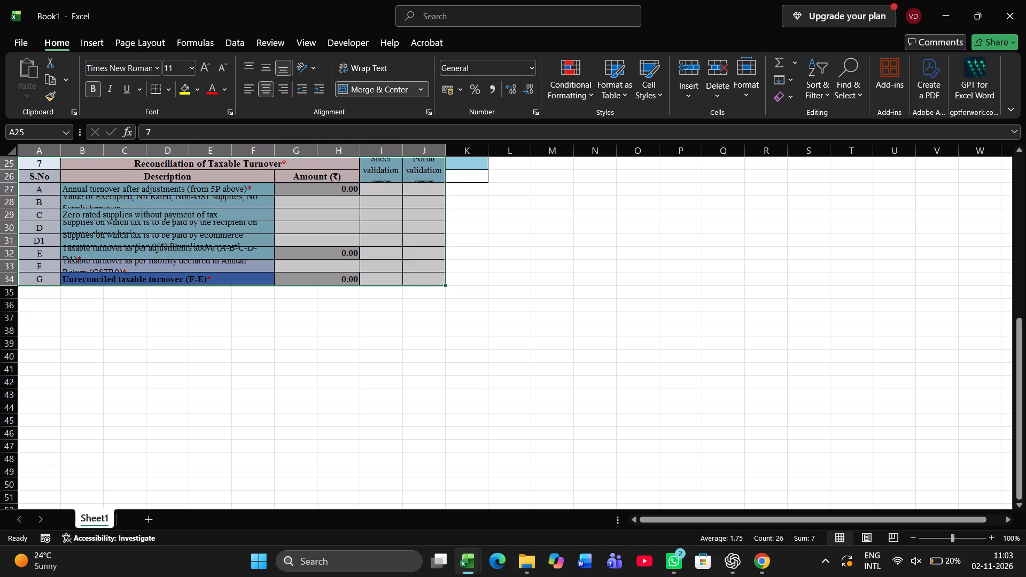
key("ctrl+h")
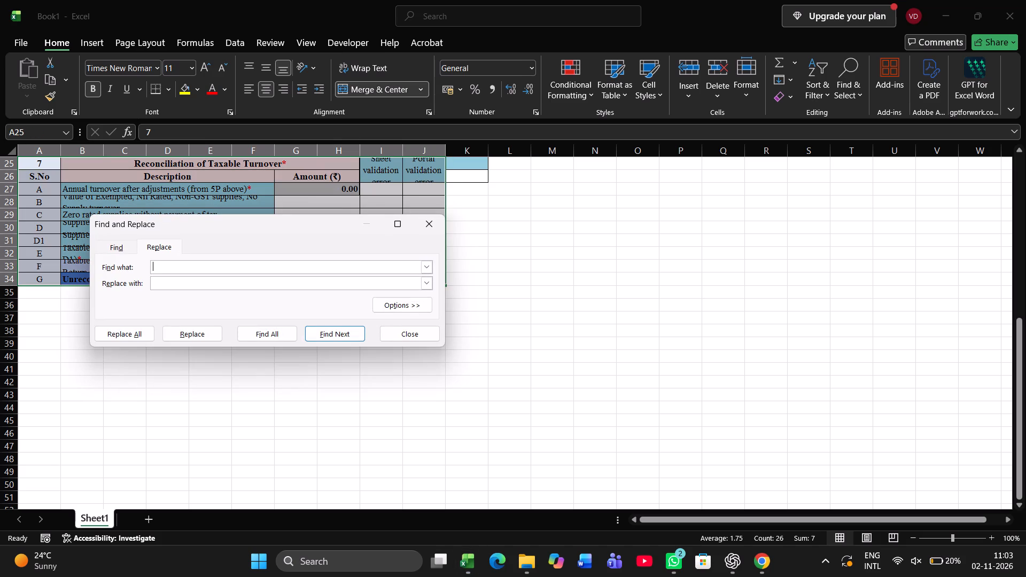
left_click(428, 227)
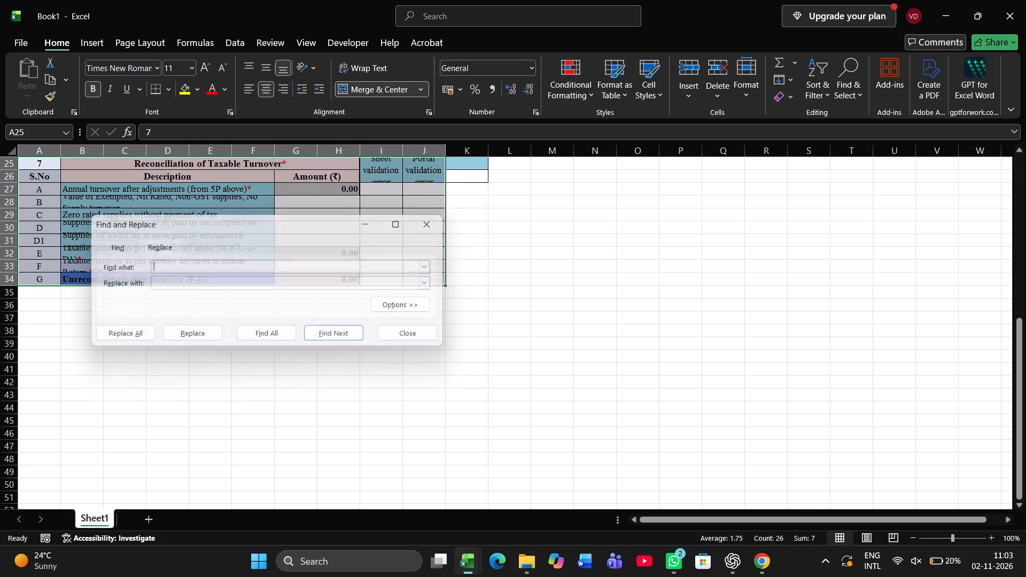
key("alt+h")
key("w")
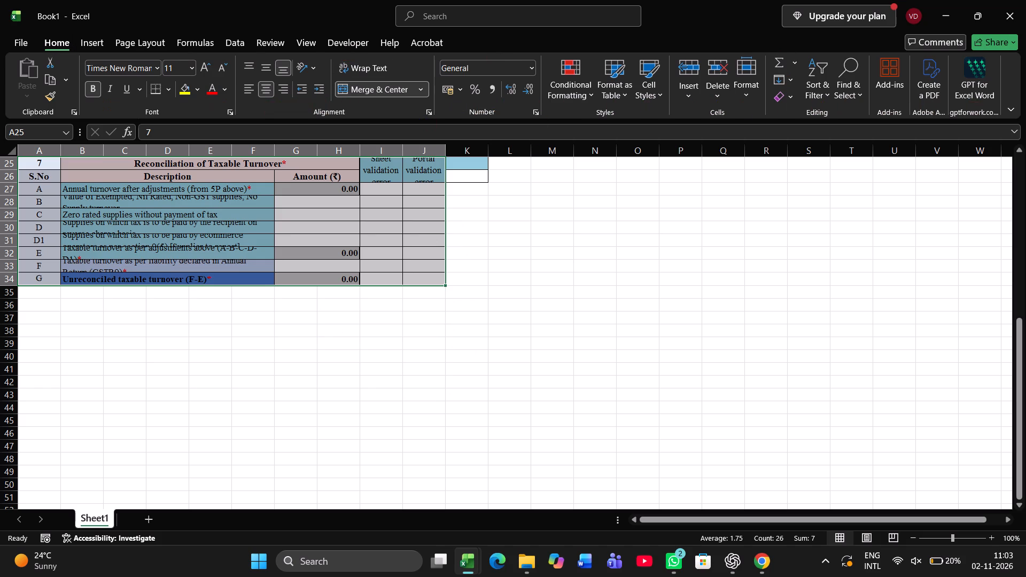
scroll(428, 227, "up", 1)
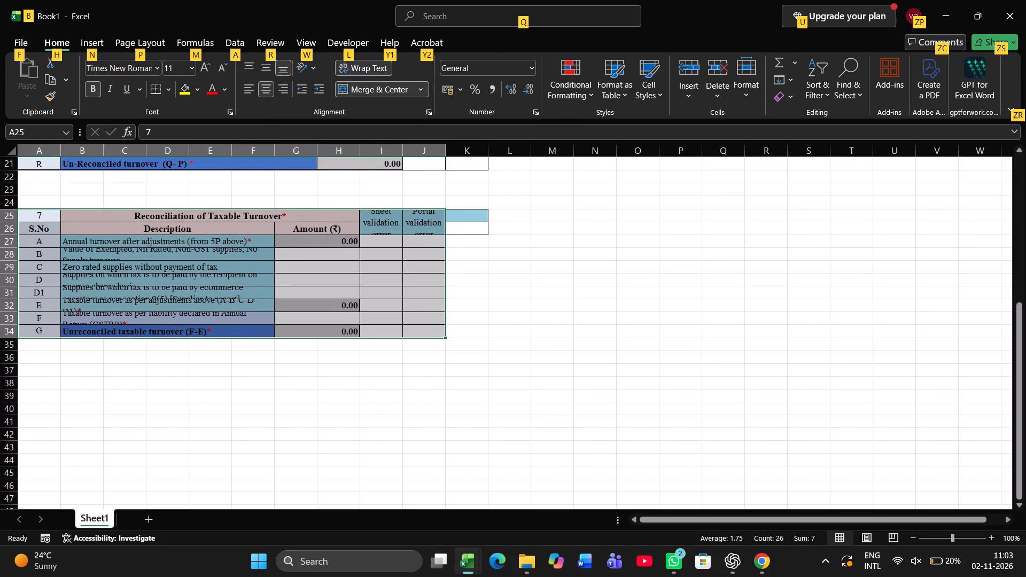
key("alt+h")
key("alt+w")
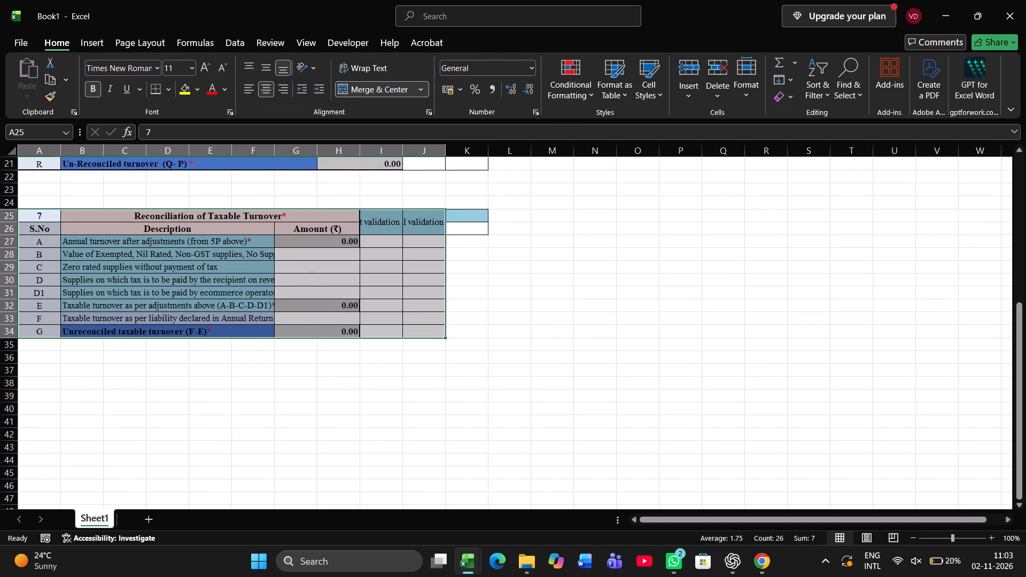
scroll(307, 330, "up", 1)
left_click(299, 450)
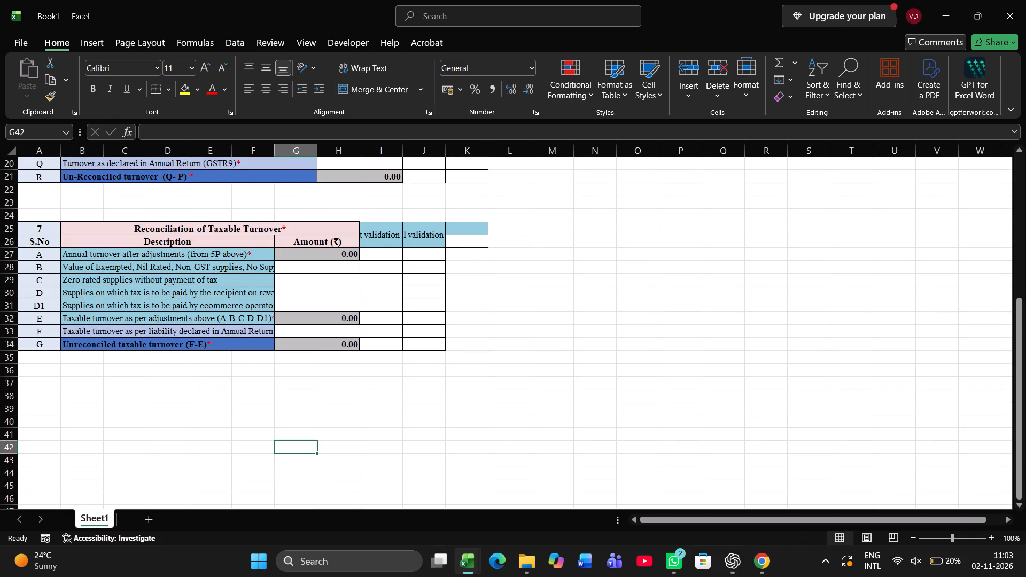
Merge and center the blank cells A24:K24 above the Reconciliation of Taxable Turnover table.
left_click_drag(42, 216, 423, 220)
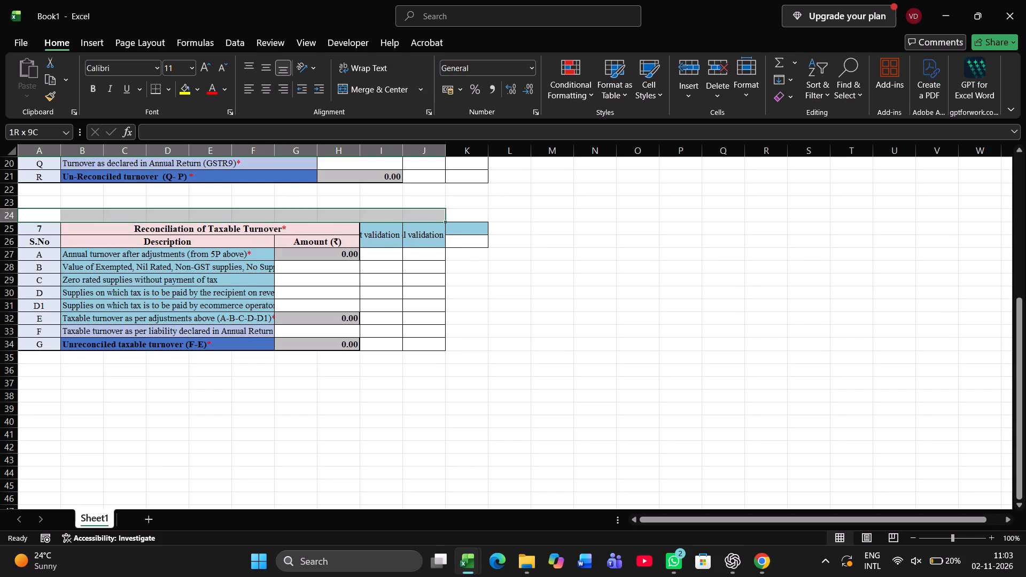
left_click_drag(423, 220, 457, 219)
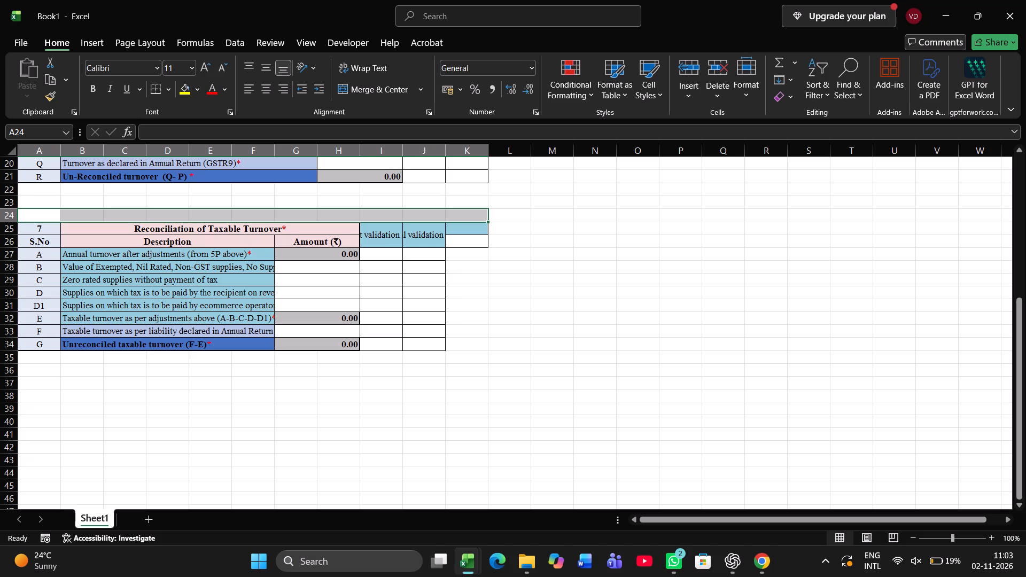
key("alt+h")
type("MC")
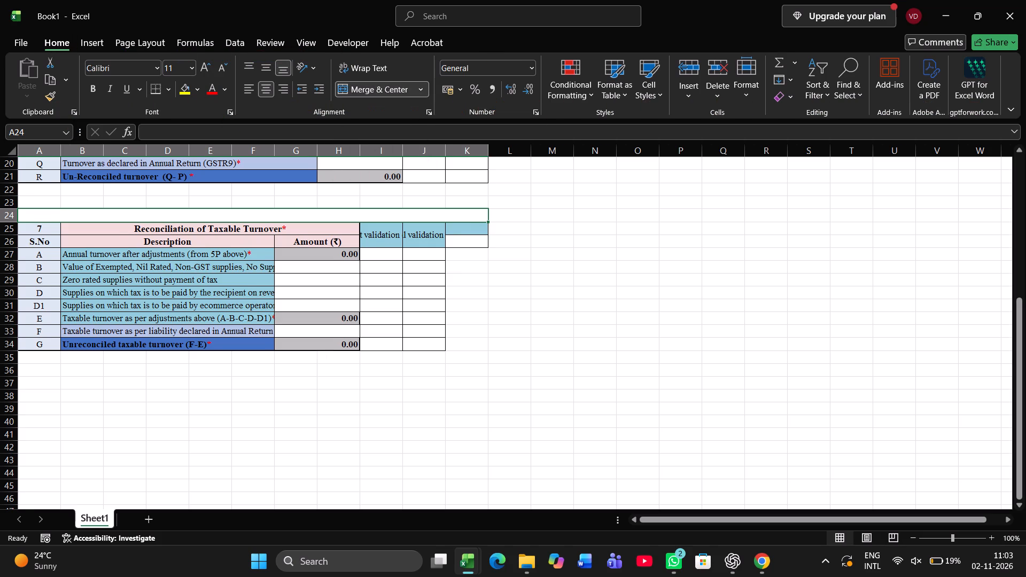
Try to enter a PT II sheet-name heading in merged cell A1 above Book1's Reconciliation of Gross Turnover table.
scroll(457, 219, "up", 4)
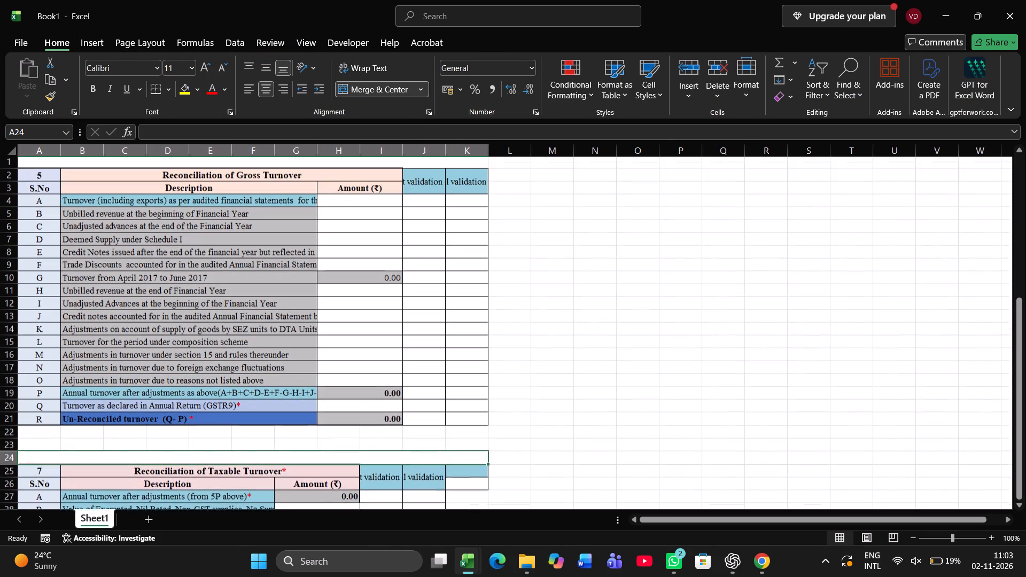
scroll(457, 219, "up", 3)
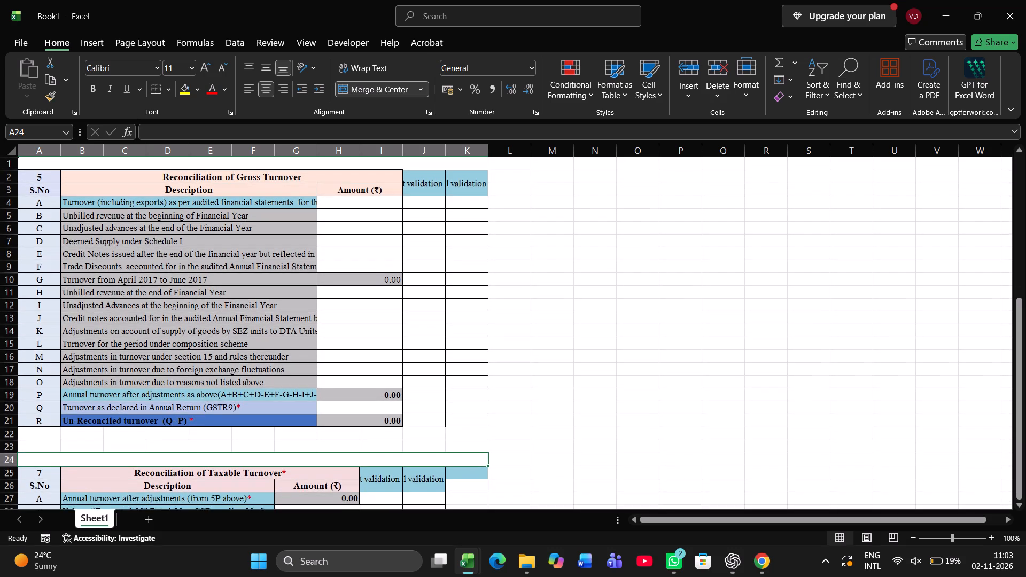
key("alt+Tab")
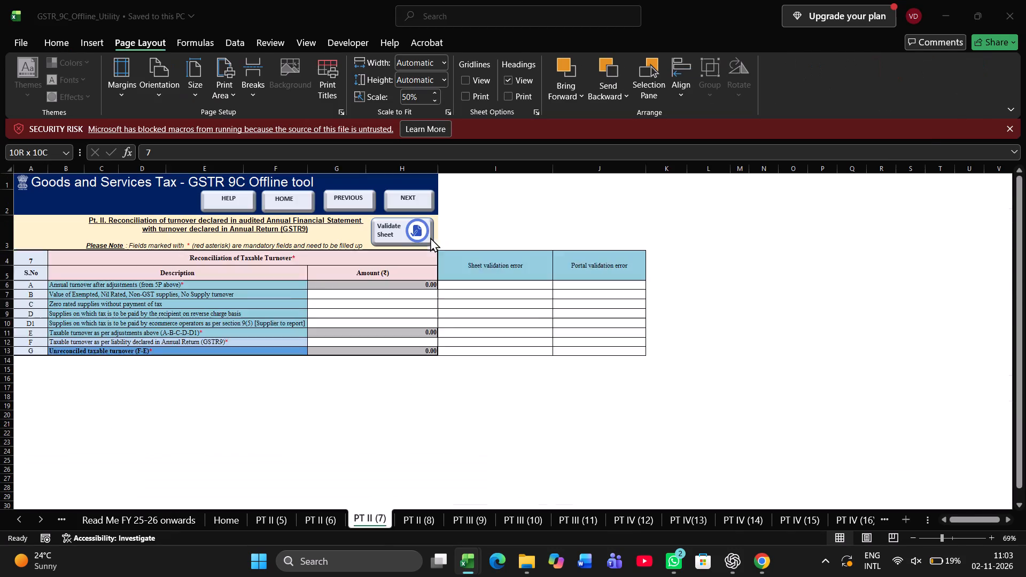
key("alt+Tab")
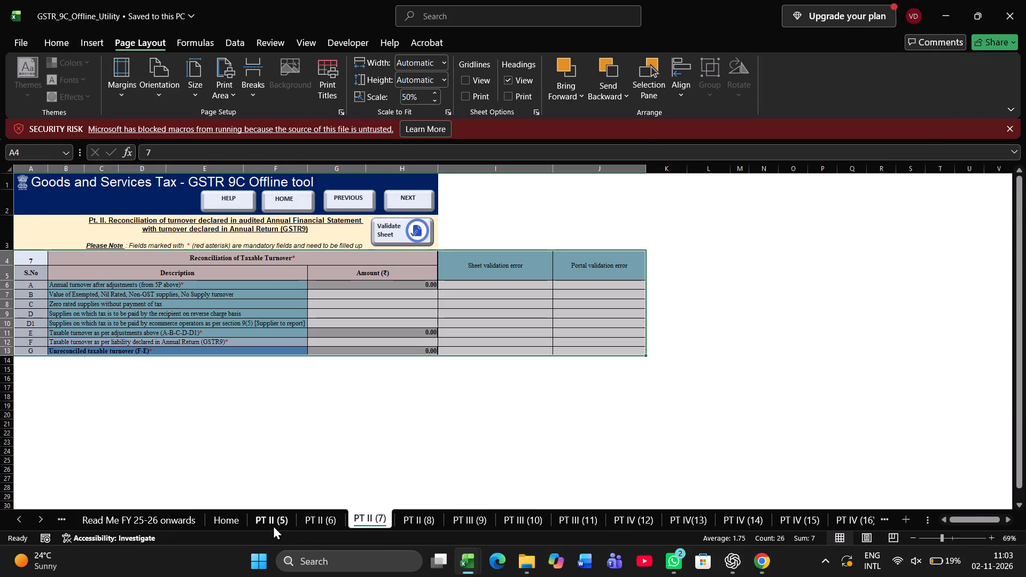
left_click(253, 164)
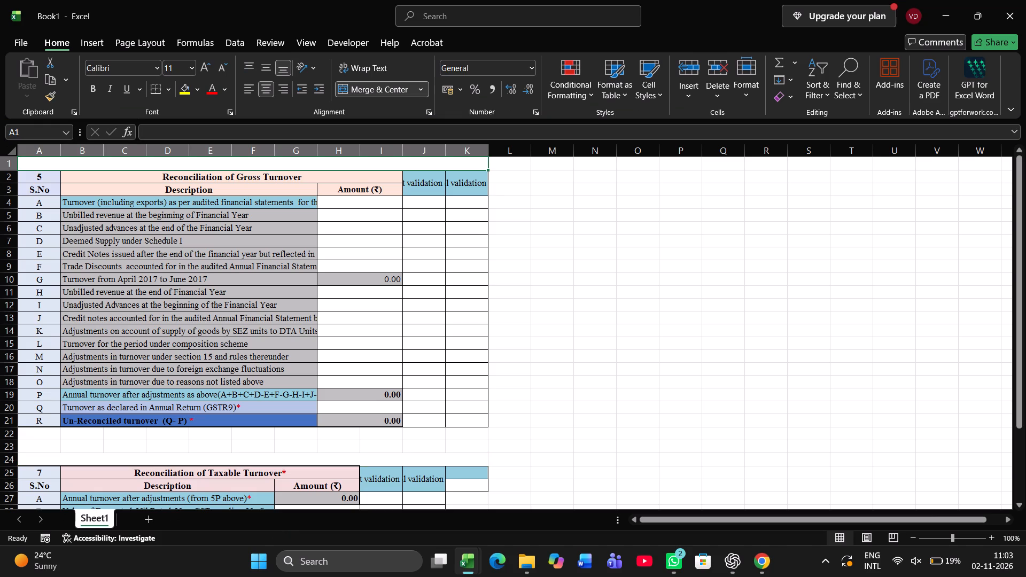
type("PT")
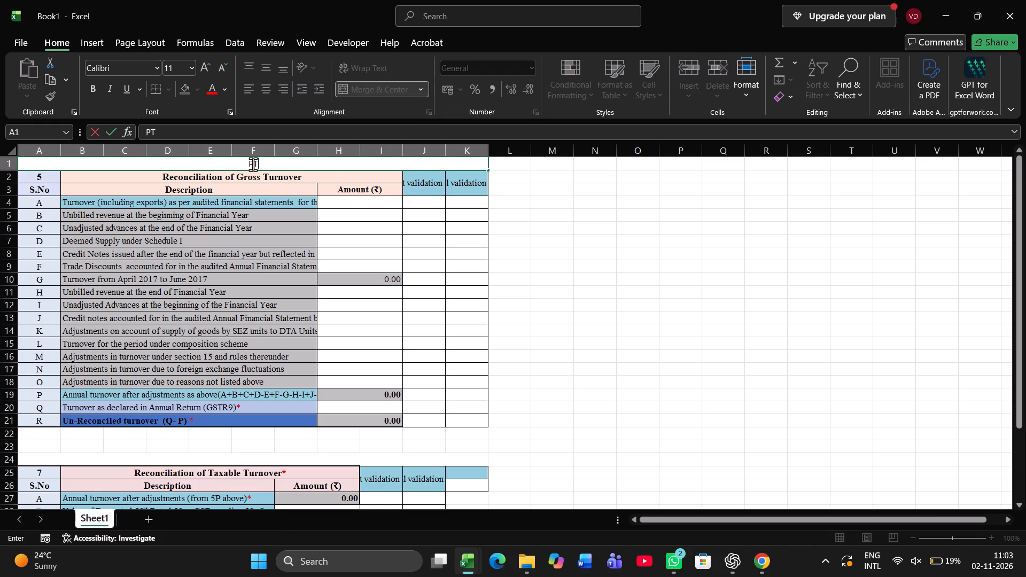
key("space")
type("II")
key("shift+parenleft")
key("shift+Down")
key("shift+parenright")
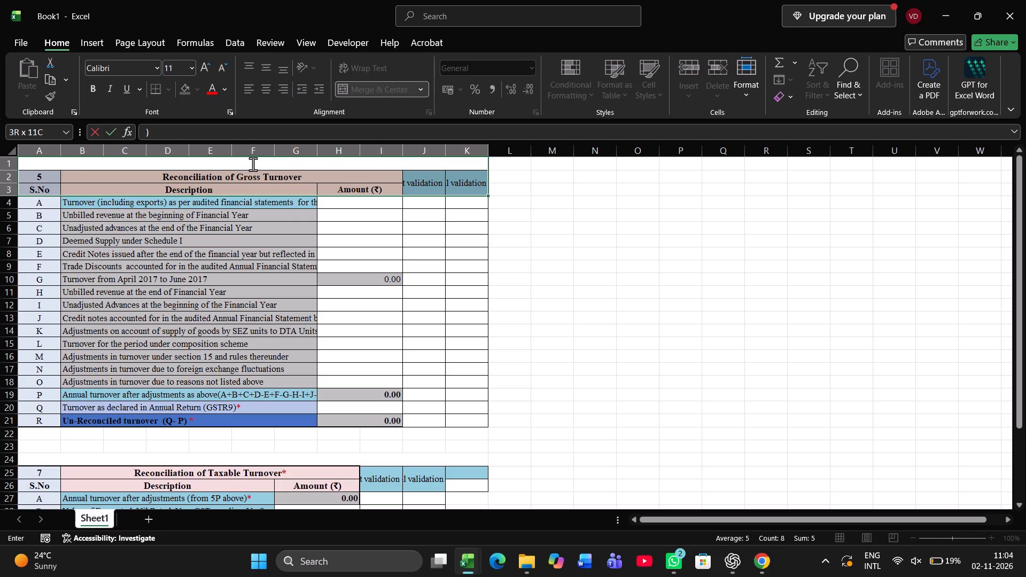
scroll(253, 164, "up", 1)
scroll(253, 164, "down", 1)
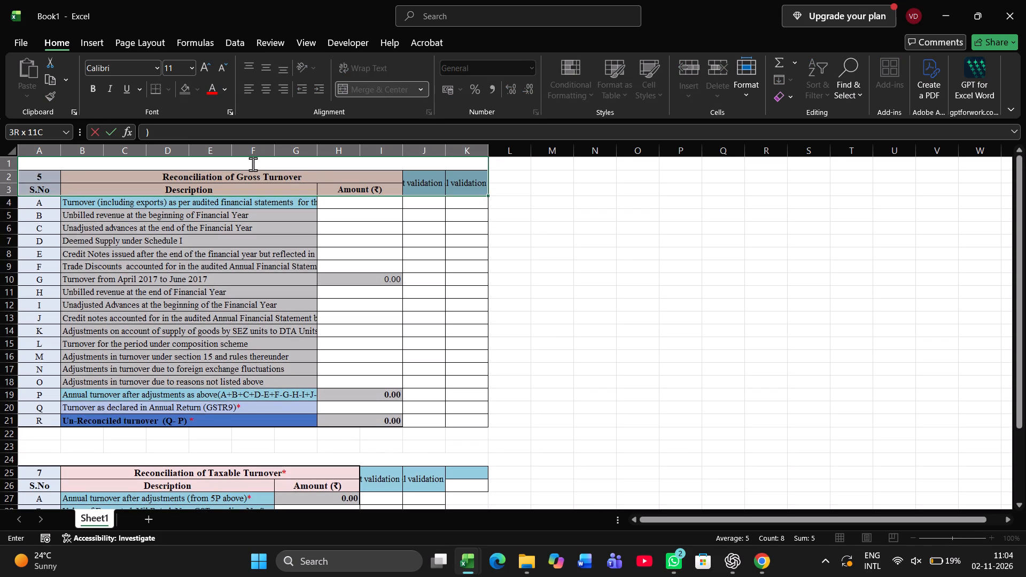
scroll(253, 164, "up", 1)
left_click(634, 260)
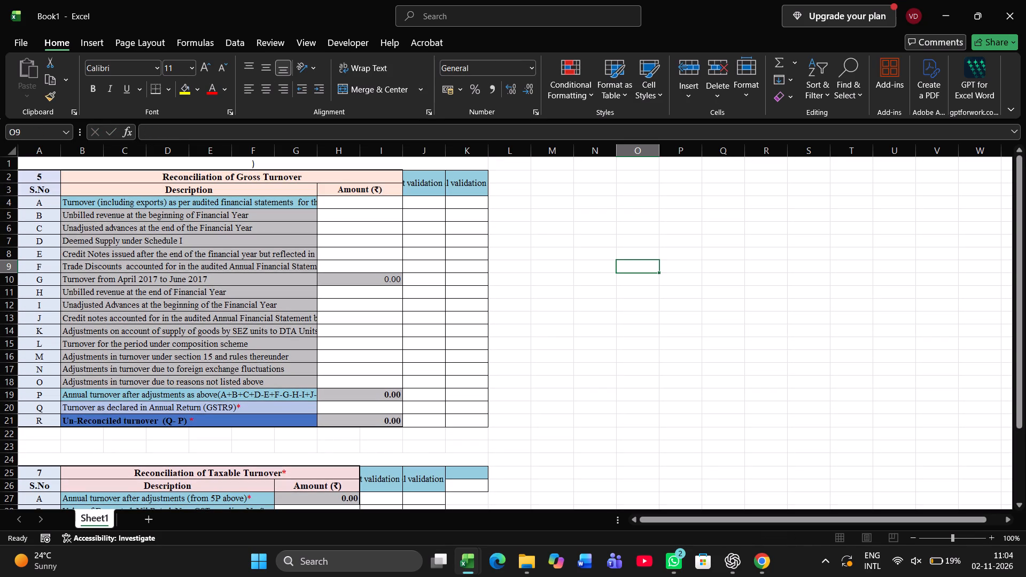
Enter the heading PT II (5) in merged cell A1 above the Reconciliation of Gross Turnover table, replacing the stray bracket.
left_click(235, 158)
key("BackSpace")
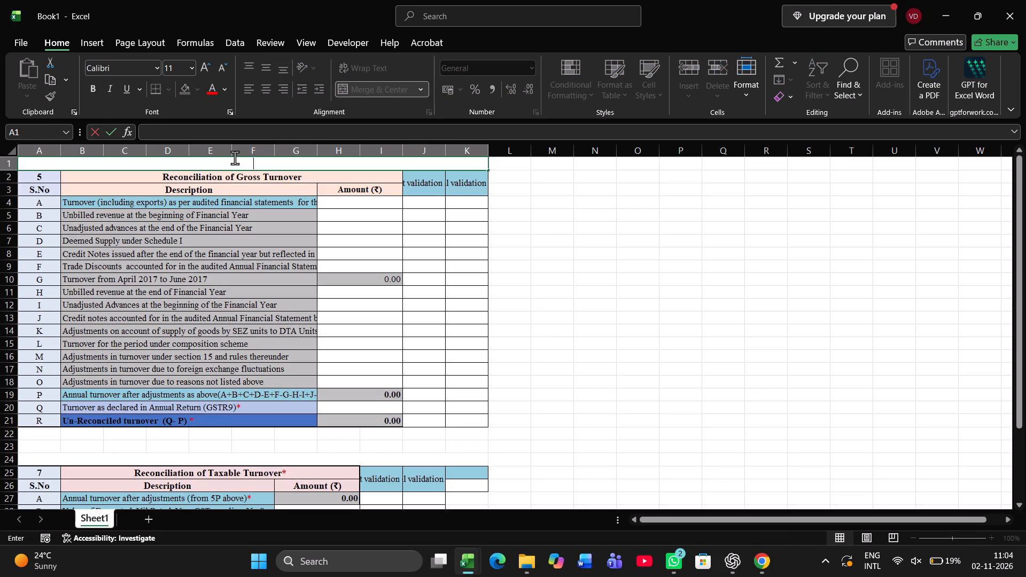
type("PT II")
key("space")
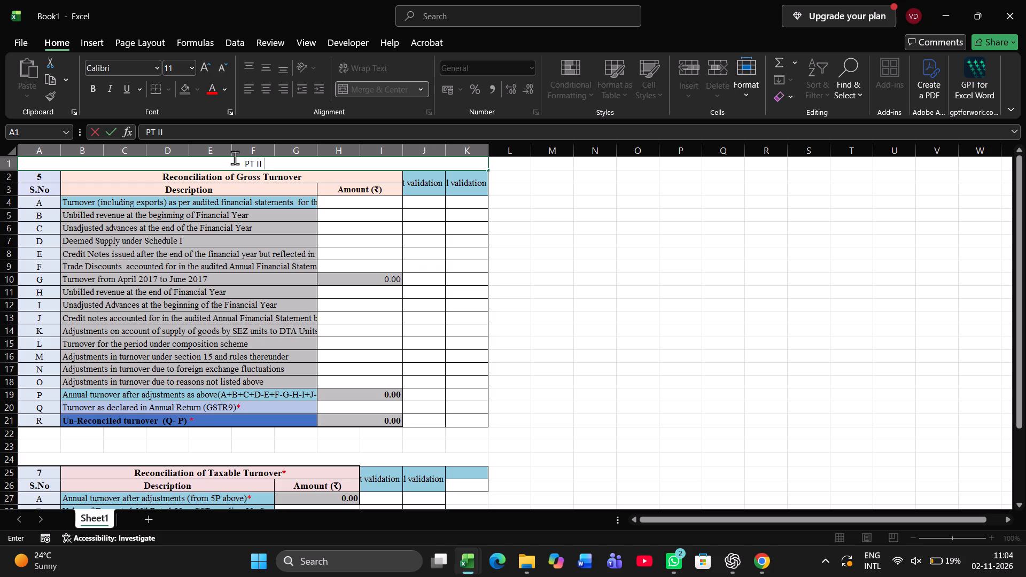
type("()")
key("Left")
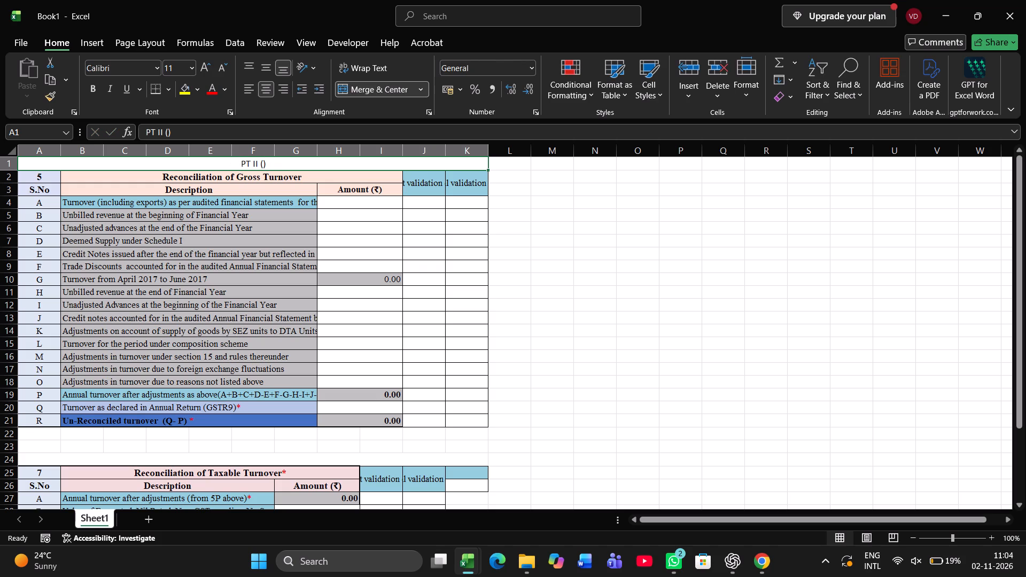
left_click(265, 163)
double_click(266, 165)
key("Left")
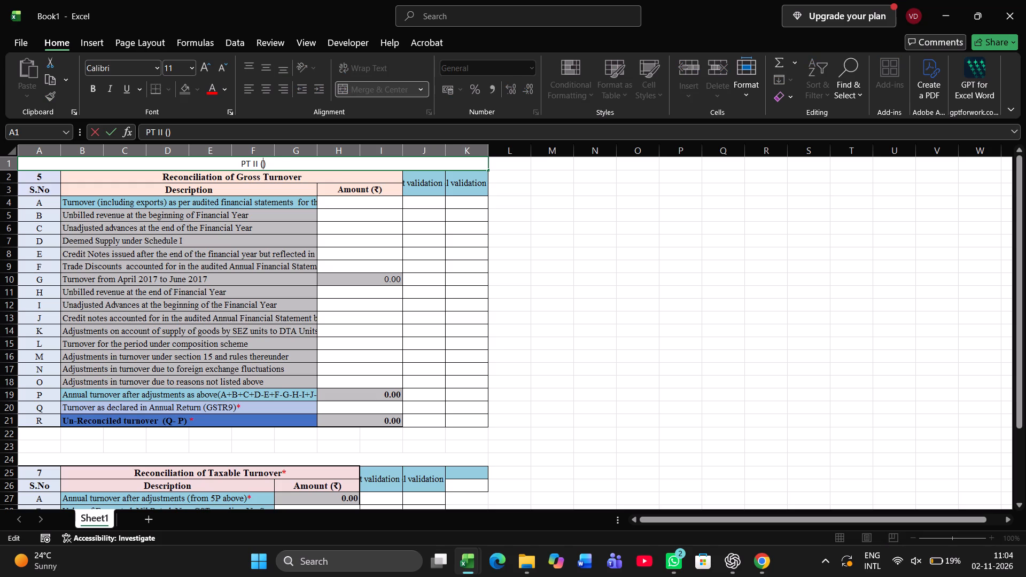
key("Clear")
key("5")
key("Right")
key("Return")
Enter the heading PT II (7) in merged cell A24 above the Reconciliation of Taxable Turnover table.
scroll(274, 191, "down", 1)
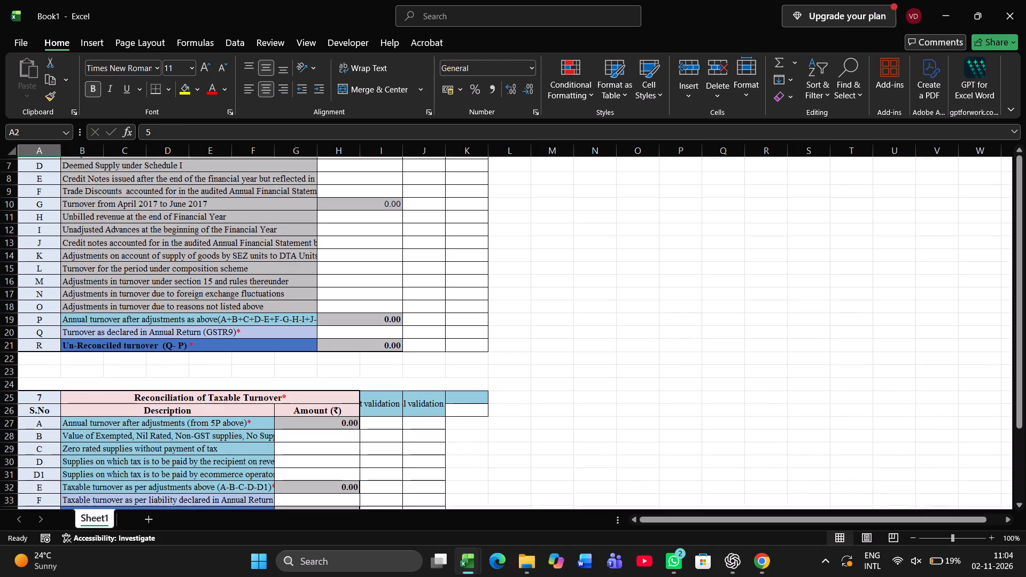
left_click(217, 386)
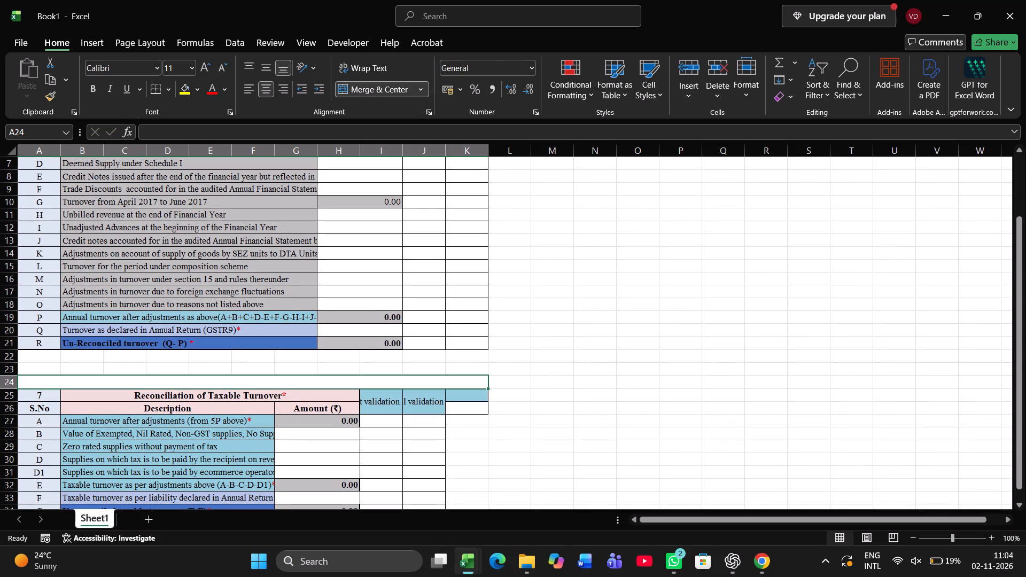
key("p")
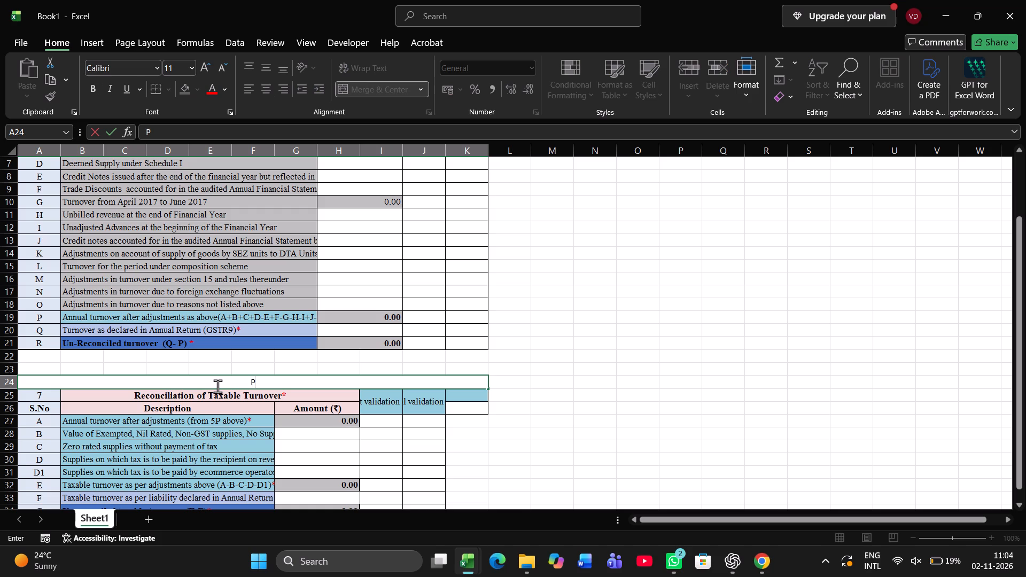
type("T II")
key("alt+Tab")
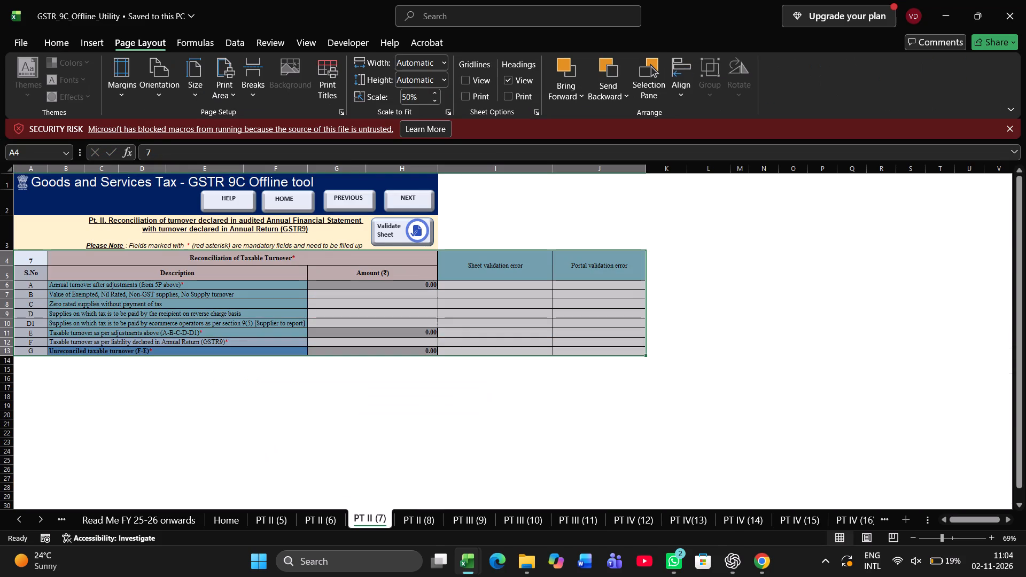
key("alt+Tab")
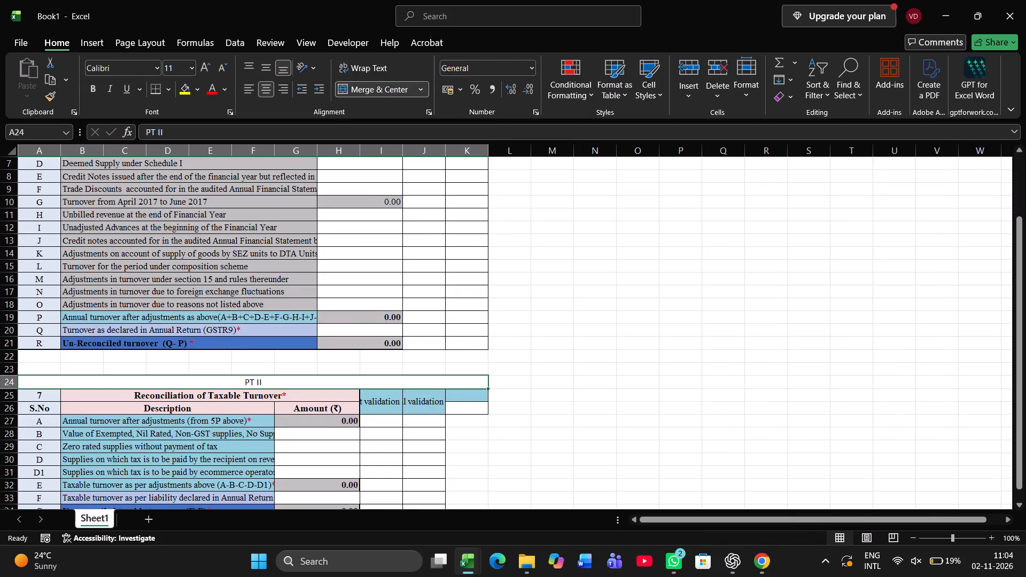
key("space")
type("PT II")
key("space")
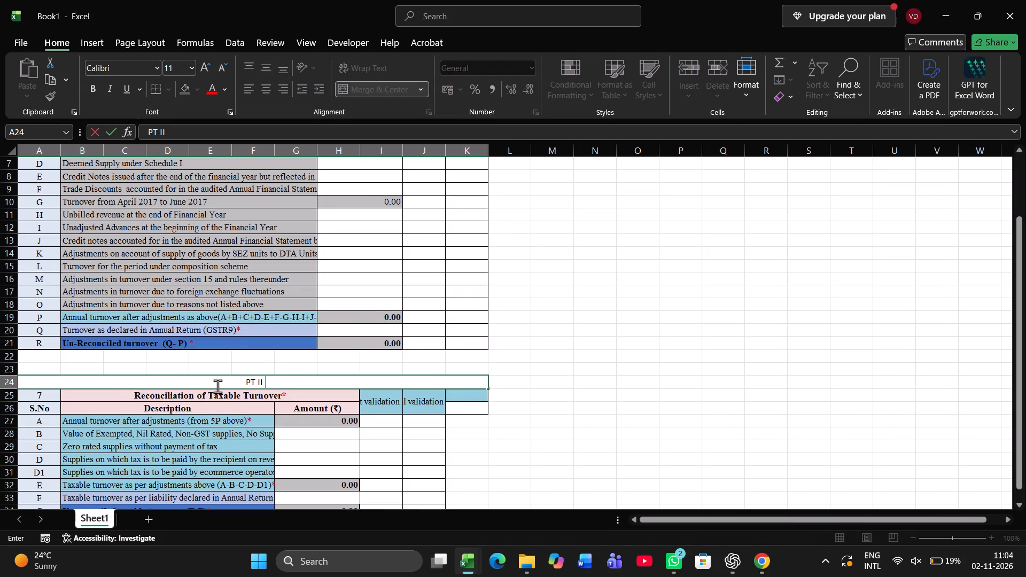
type("()")
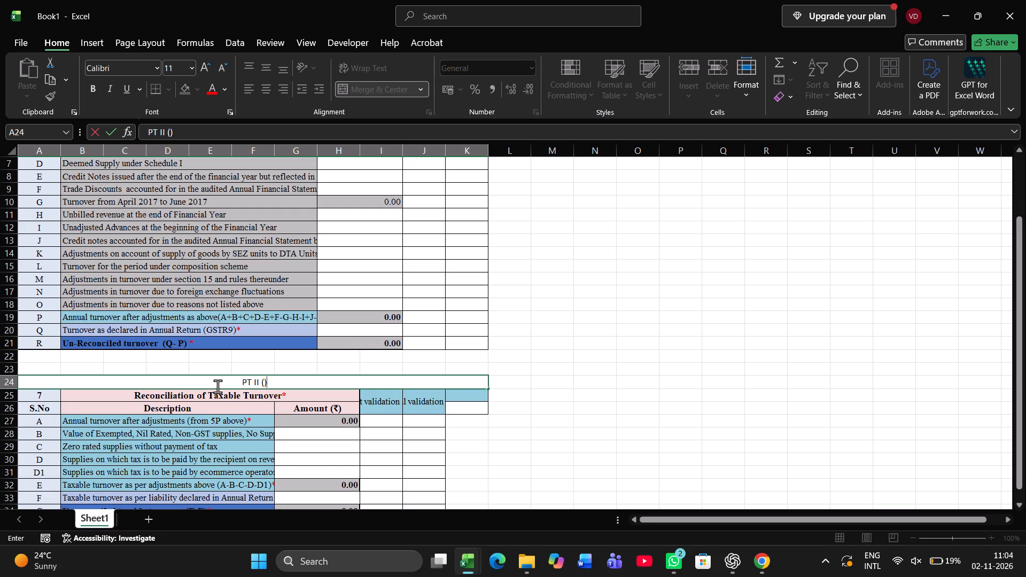
key("BackSpace")
key("7")
key("shift+parenright")
scroll(217, 386, "down", 1)
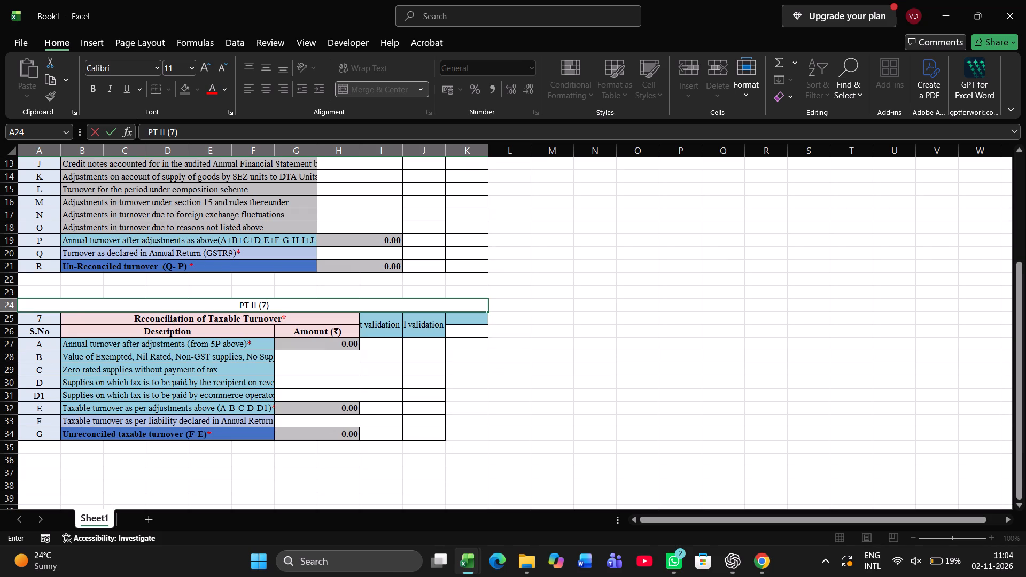
left_click(277, 462)
Choose A38 in Book1 as destination, and copy the complete Reconciliation of rate wise liability table from the utility's PT III (9) sheet.
left_click(92, 475)
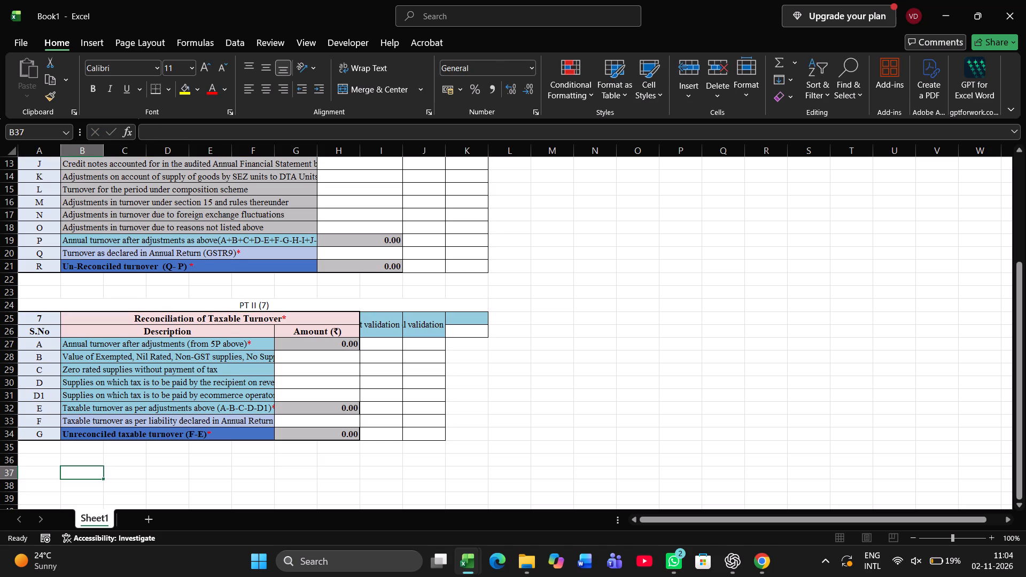
scroll(92, 475, "down", 1)
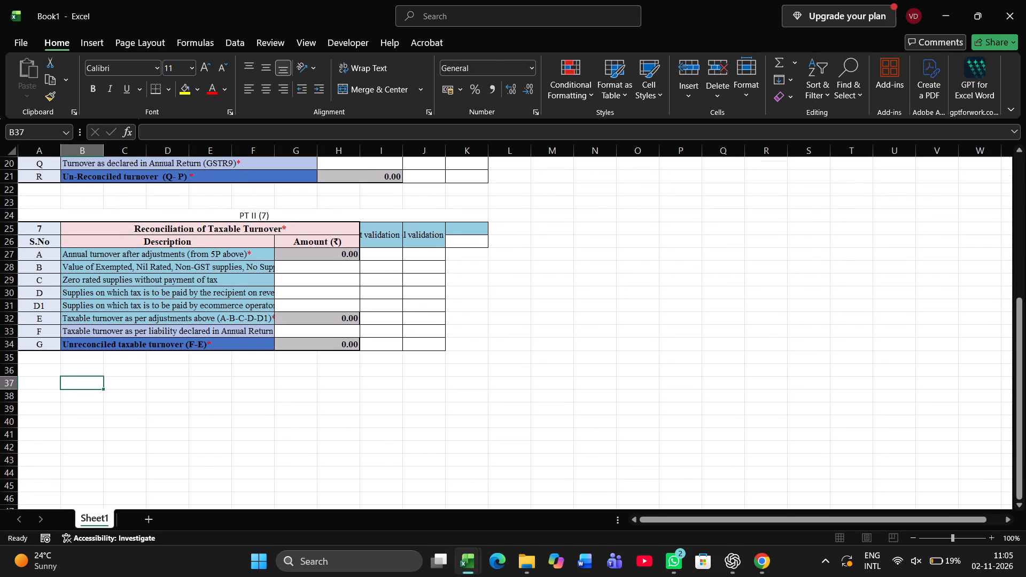
left_click(37, 396)
key("alt+Tab")
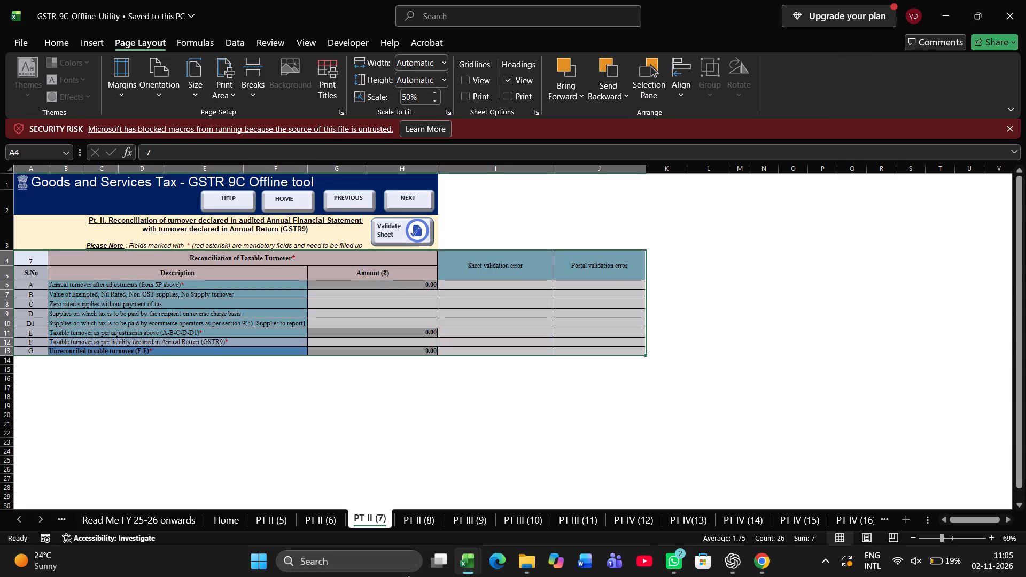
left_click(473, 513)
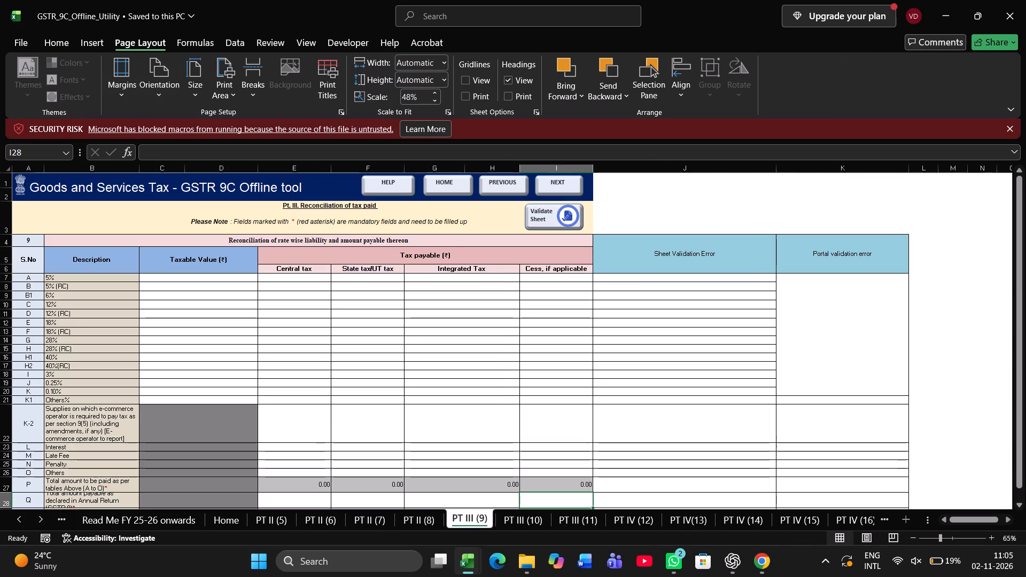
scroll(225, 321, "down", 2)
scroll(225, 321, "up", 4)
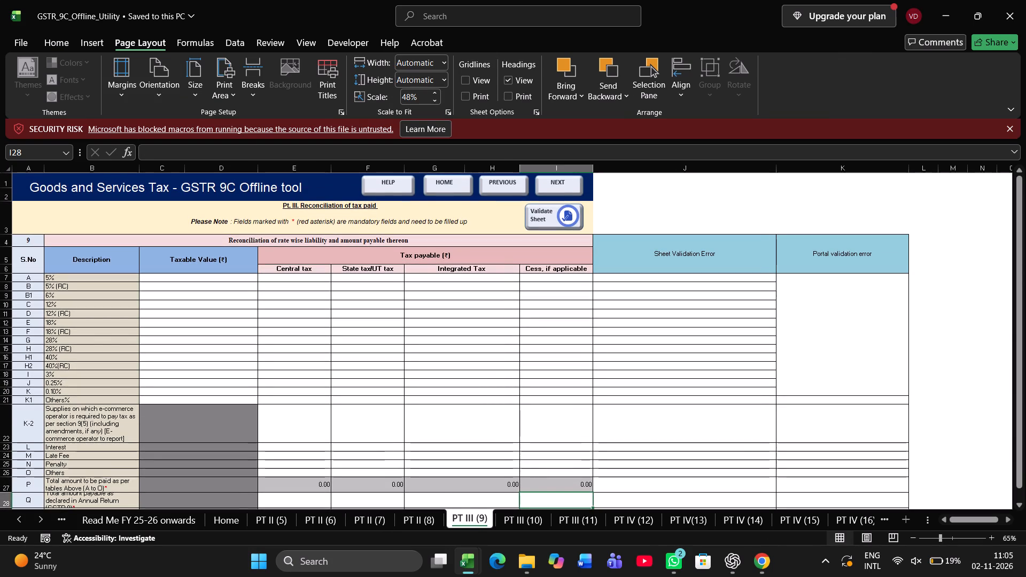
left_click(22, 242)
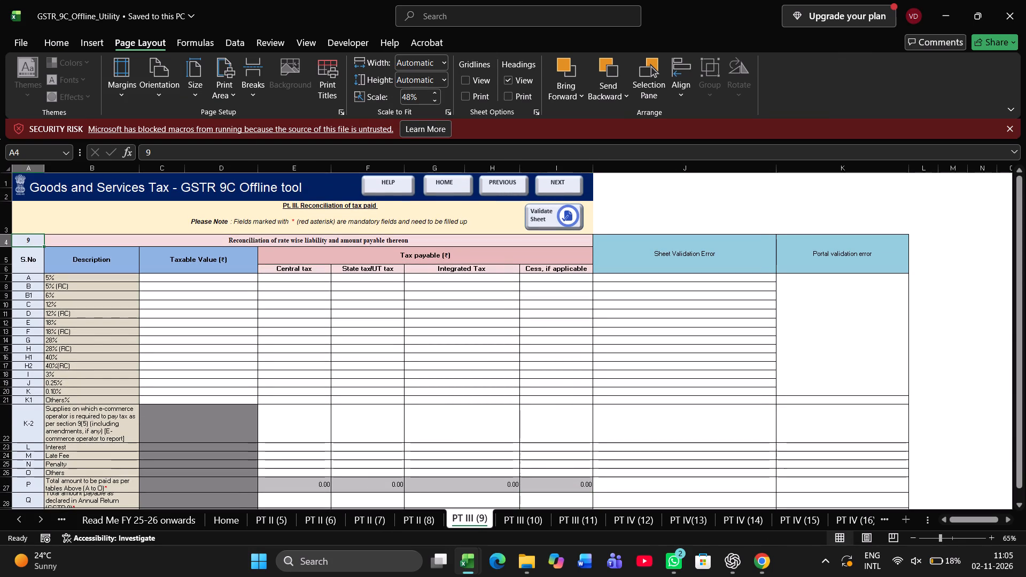
key("ctrl+shift+Right")
key("ctrl+shift+Right")
key("ctrl+shift+Right")
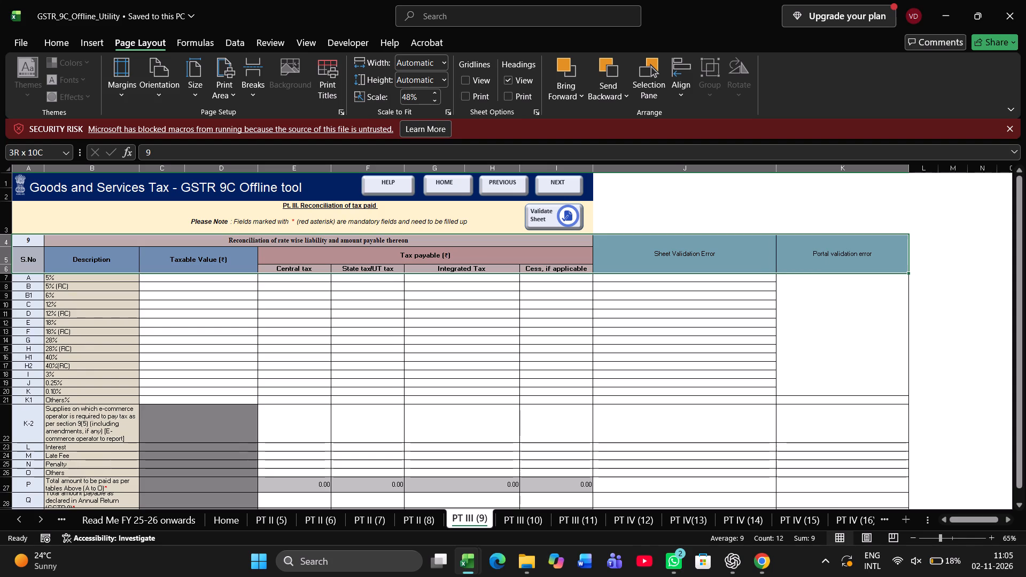
key("ctrl+shift+Down")
key("ctrl+shift+Down")
key("ctrl+shift+Down")
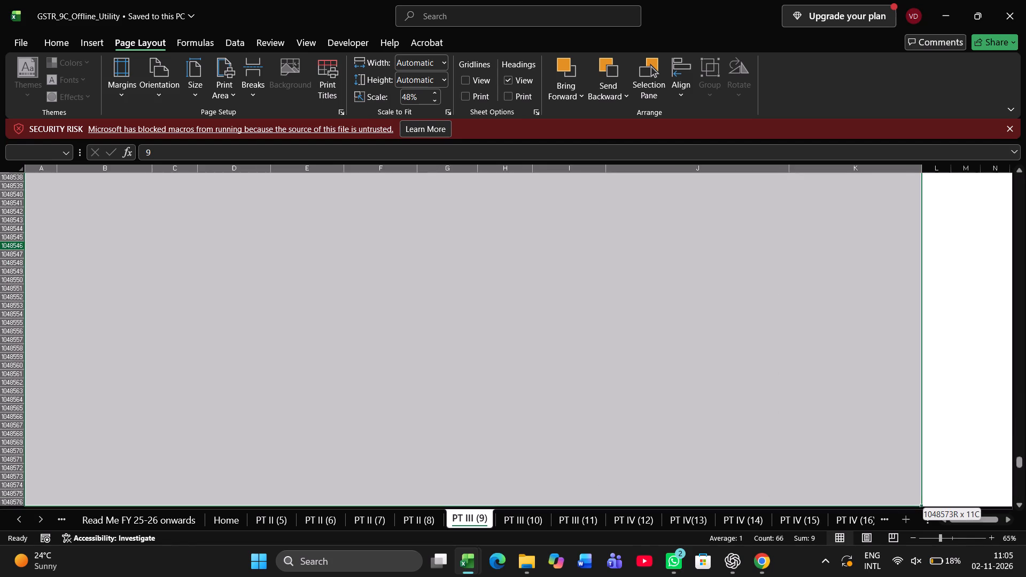
key("ctrl+shift+Up")
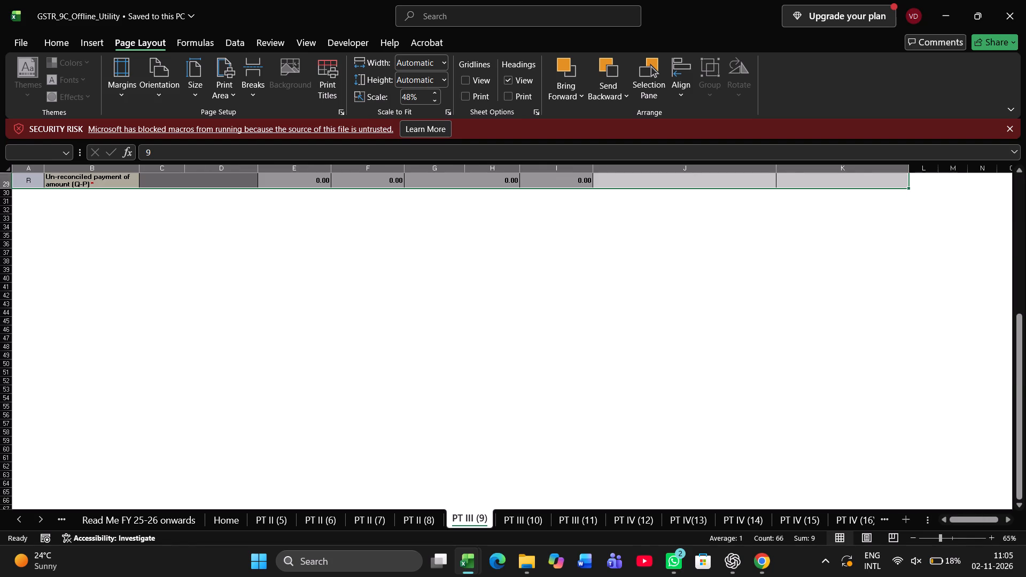
scroll(22, 242, "up", 5)
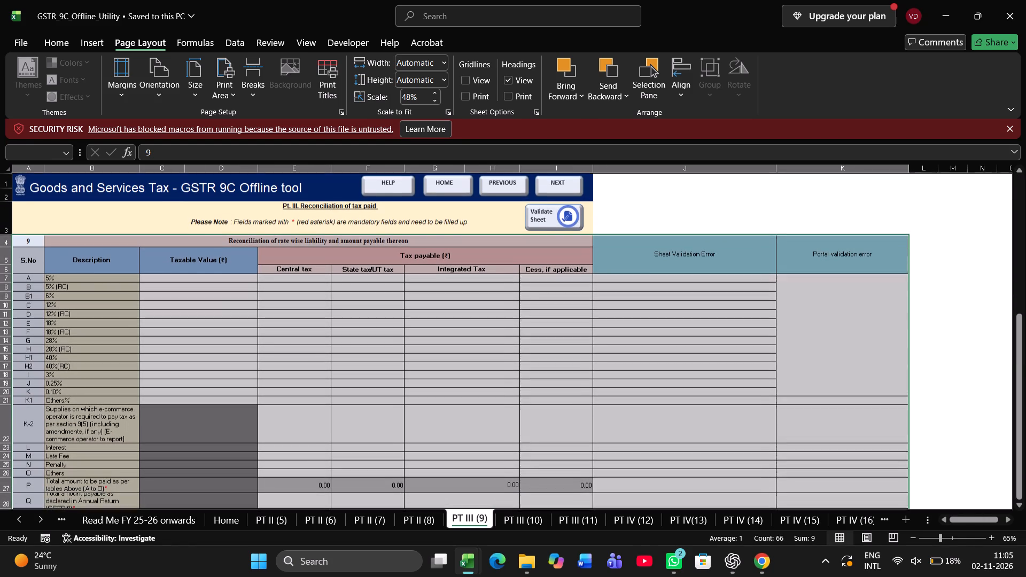
key("ctrl+c")
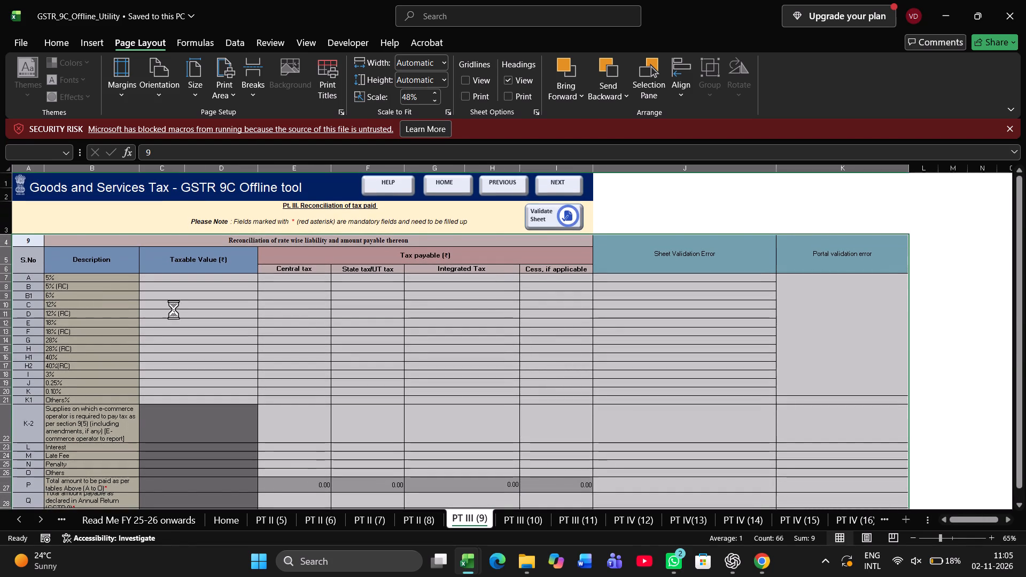
Paste the copied rate wise liability table into Book1 at cell A38, below the Reconciliation of Taxable Turnover table.
key("alt+Tab")
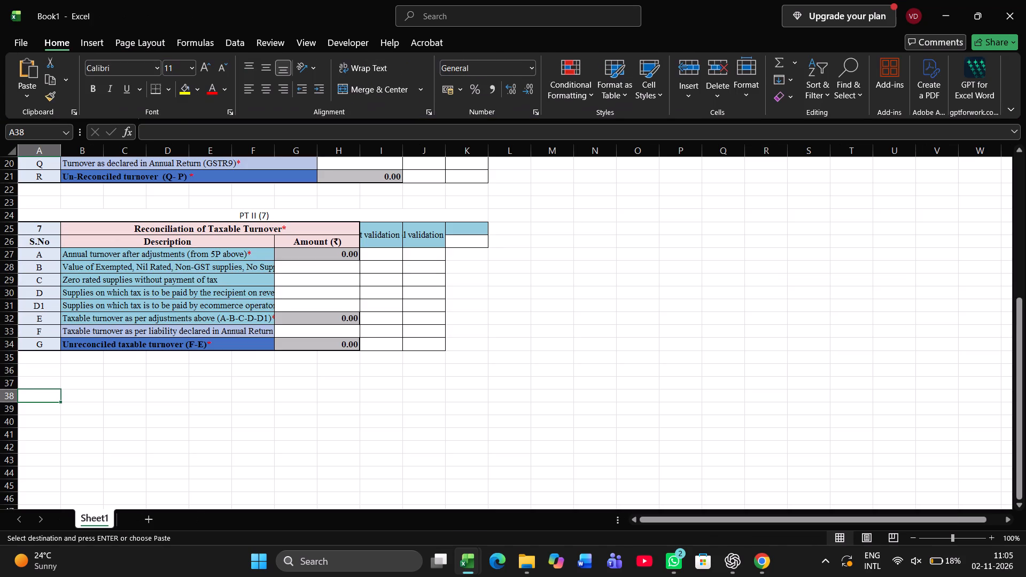
key("ctrl+v")
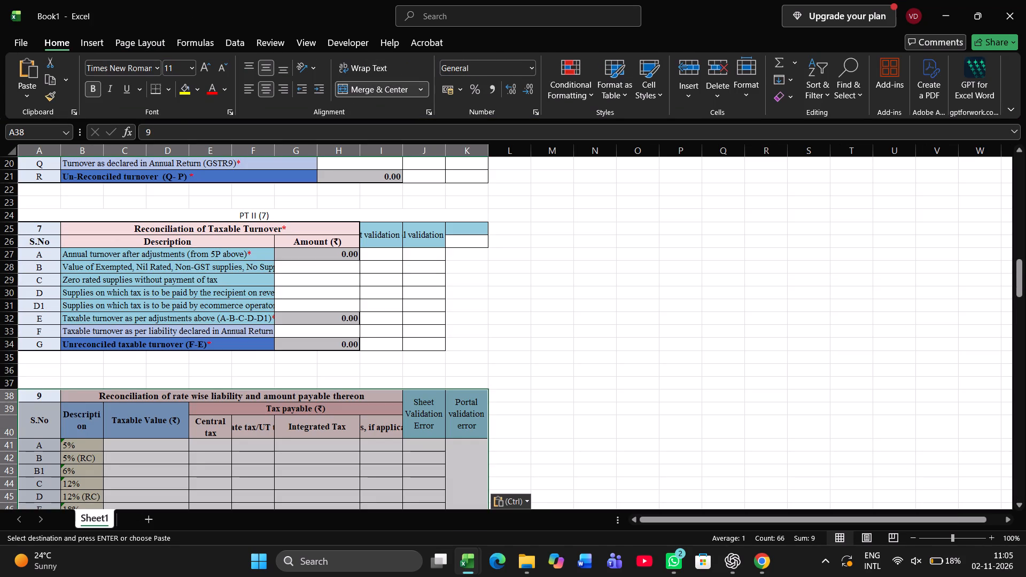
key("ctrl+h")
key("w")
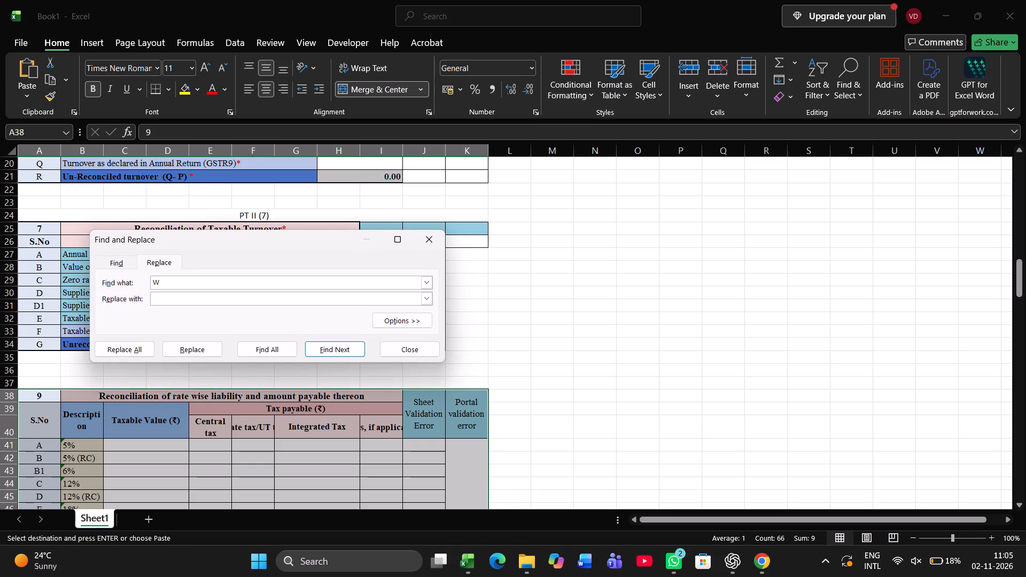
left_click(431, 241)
Wrap the text throughout the newly pasted rate wise liability table.
key("alt+h")
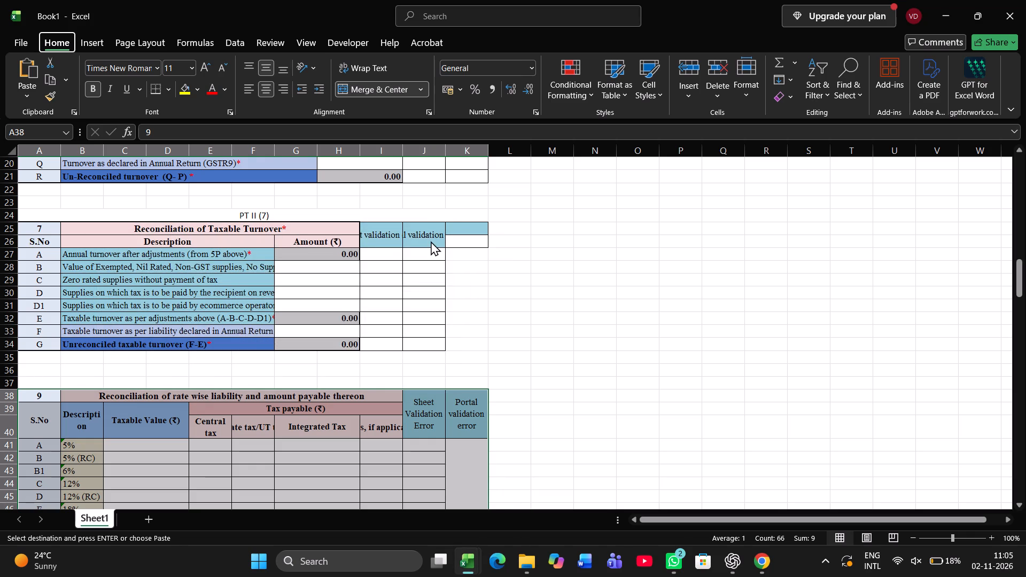
key("w")
Merge and center the blank cells A37:K37 above the Reconciliation of rate wise liability table.
scroll(431, 241, "down", 1)
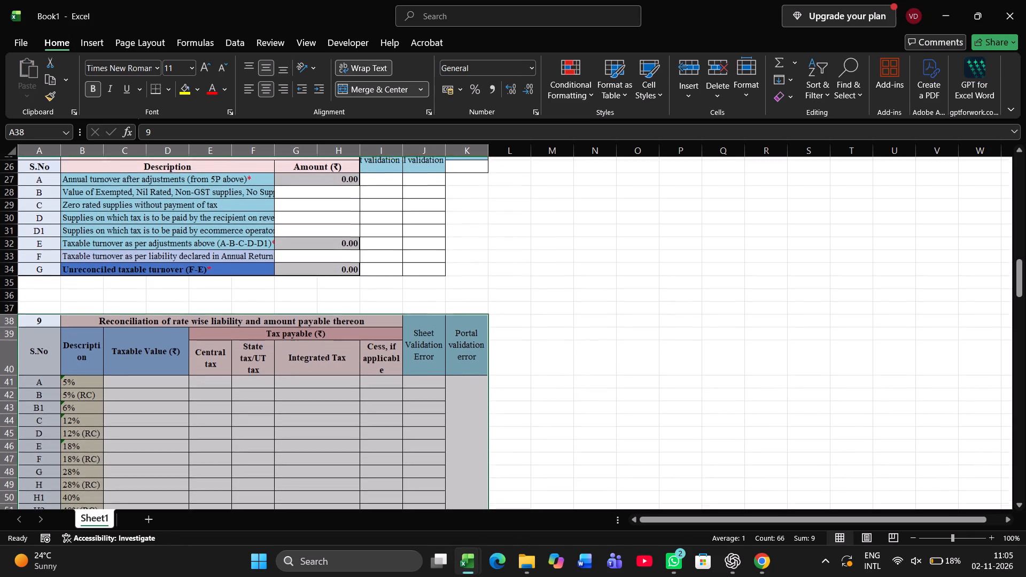
scroll(431, 241, "down", 2)
scroll(431, 241, "up", 1)
left_click(36, 252)
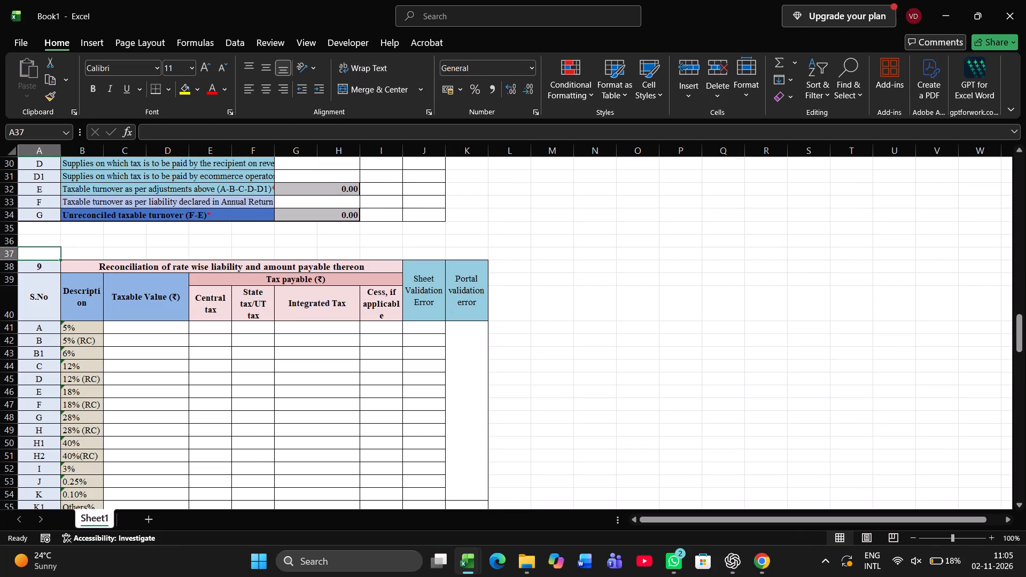
key("shift+Right")
key("shift+Right")
key("shift+Right")
key("shift+Right")
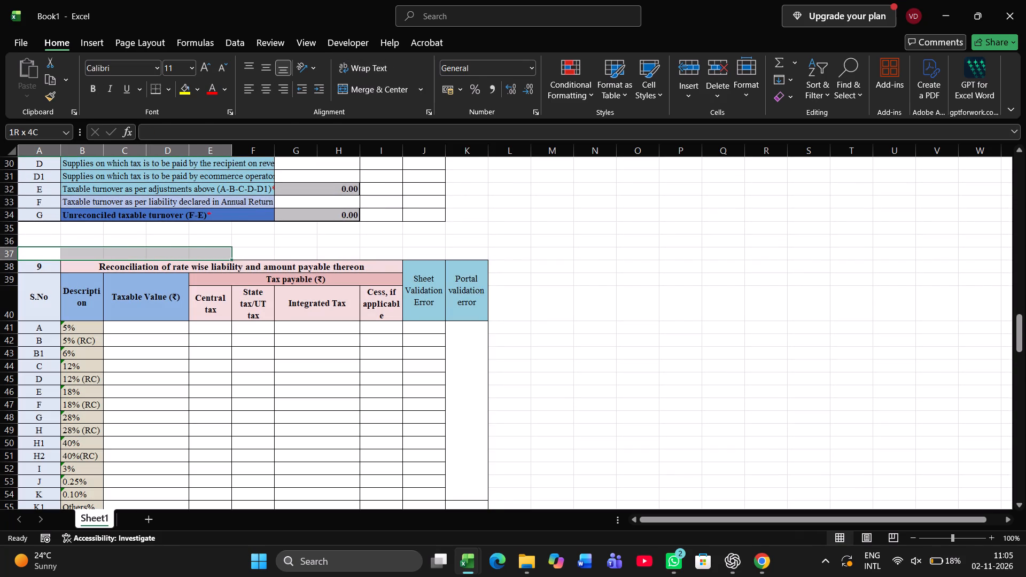
key("shift+Right")
key("shift+Right")
key("shift+Right")
key("shift+Right")
key("shift+Right")
key("shift+Right")
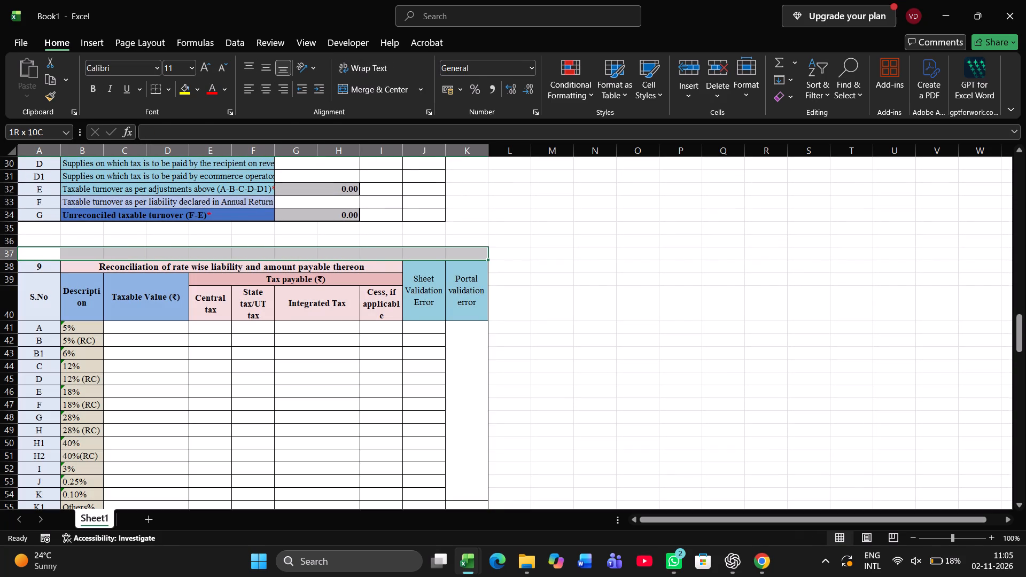
key("alt+h")
type("MC")
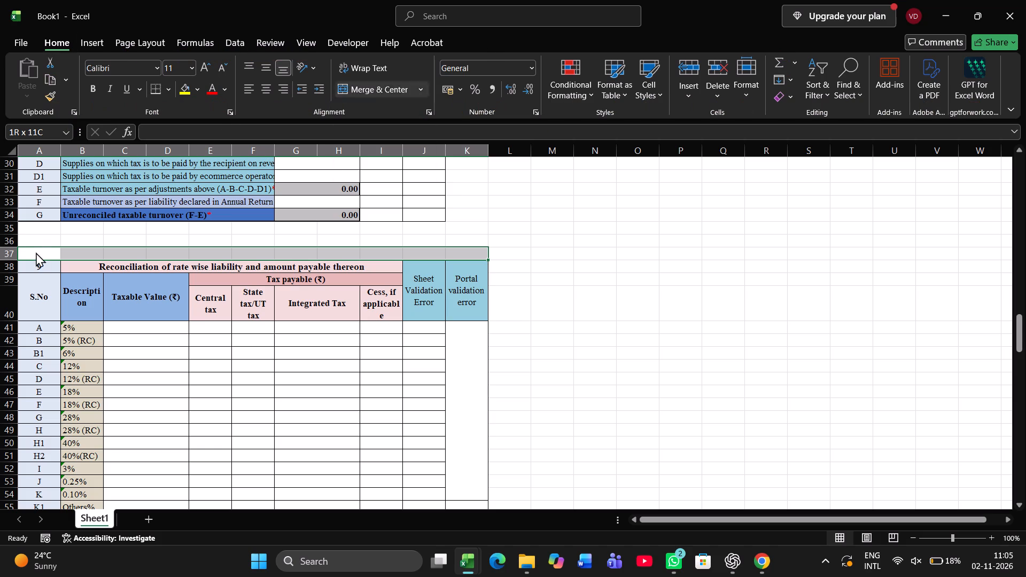
Select cell A67 in Book1, below the end of the rate wise liability table, as the next paste location.
scroll(36, 252, "down", 3)
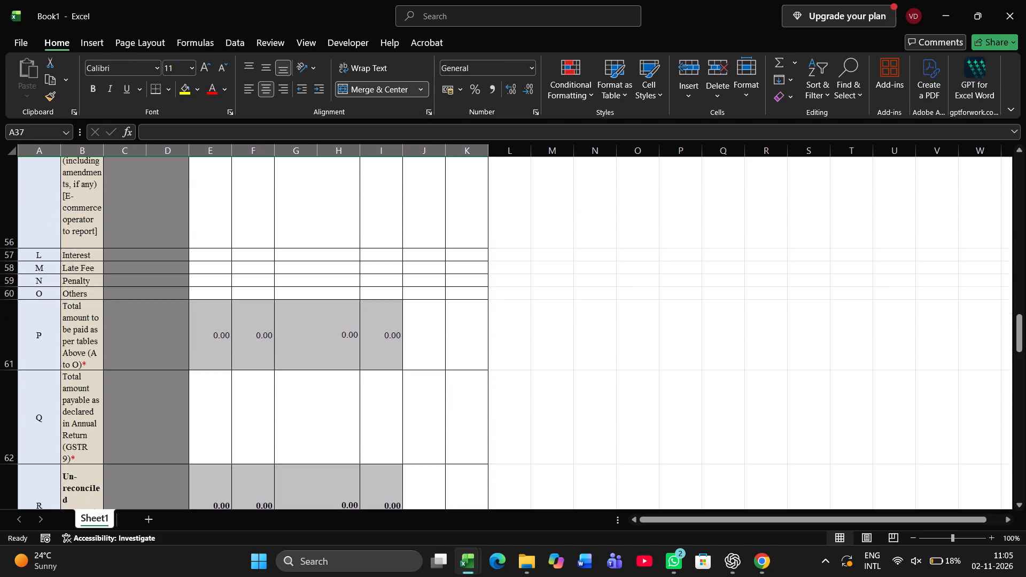
scroll(36, 252, "down", 2)
scroll(36, 252, "up", 1)
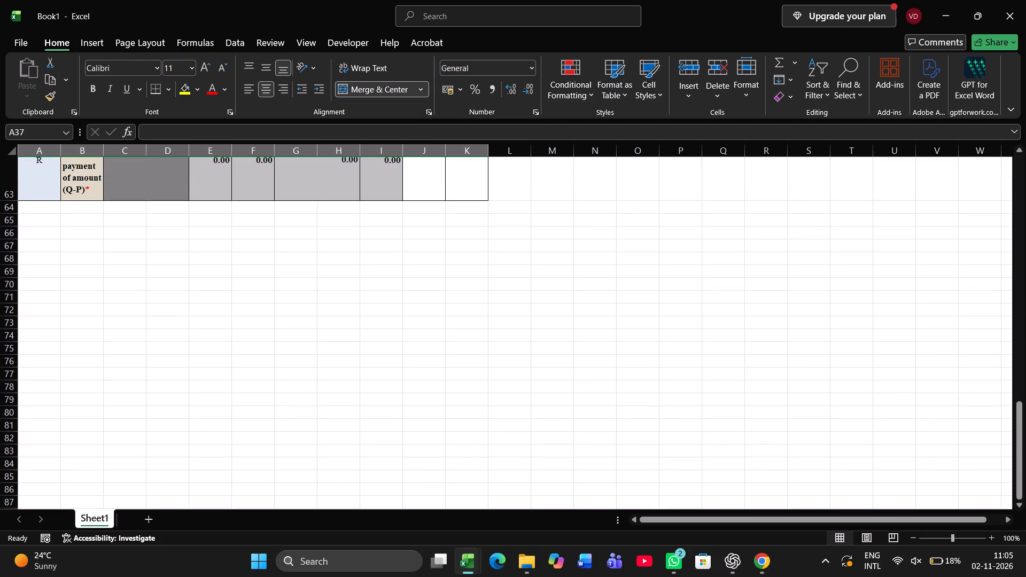
scroll(36, 252, "up", 1)
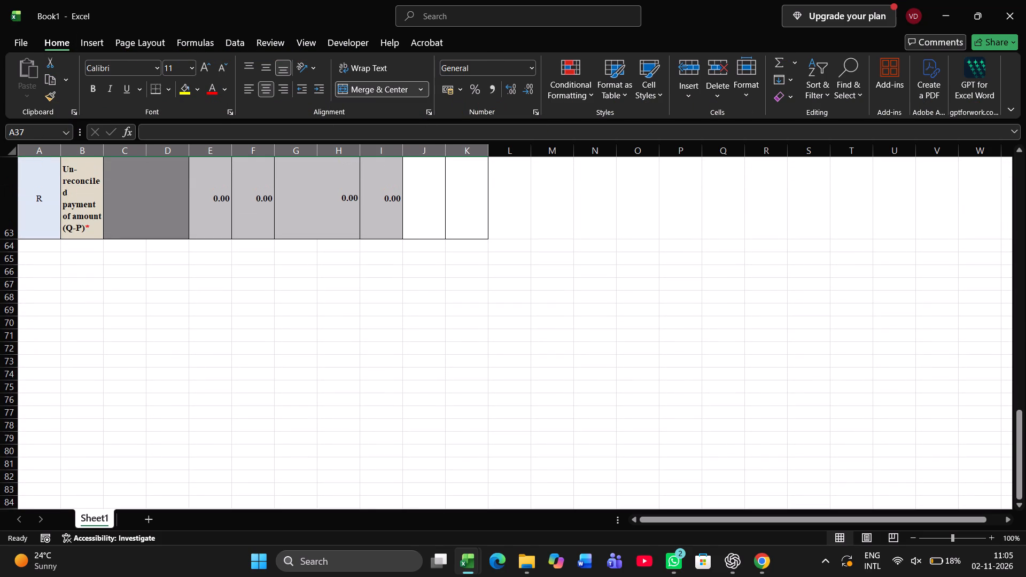
key("ctrl+Down")
key("ctrl+Down")
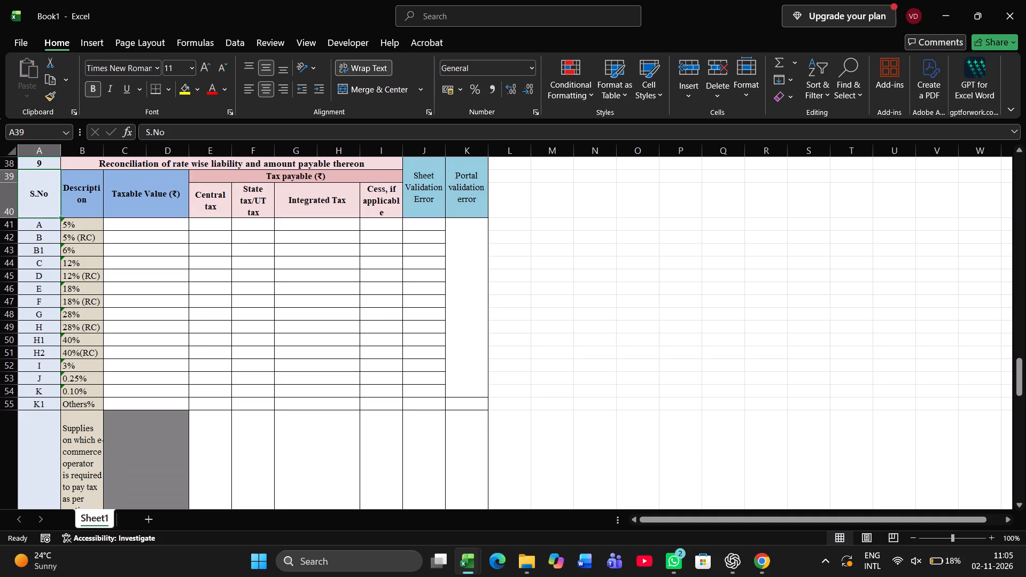
key("ctrl+Down")
key("ctrl+Down")
key("Down")
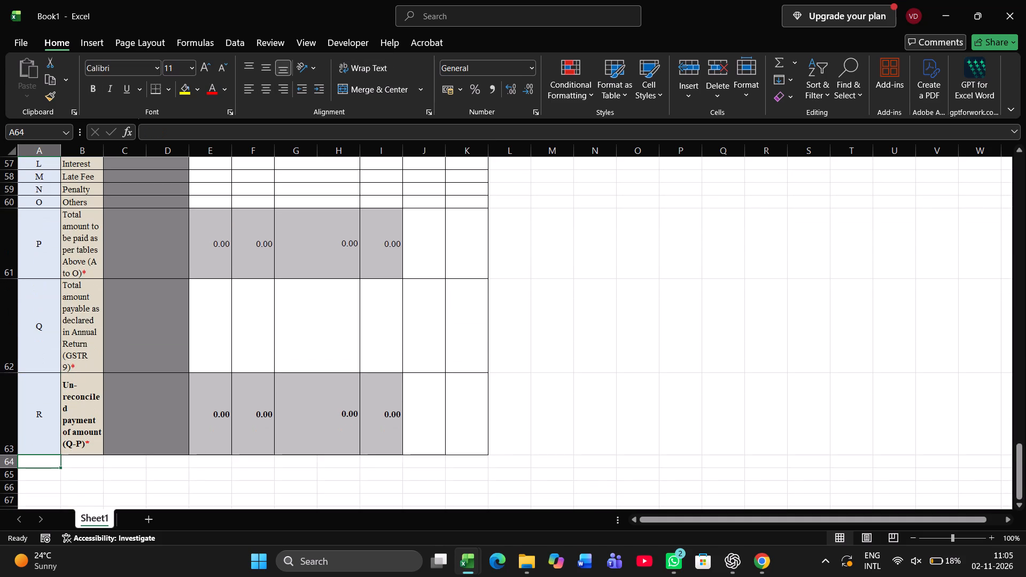
key("Down")
key("Down")
key("Down")
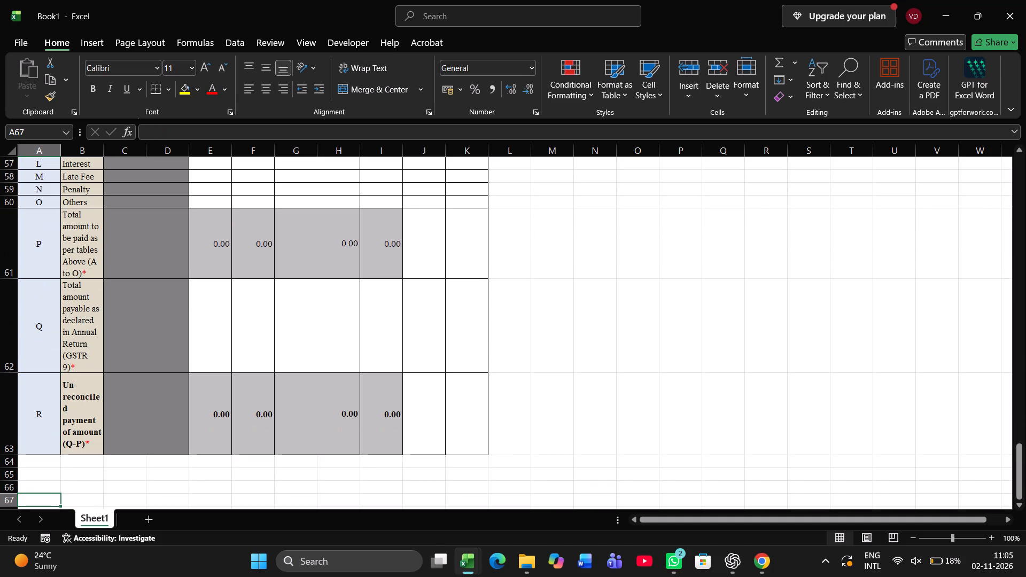
Switch to the GSTR_9C_Offline_Utility workbook and open its PT III (10) sheet with the reasons for un-reconciled payment.
key("alt+Tab")
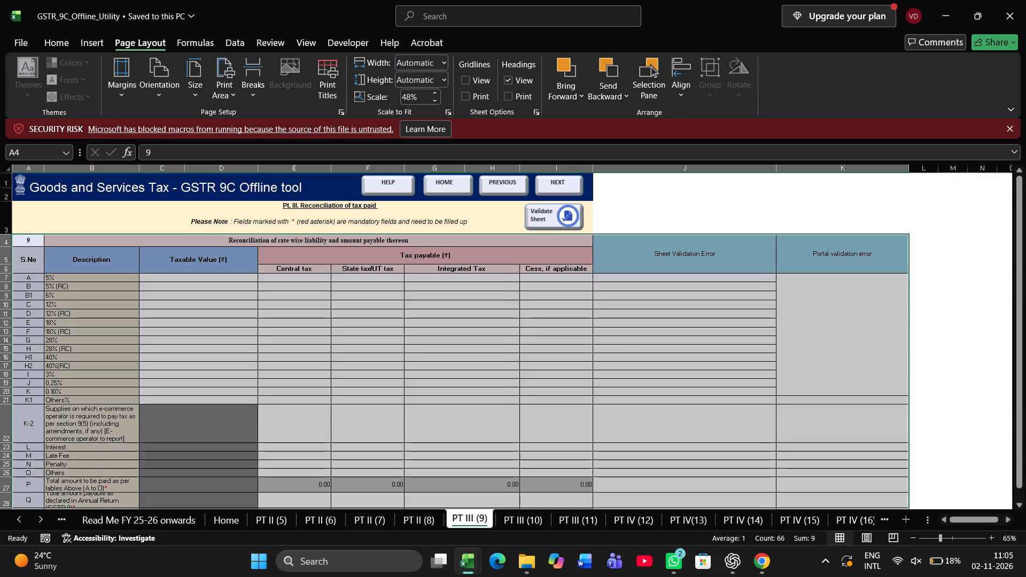
left_click(341, 487)
key("ctrl+3")
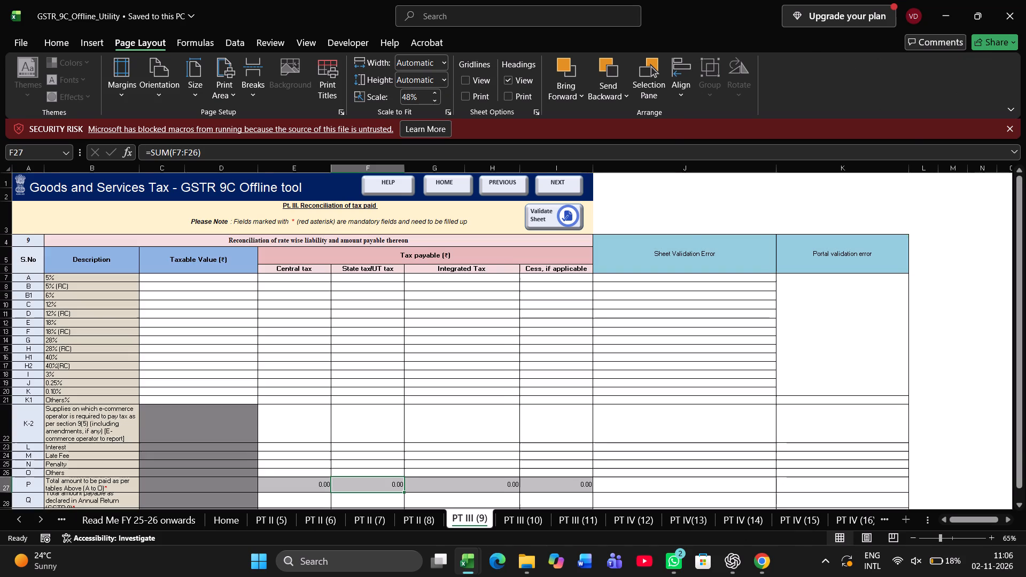
left_click(29, 236)
key("ctrl+3")
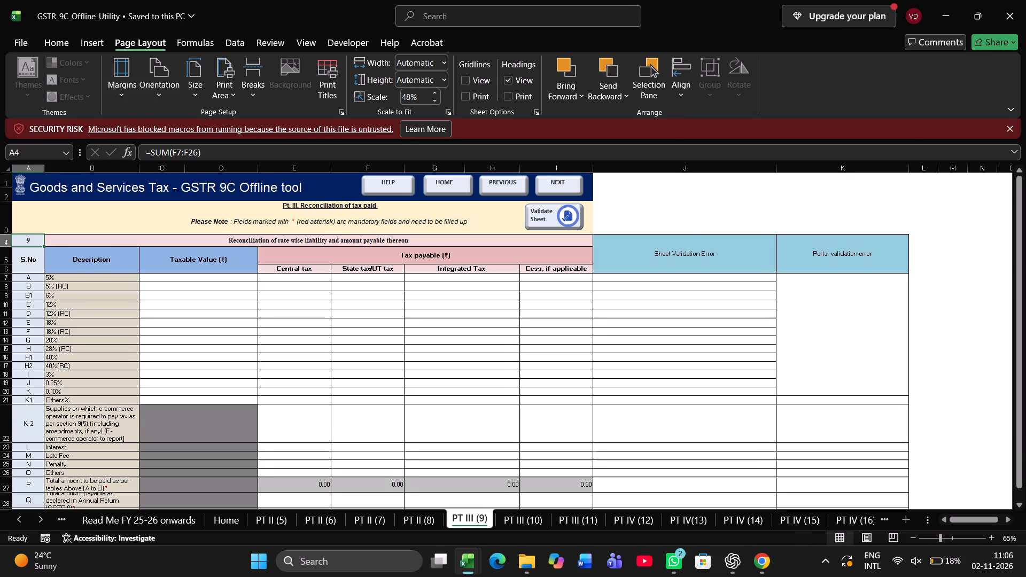
key("ctrl+Page_Down")
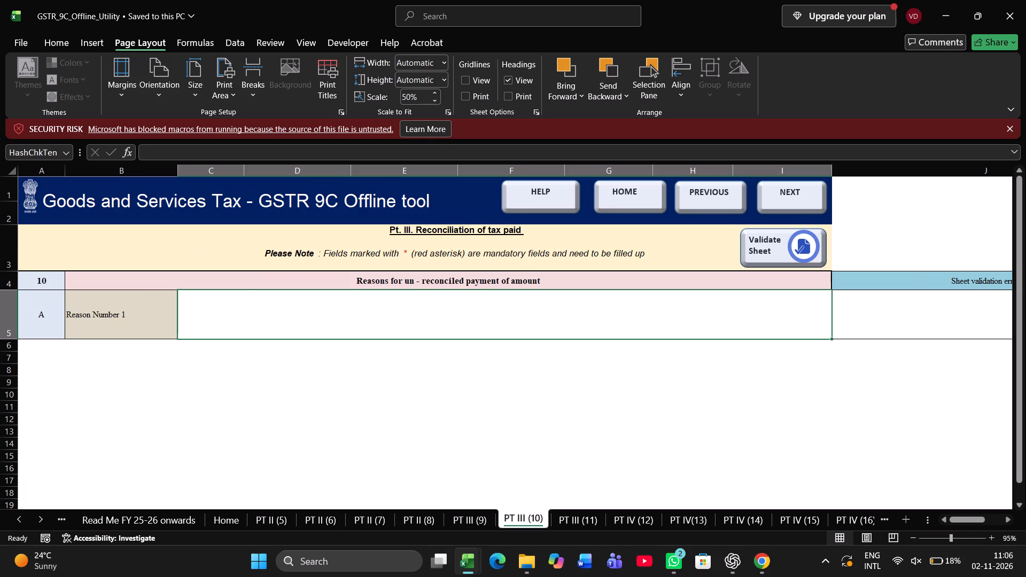
Move on to the PT III (11) sheet with the additional amount payable but not paid.
key("ctrl+Page_Down")
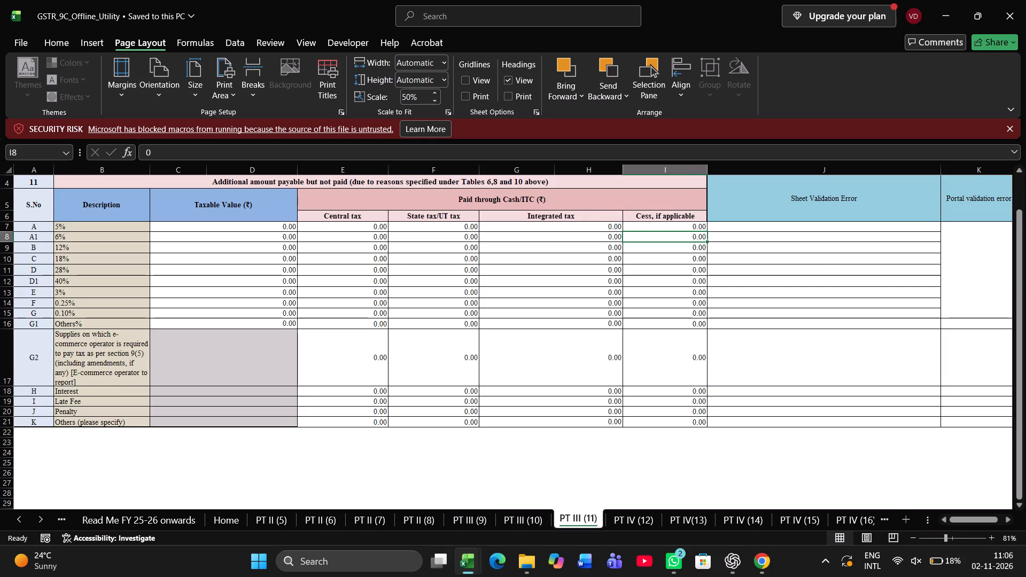
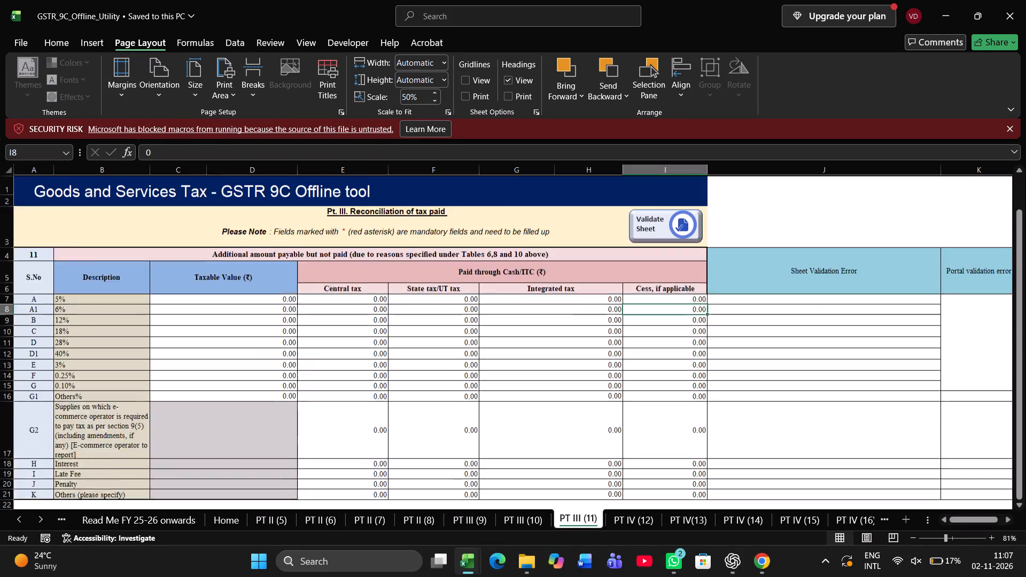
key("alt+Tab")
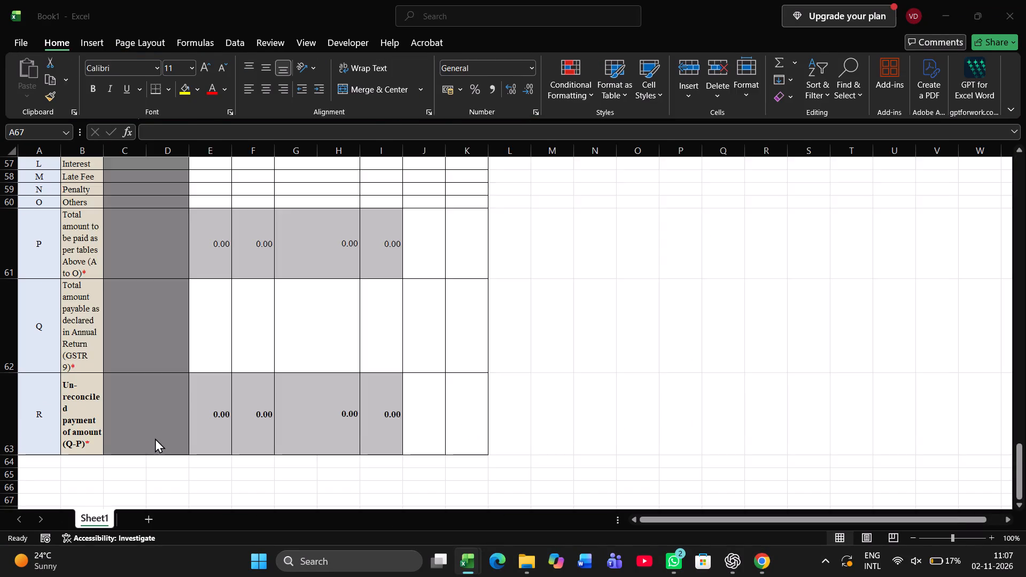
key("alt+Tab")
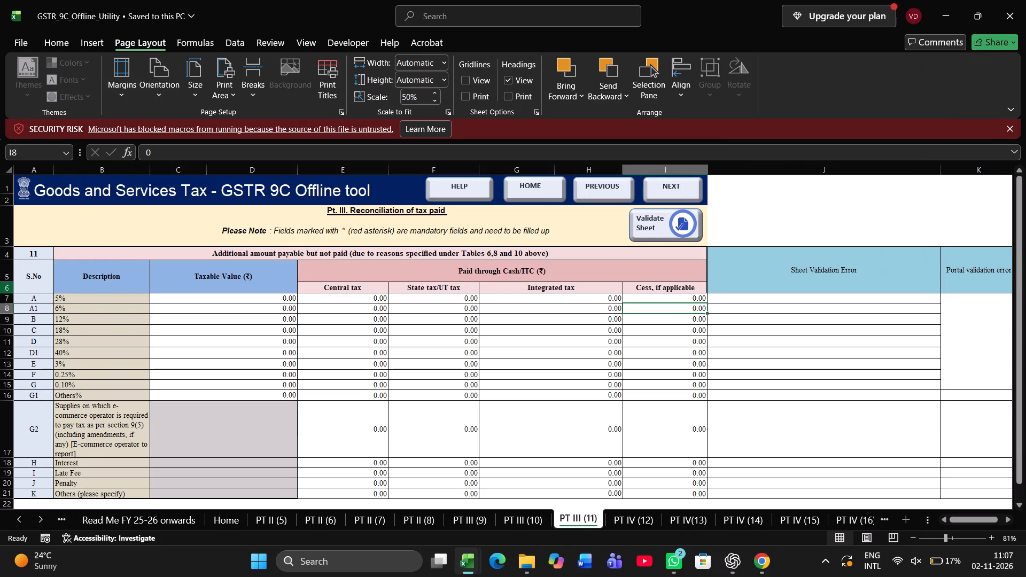
Copy the additional amount payable but not paid table, A4:K21, from the PT III (11) sheet.
left_click(37, 254)
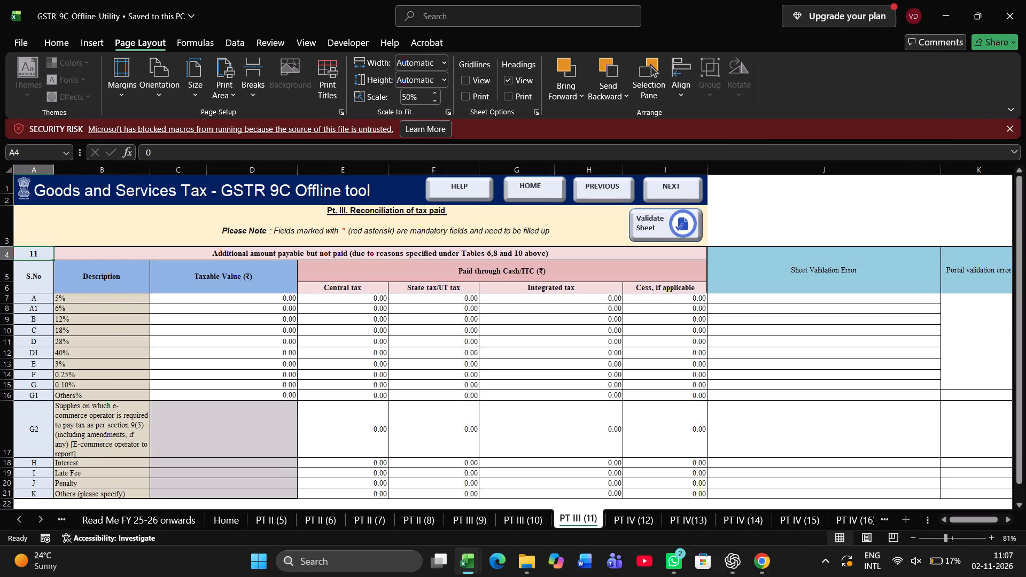
key("shift+Right")
key("shift+Right")
key("shift+Right")
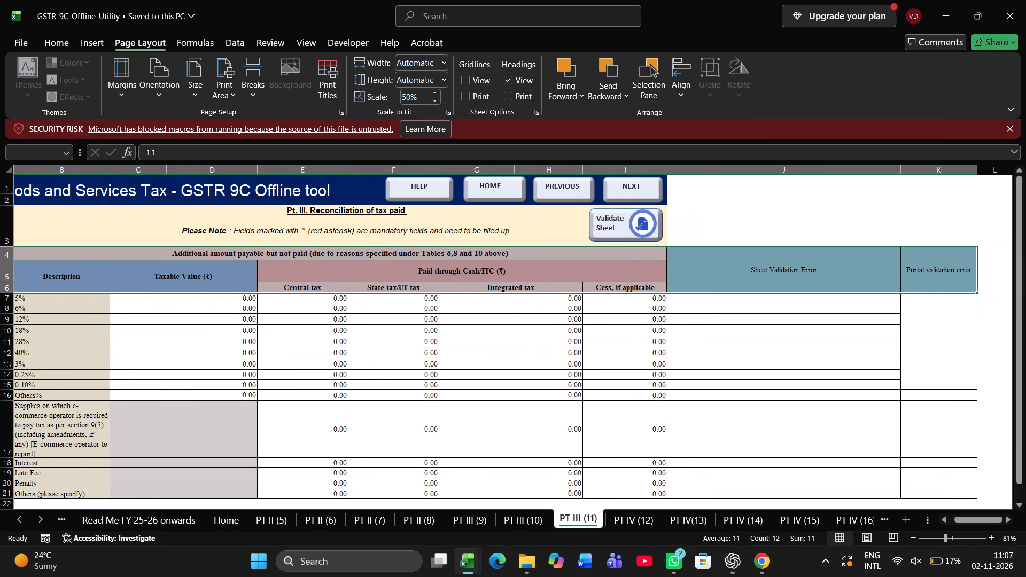
key("shift+Down")
key("shift+Down")
key("shift+Down")
key("shift+Down")
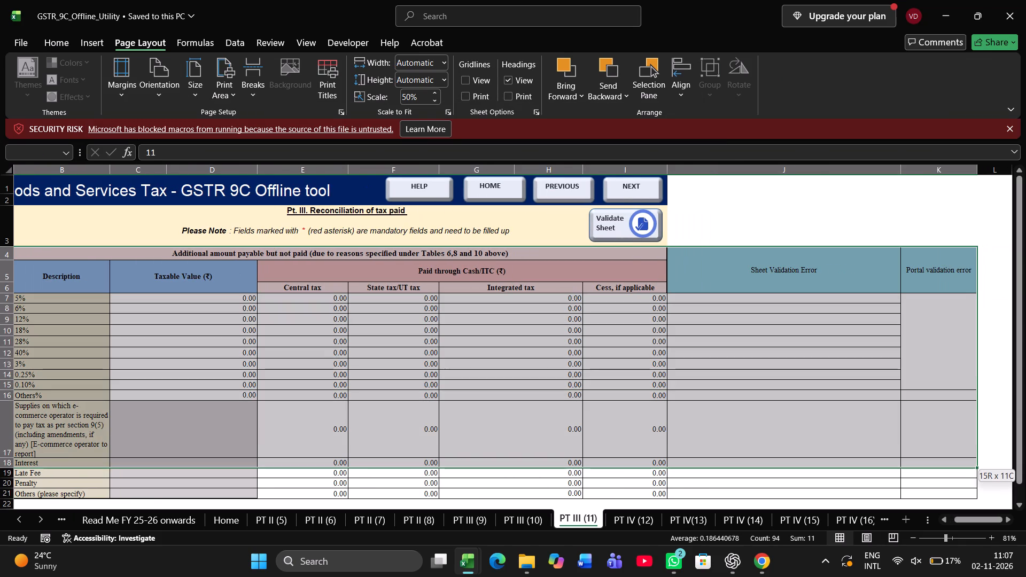
key("shift+Down")
key("shift+Down")
key("shift+Down")
key("shift+Down")
scroll(37, 254, "down", 1)
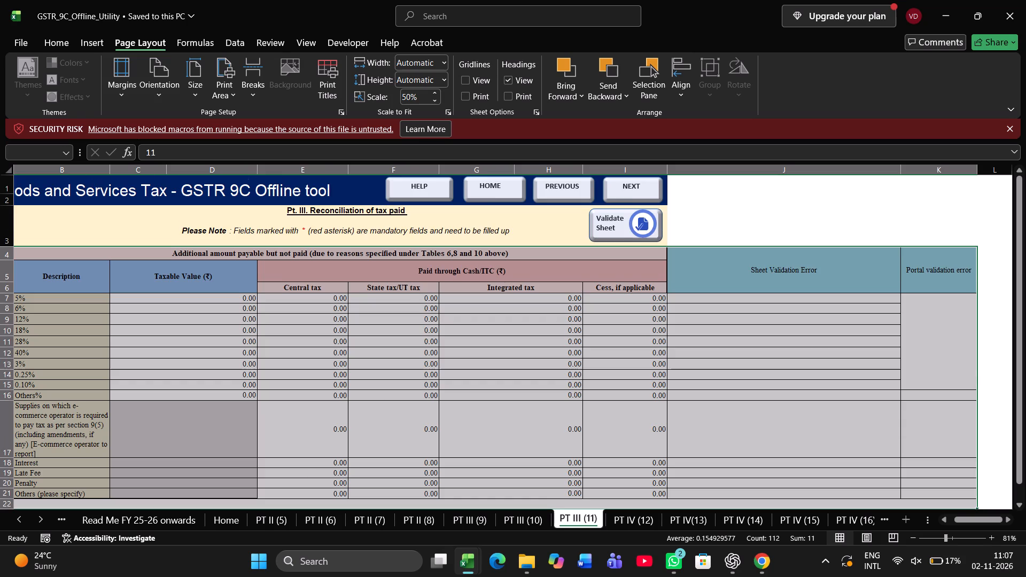
scroll(37, 254, "down", 1)
key("shift+Up")
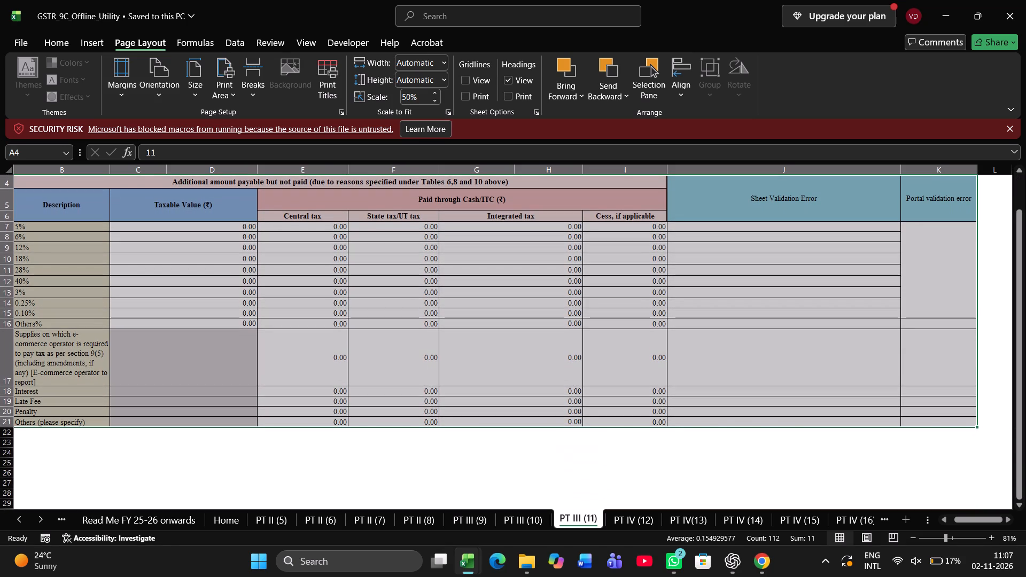
key("ctrl+c")
Switch to Book1 and paste the copied table 11 at cell A67, below the rate wise liability table.
key("alt+Tab")
left_click(37, 254)
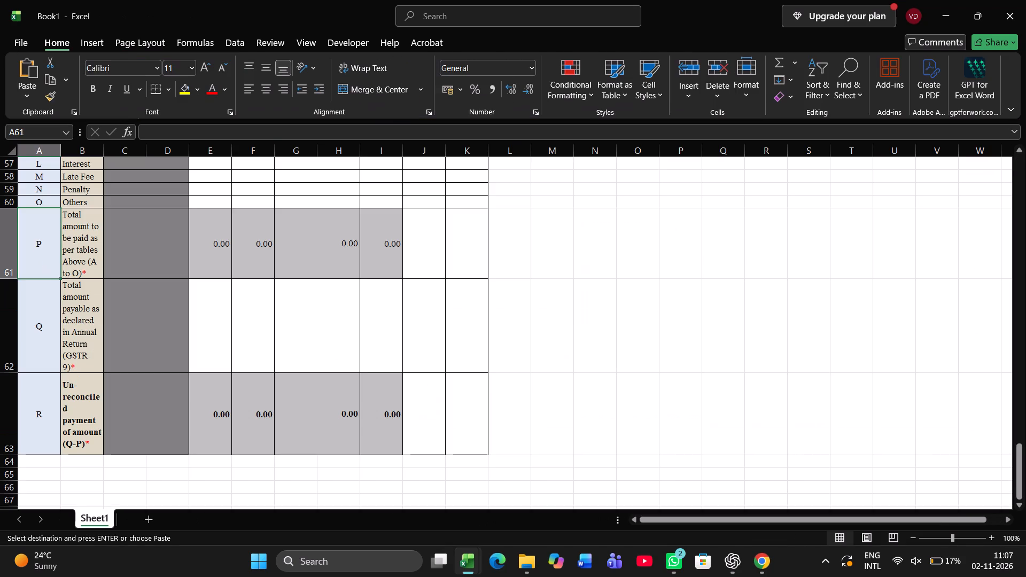
scroll(37, 254, "down", 1)
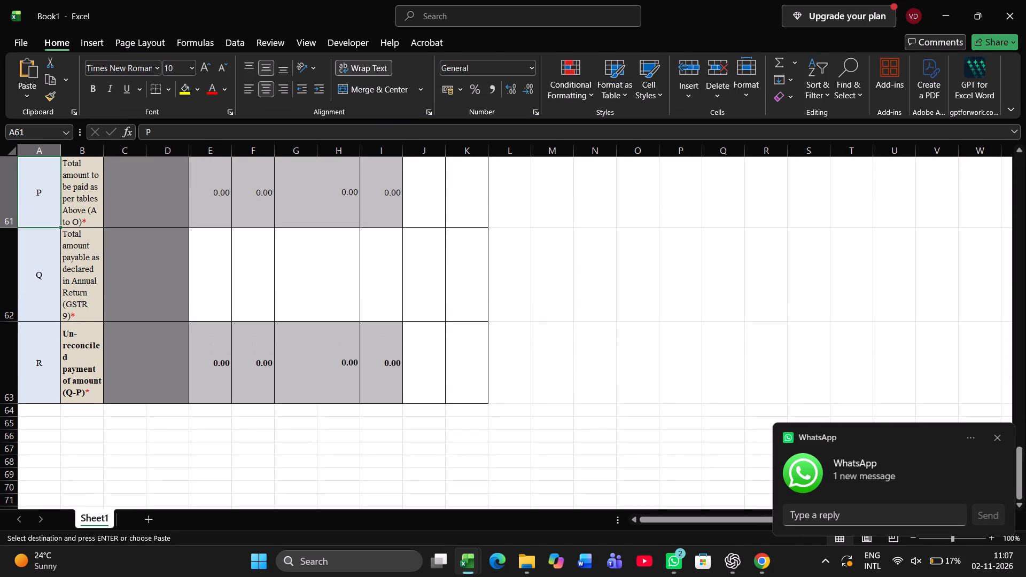
left_click(34, 440)
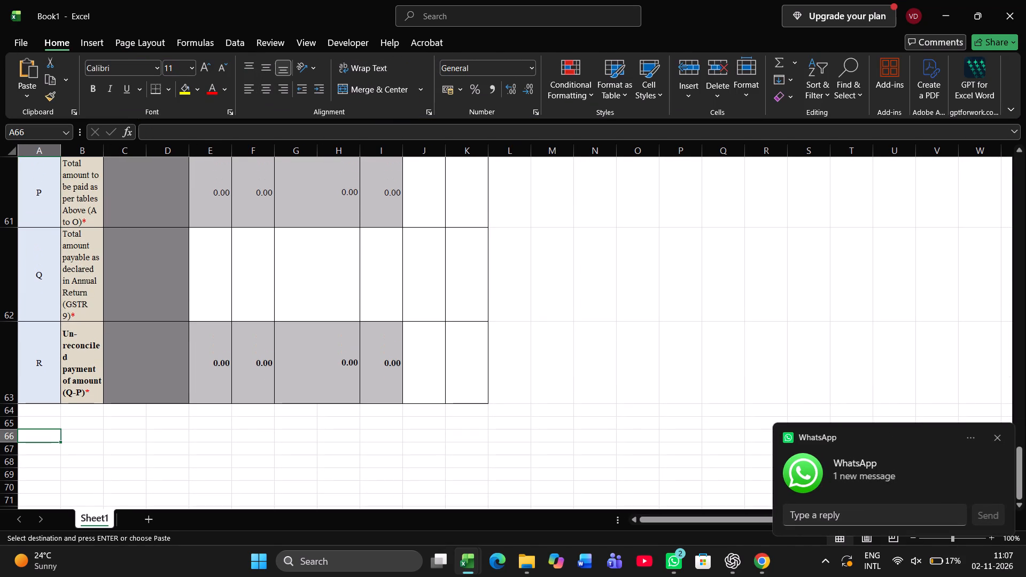
key("Down")
key("ctrl+v")
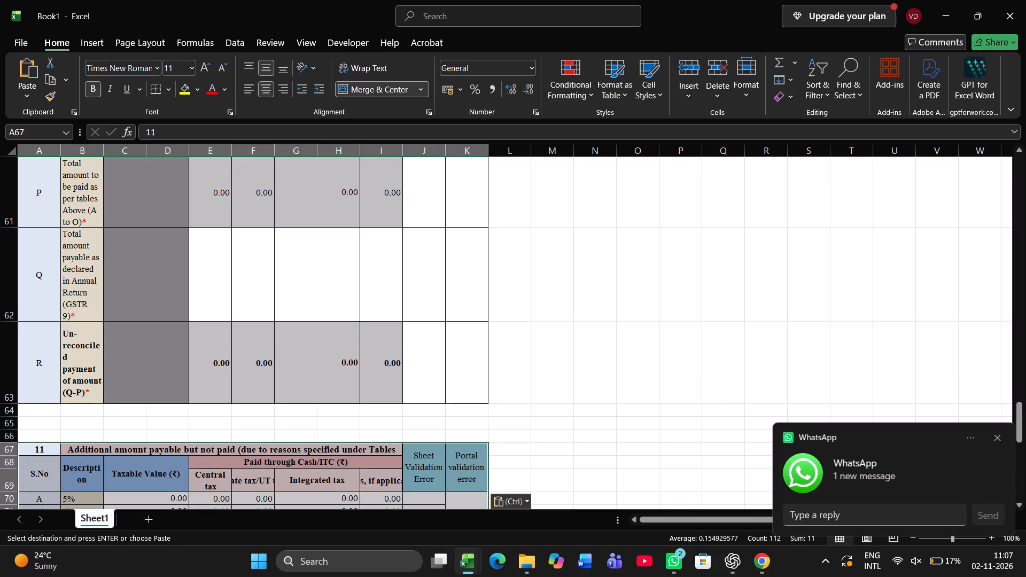
Wrap the text throughout the newly pasted additional amount payable table.
scroll(34, 440, "down", 2)
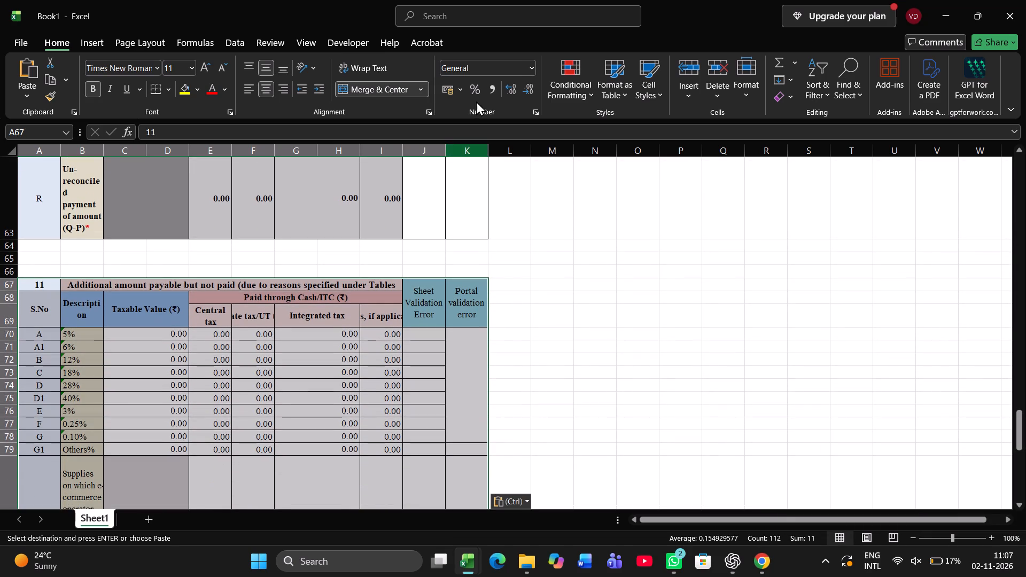
left_click(387, 62)
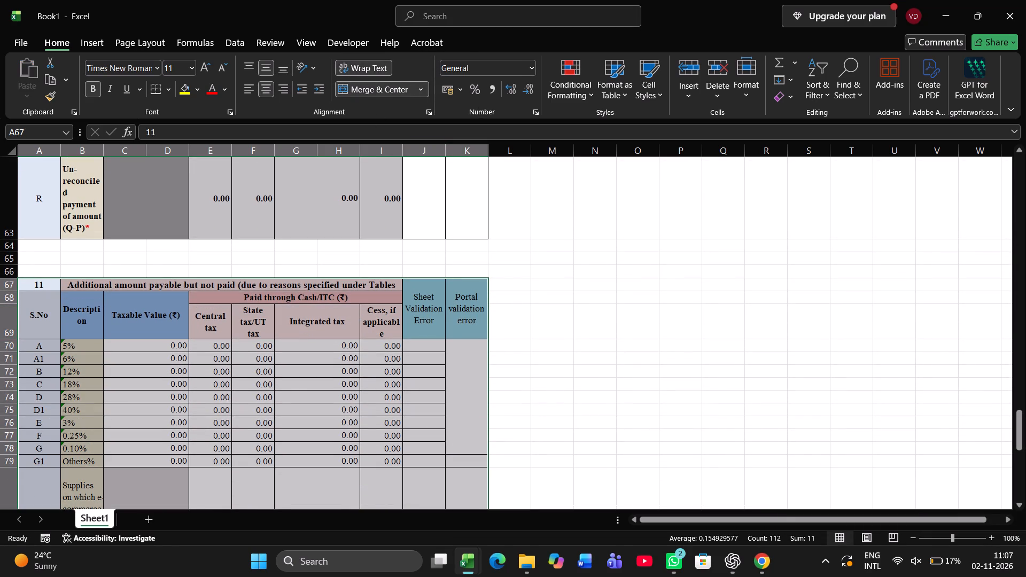
Merge and center the blank cells A66:K66 above the additional amount payable table.
left_click(42, 277)
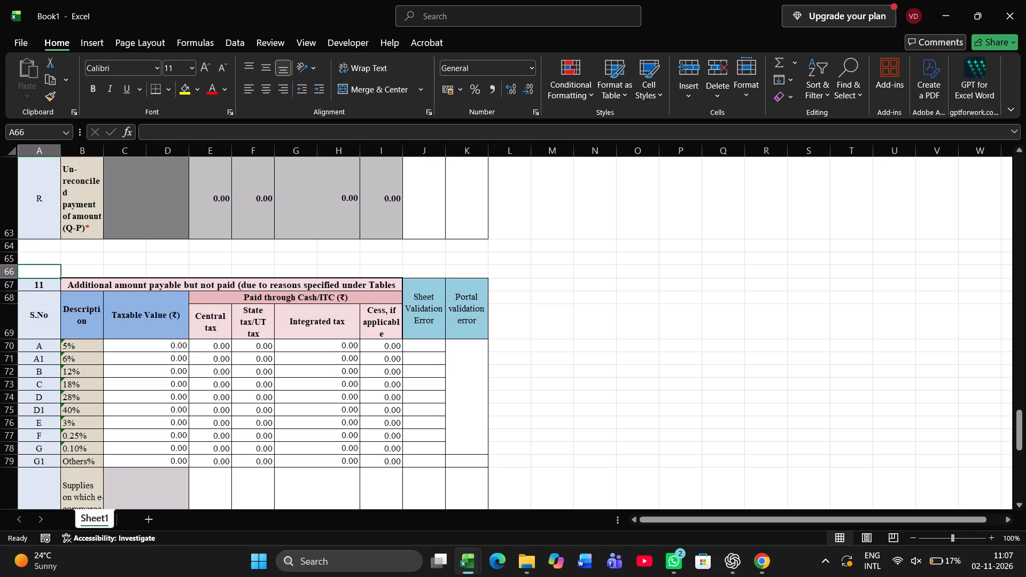
key("shift+Right")
key("shift+Right")
key("shift+Right")
key("shift+Right")
key("shift+Right")
key("shift+Right")
key("shift+Right")
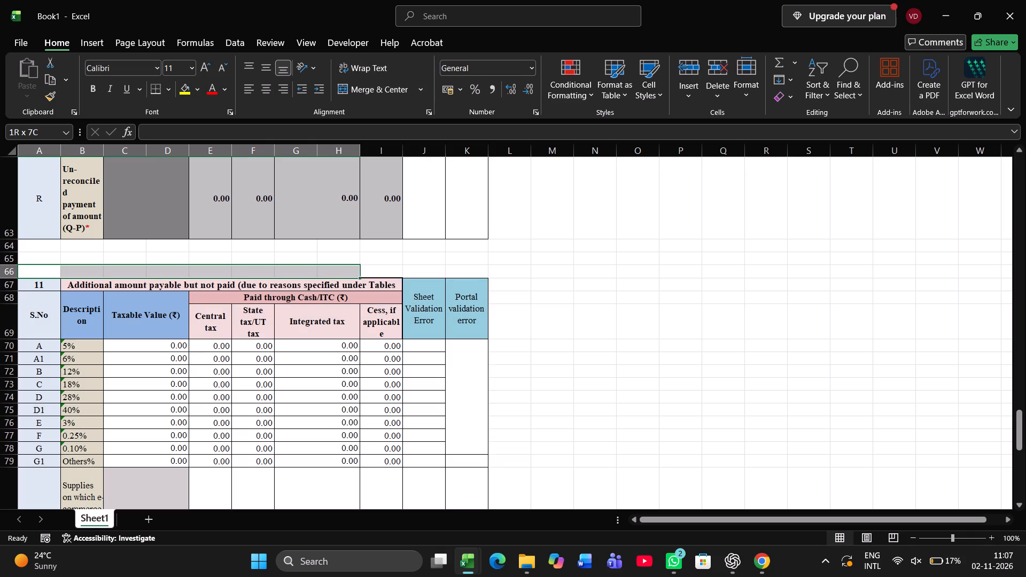
key("shift+Right")
key("shift+Right")
key("shift+Right")
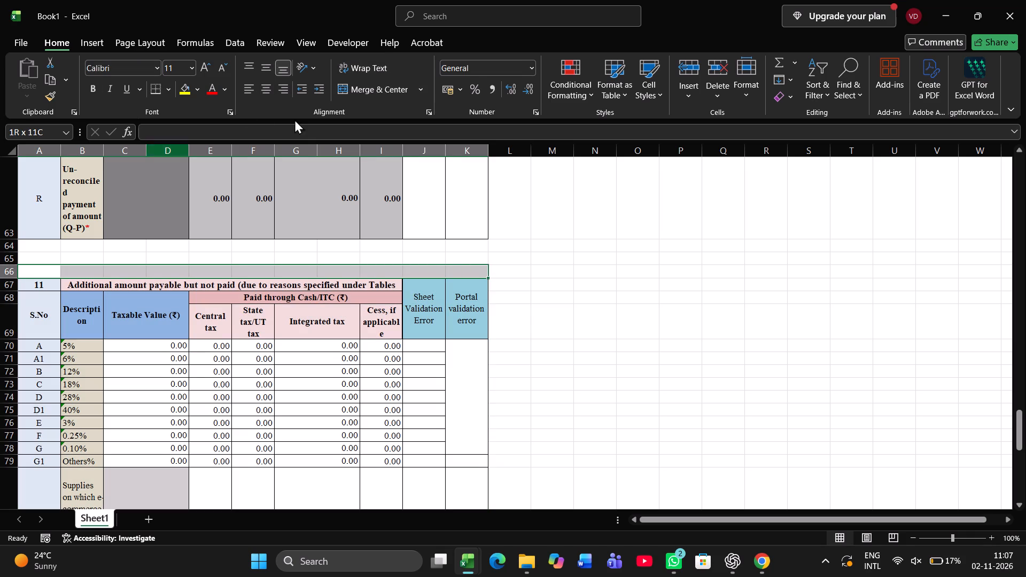
left_click(387, 88)
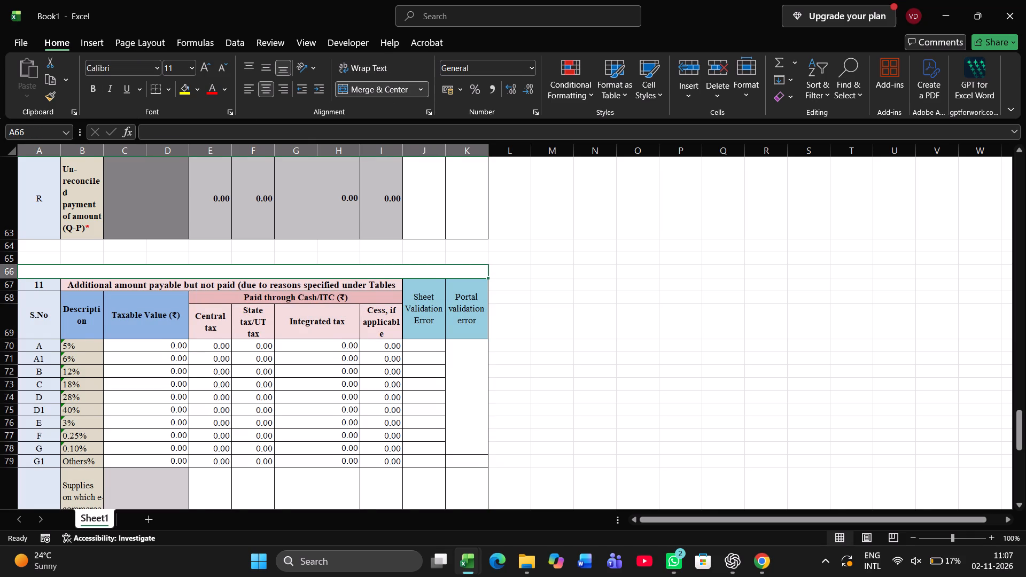
Select cell A88 in Book1, below the end of table 11, as the next paste location.
scroll(351, 414, "down", 5)
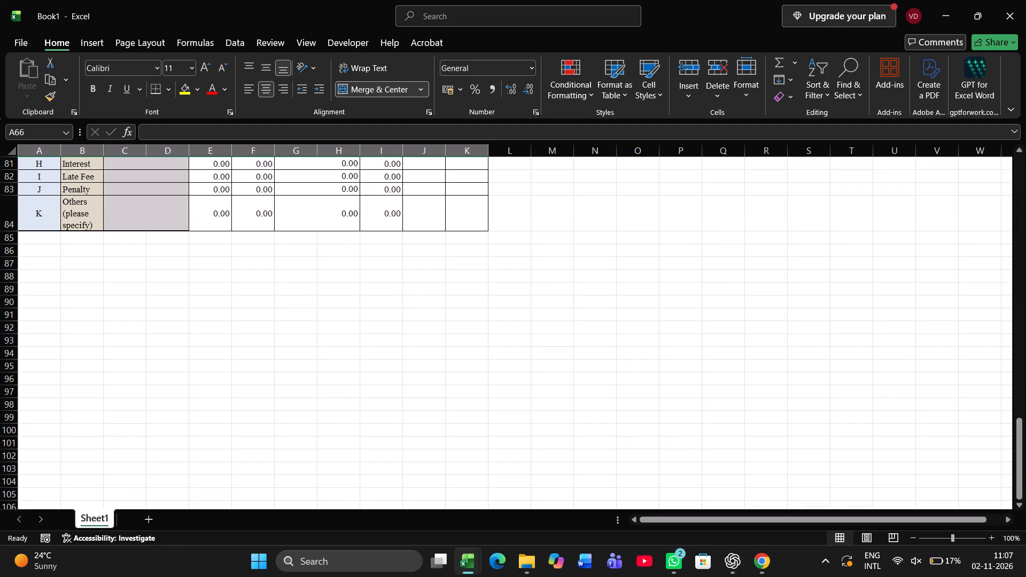
left_click(27, 280)
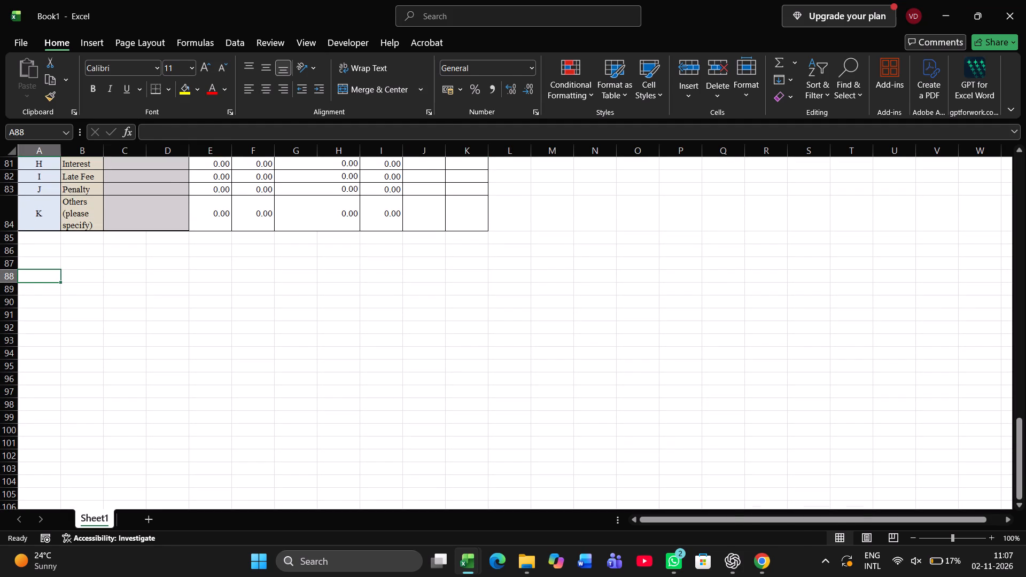
Copy the Reconciliation of Net Input Tax Credit table, A4:K11, from the utility's PT IV (12) sheet and paste it at A88 in Book1.
key("alt+Tab")
scroll(27, 280, "up", 3)
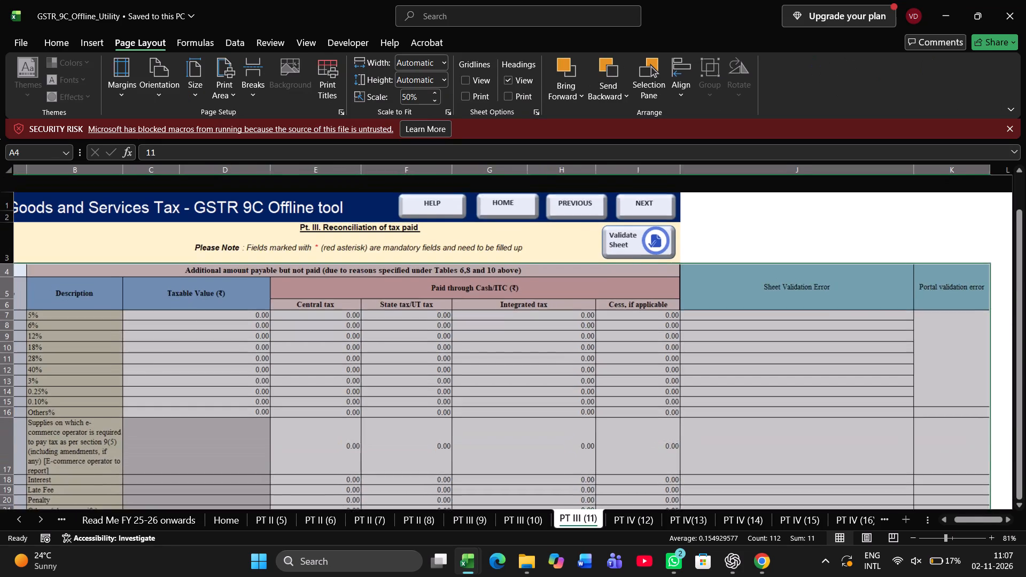
left_click(37, 247)
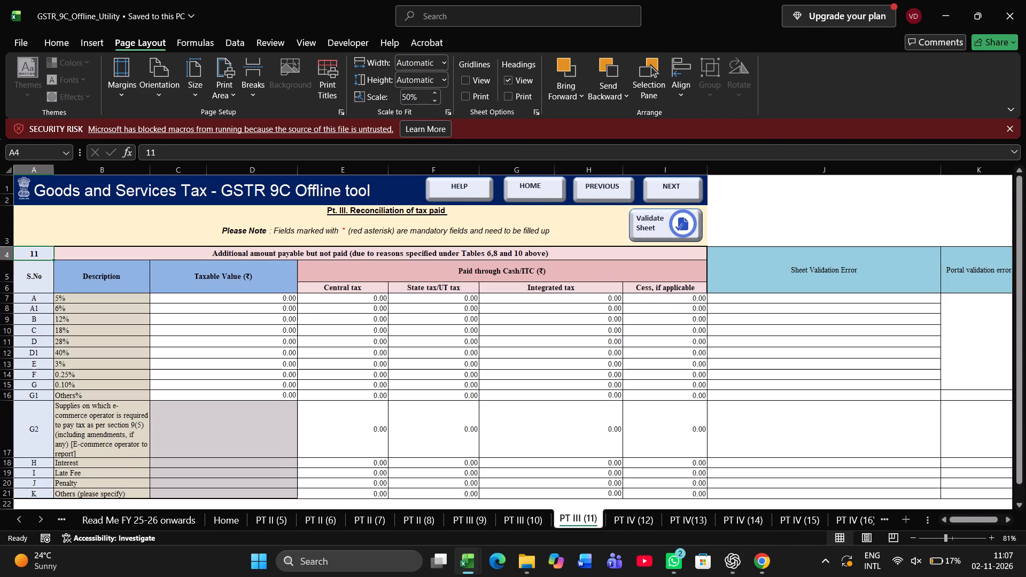
key("ctrl+Page_Down")
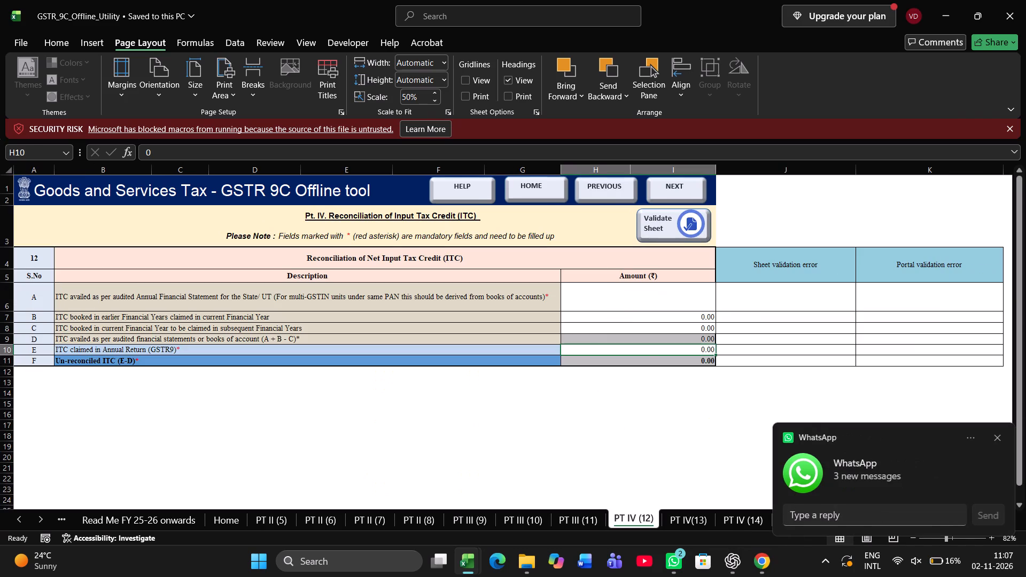
left_click(24, 263)
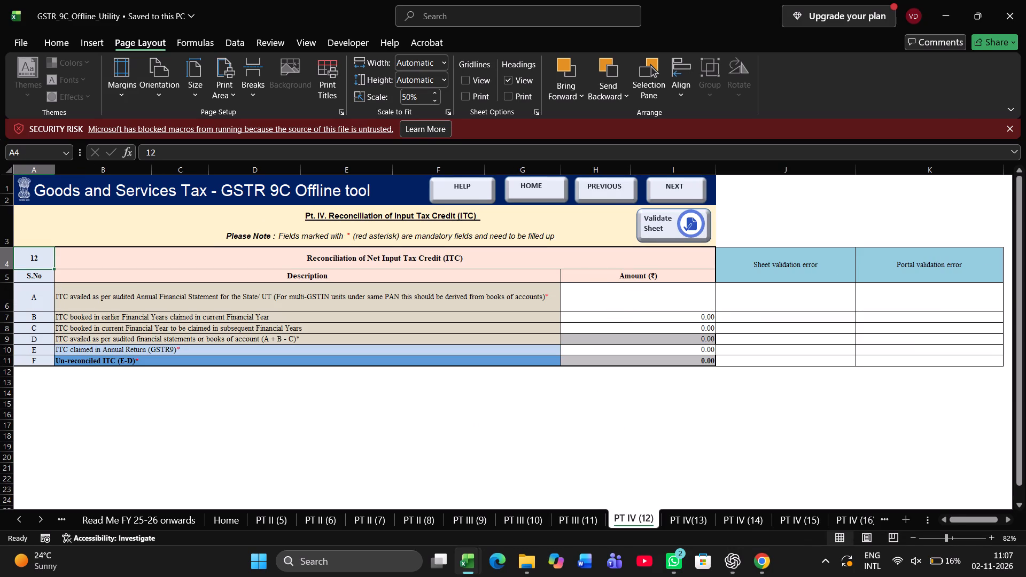
key("ctrl+shift+Right")
key("ctrl+shift+Right")
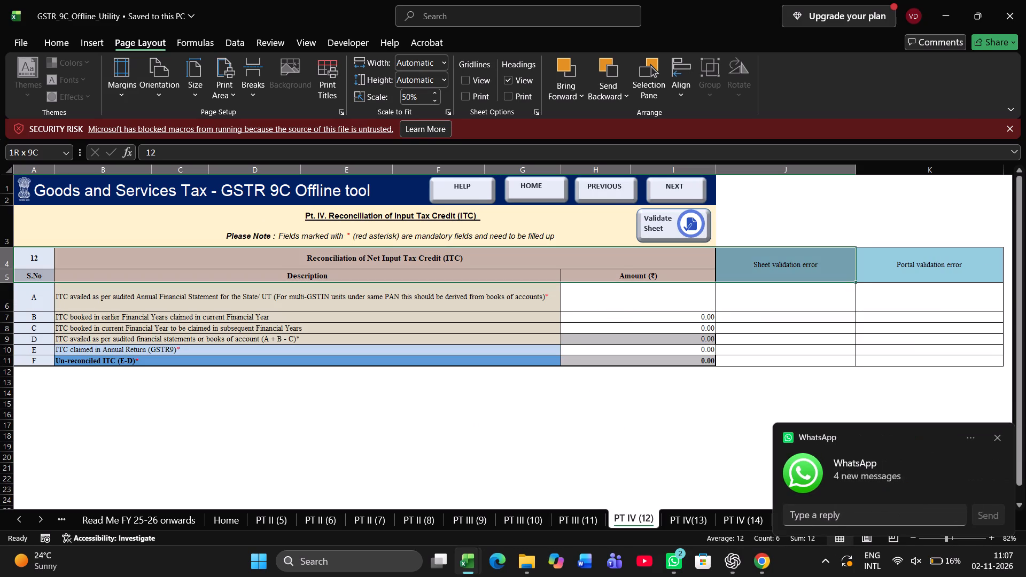
key("ctrl+shift+Right")
key("ctrl+shift+Down")
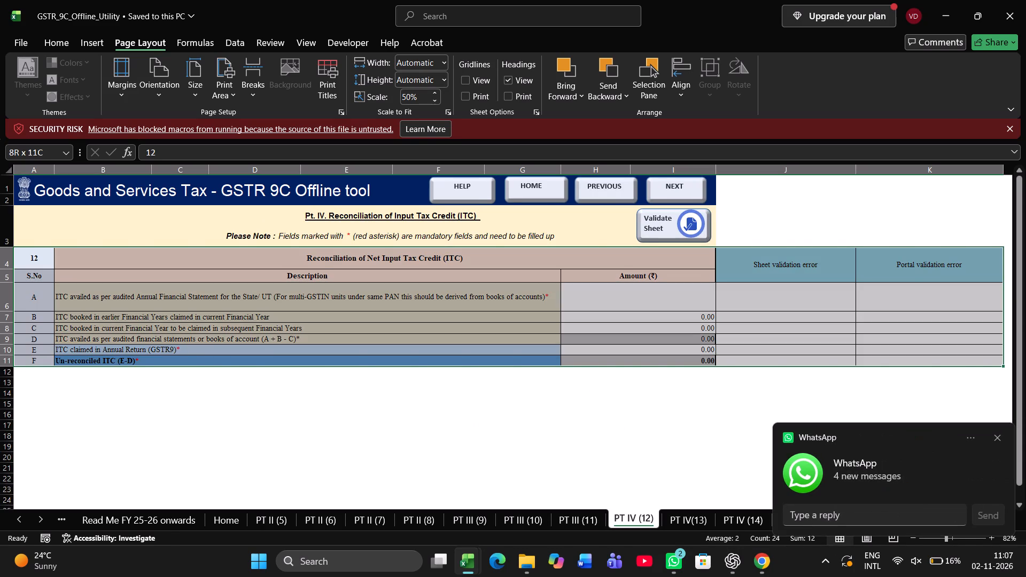
key("ctrl+c")
key("alt+Tab")
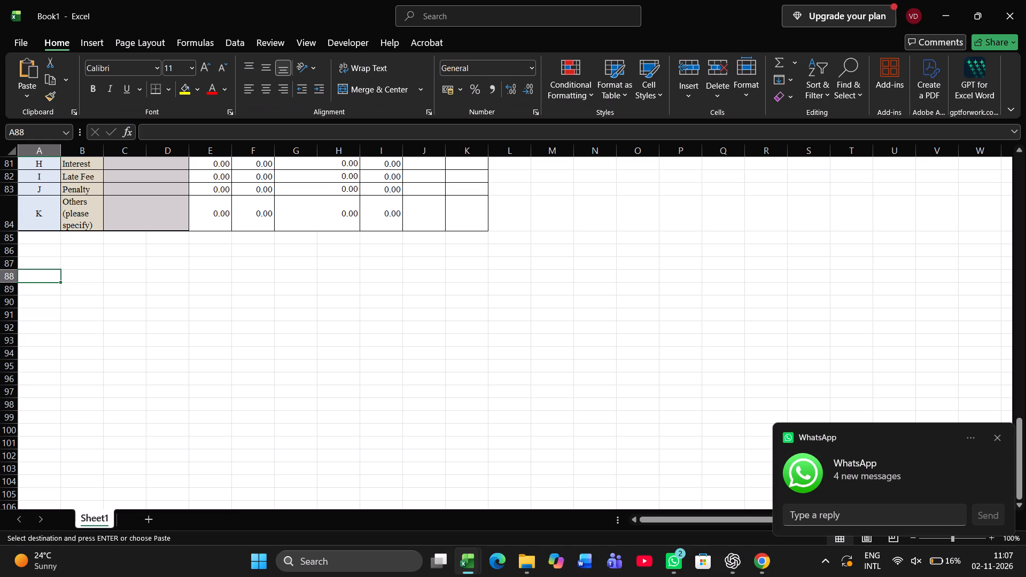
key("ctrl+v")
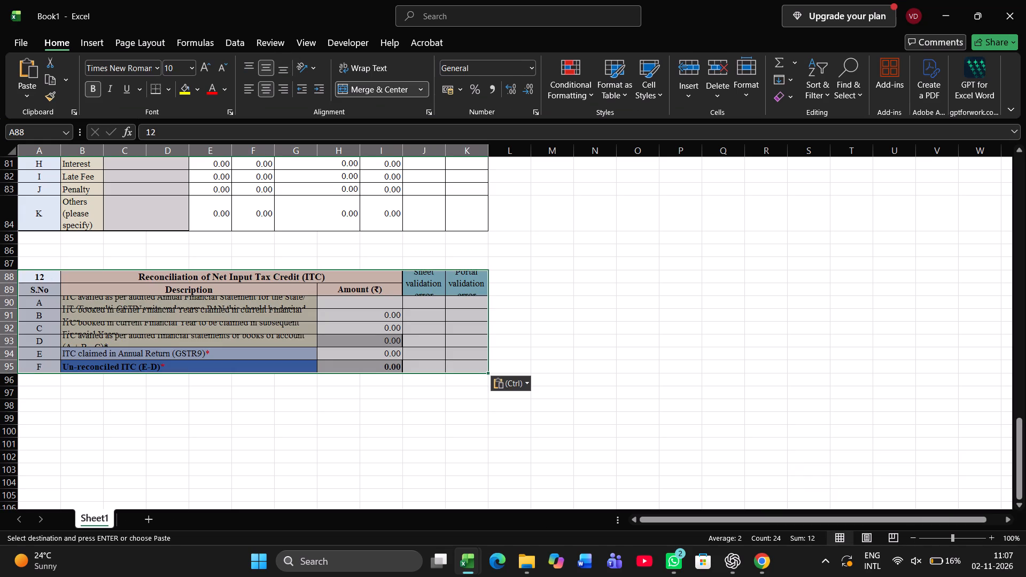
Turn off text wrapping throughout the newly pasted Net Input Tax Credit table.
key("alt+h")
key("w")
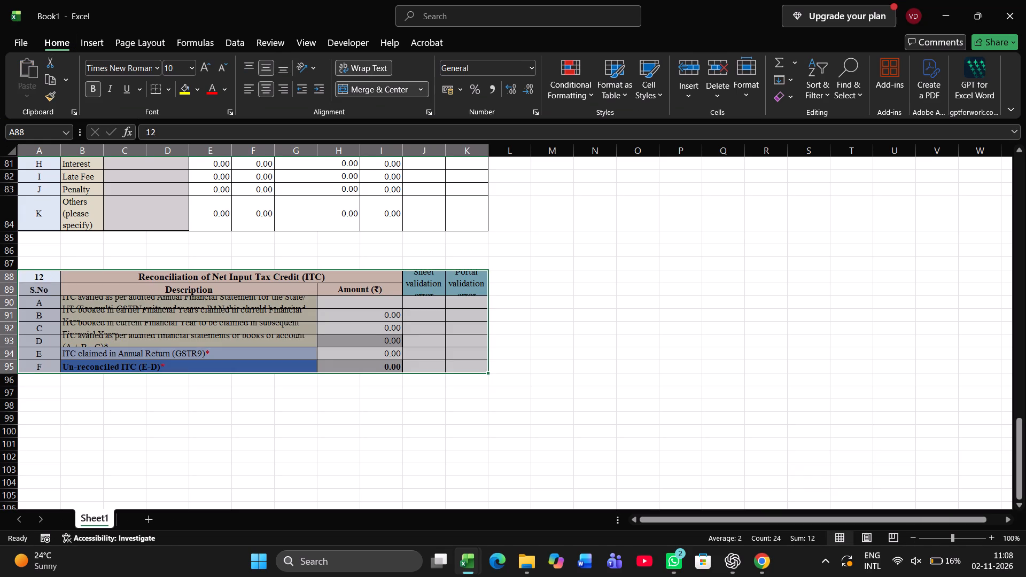
key("alt+h")
key("w")
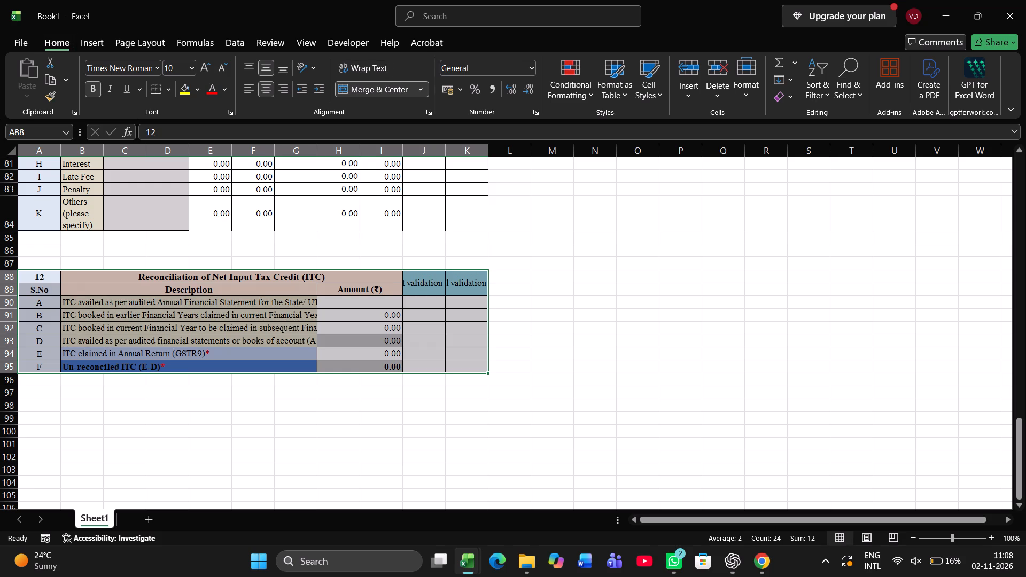
Merge and center the blank cells A87:K87 above the Net Input Tax Credit table.
left_click_drag(36, 261, 388, 260)
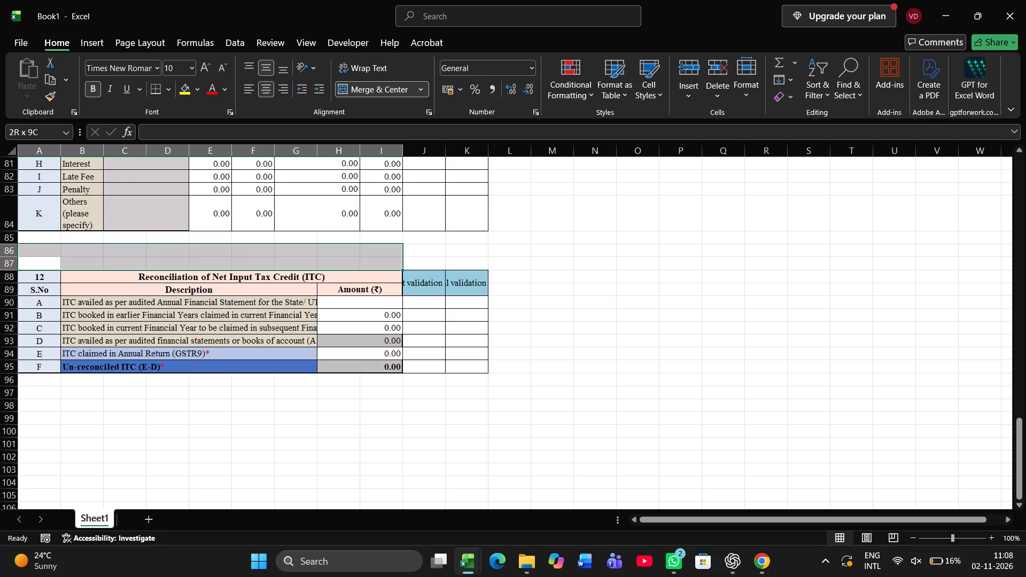
left_click_drag(388, 260, 478, 269)
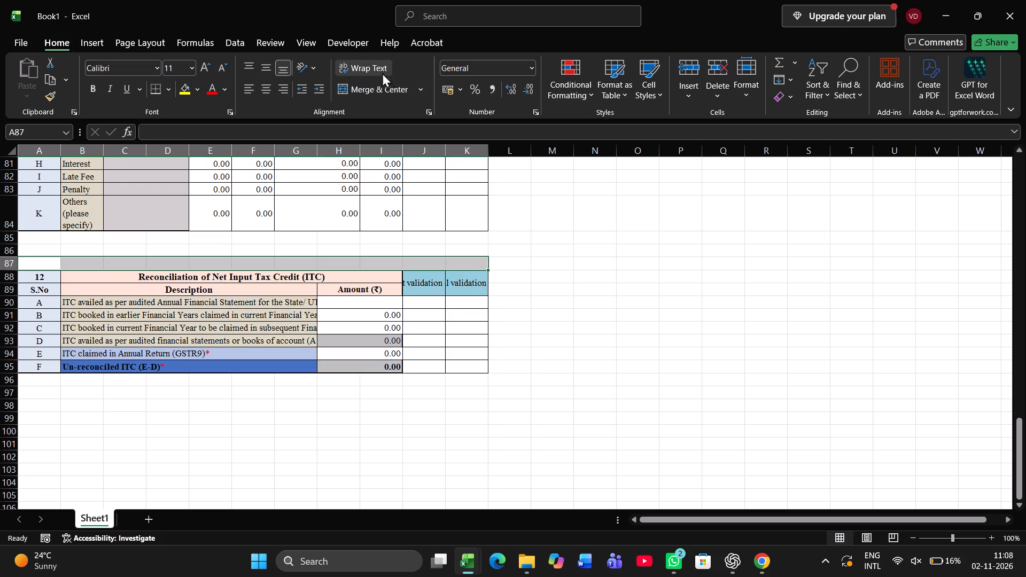
left_click(382, 84)
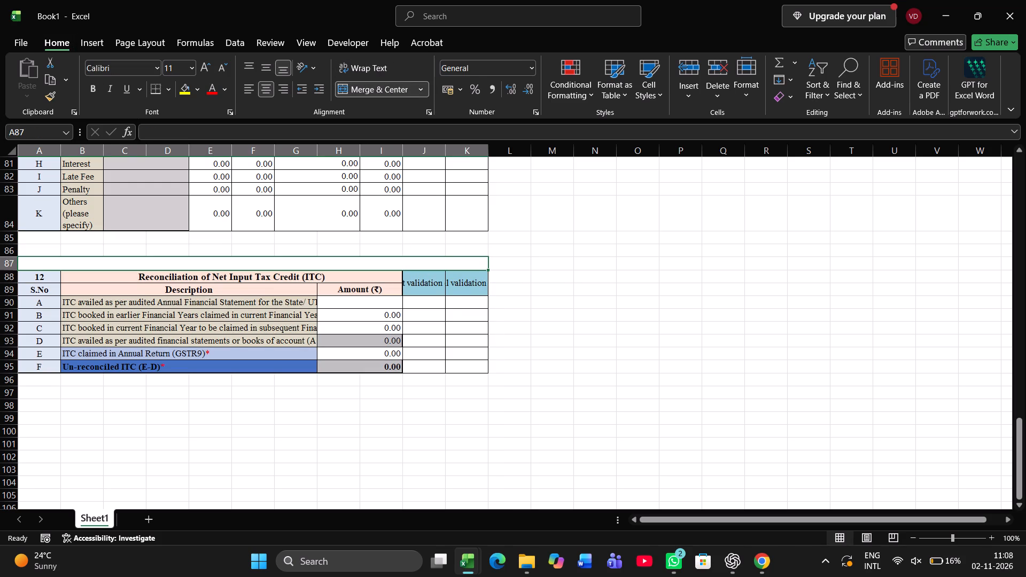
Select cell A99 in Book1, below the Net Input Tax Credit table, as the next paste location.
scroll(325, 365, "down", 2)
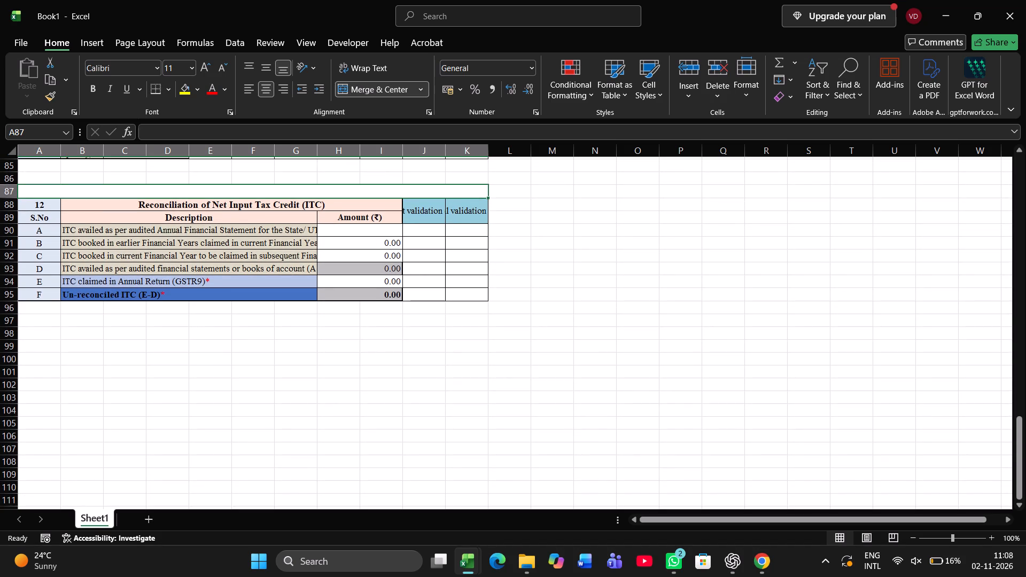
left_click(36, 314)
key("Down")
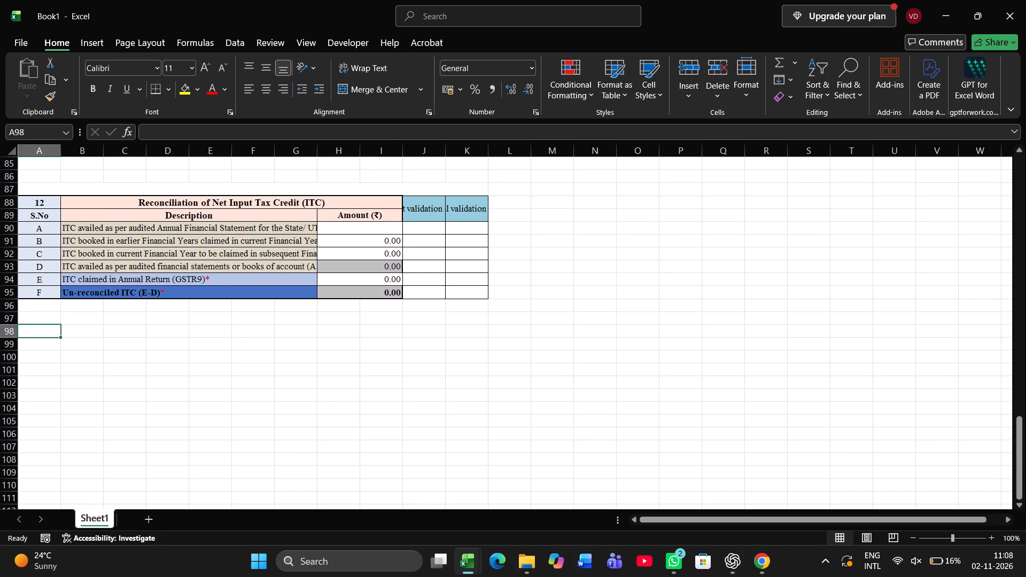
key("Down")
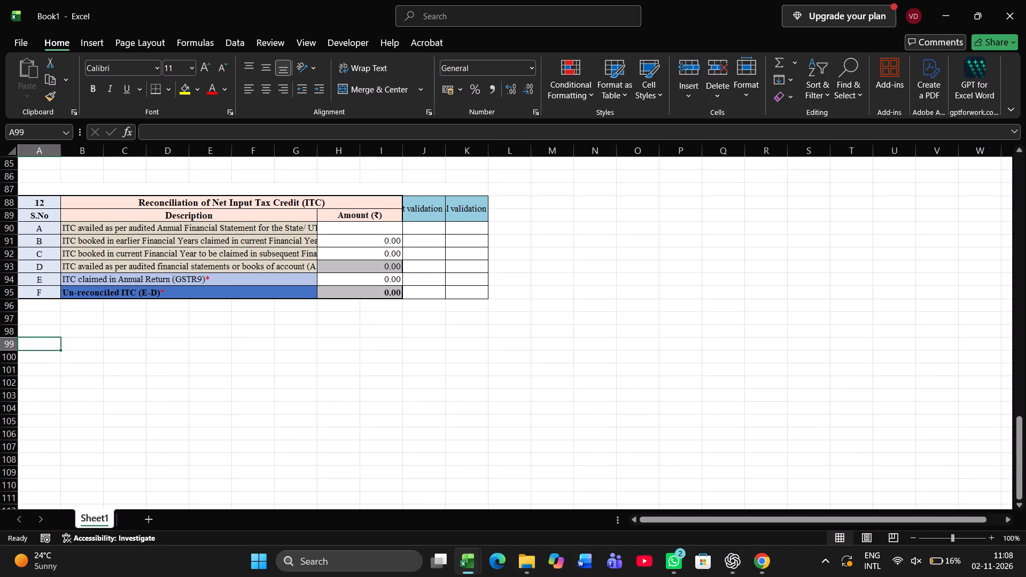
Switch to the GSTR_9C_Offline_Utility workbook and bring up its PT IV (14) sheet.
key("alt+Tab")
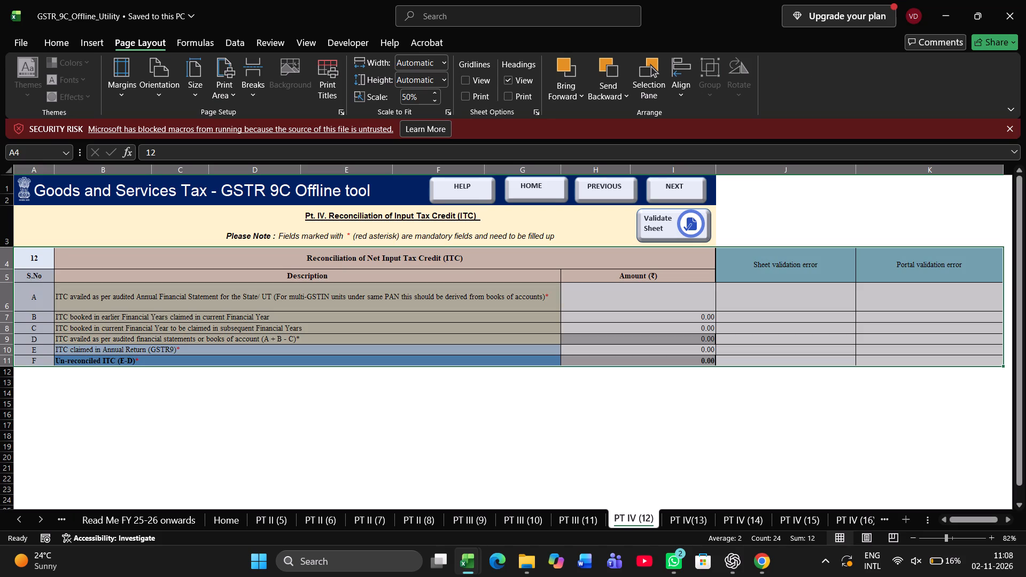
key("Left")
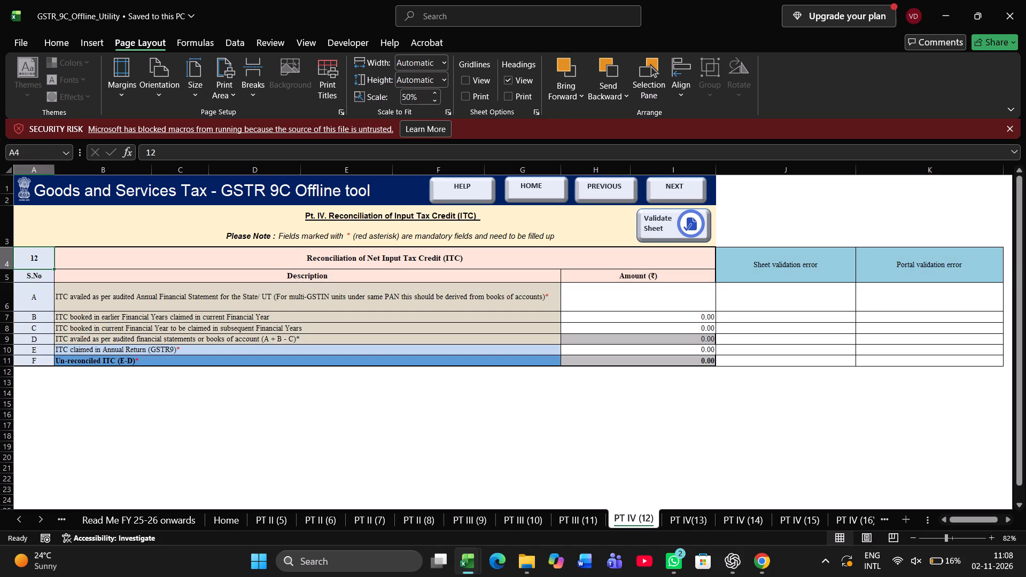
key("ctrl+Page_Down")
key("ctrl+Page_Down")
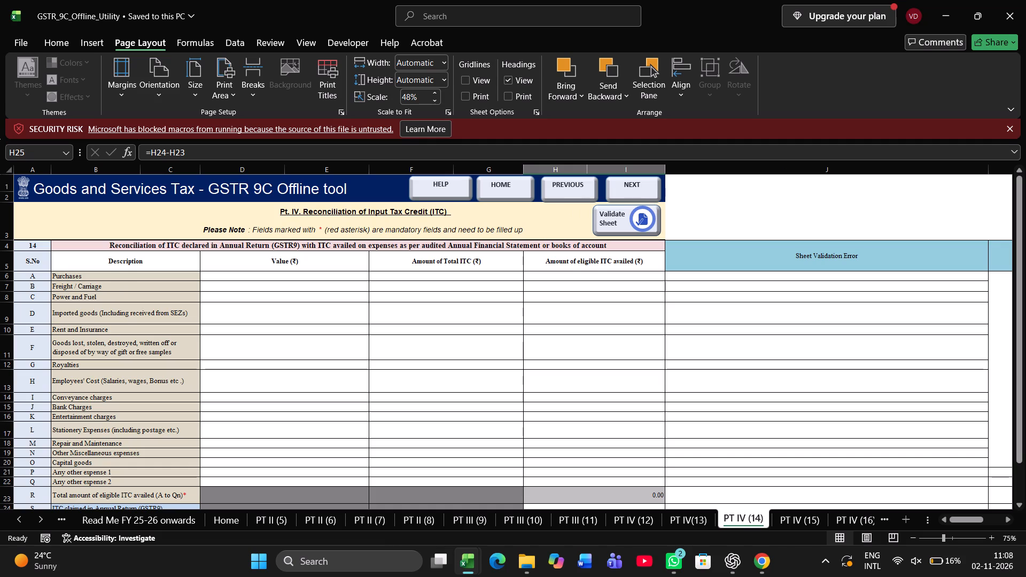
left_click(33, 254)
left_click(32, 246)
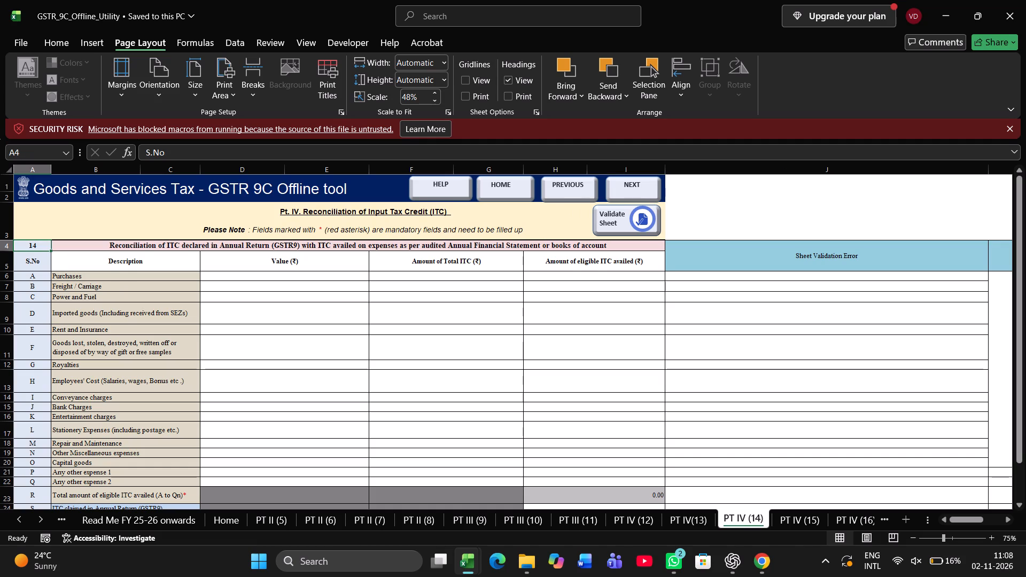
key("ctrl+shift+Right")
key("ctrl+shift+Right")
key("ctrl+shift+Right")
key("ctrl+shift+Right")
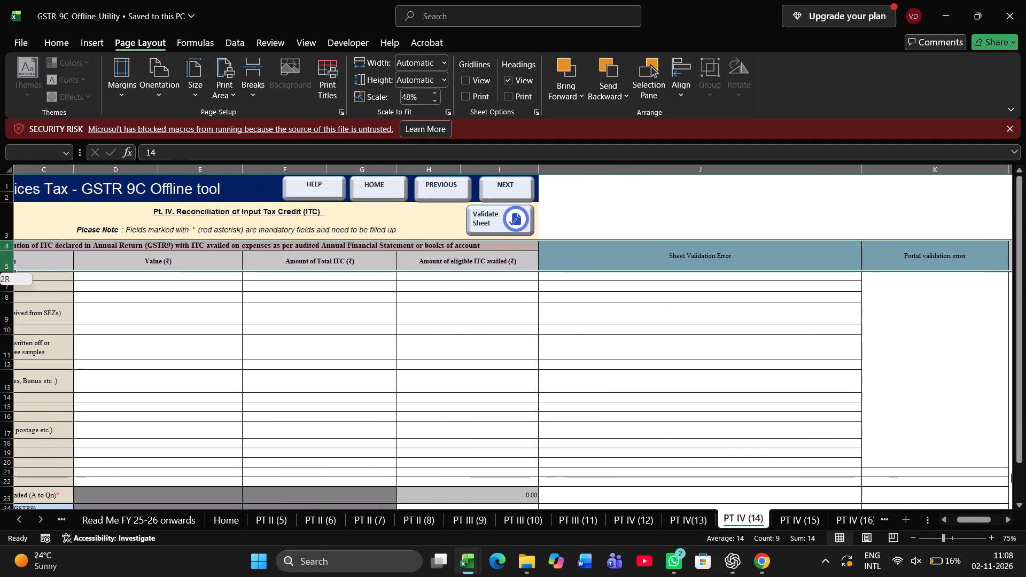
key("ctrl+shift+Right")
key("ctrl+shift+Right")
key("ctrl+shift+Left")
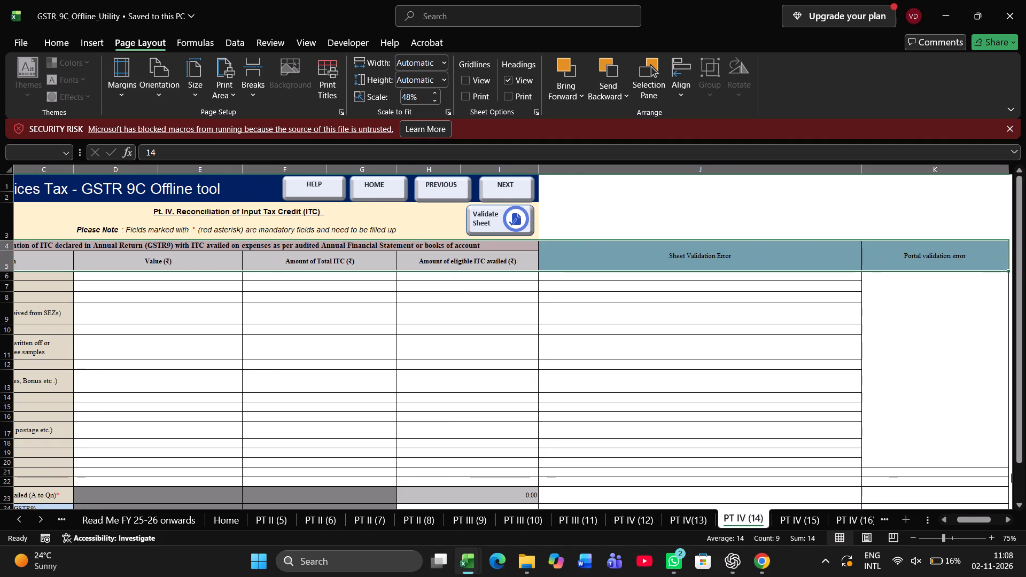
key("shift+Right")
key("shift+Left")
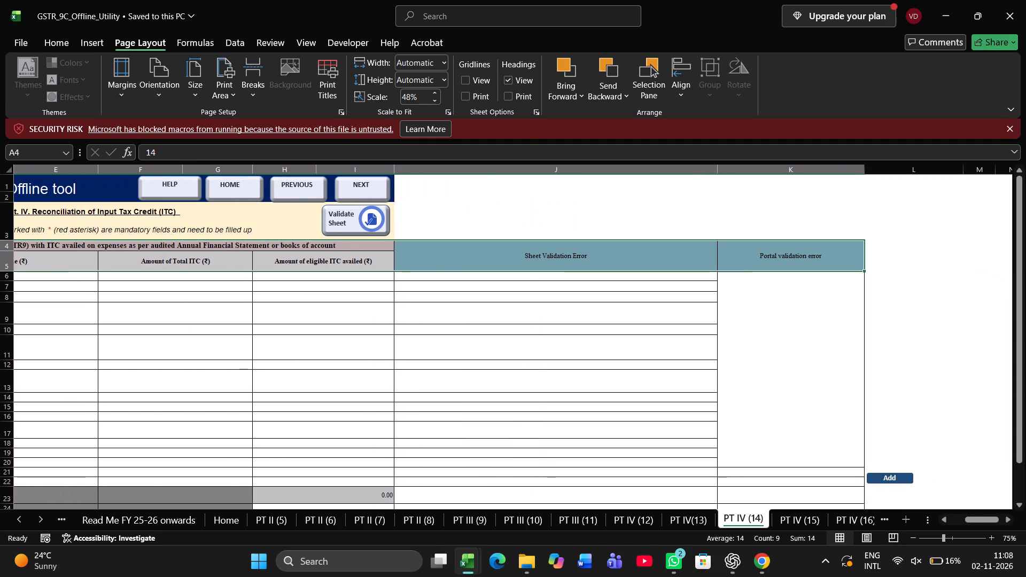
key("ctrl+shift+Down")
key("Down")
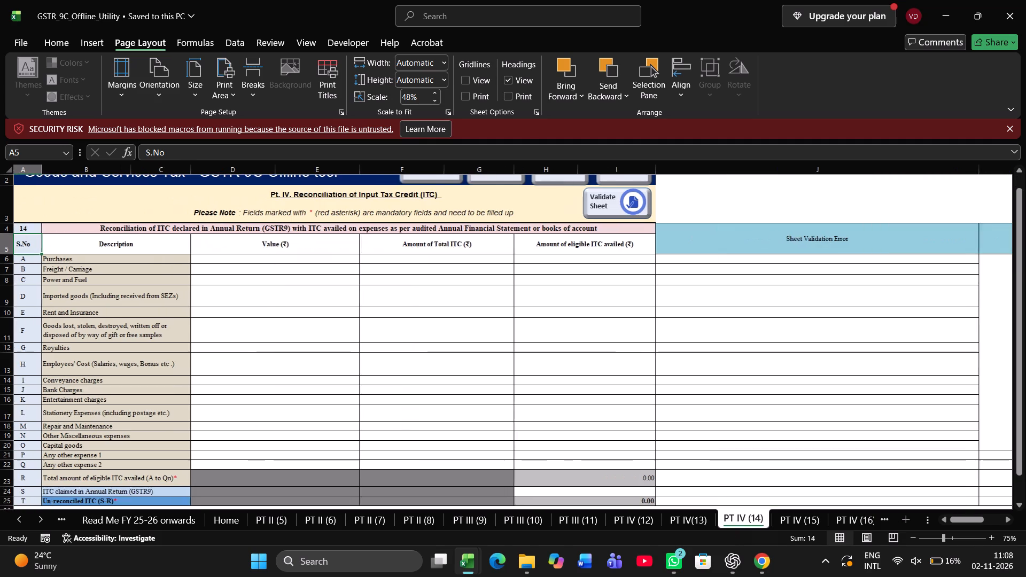
Copy the table 14 ITC-on-expenses reconciliation, A4:K25, from PT IV (14) and paste it at A99 in Book1.
left_click_drag(31, 229, 945, 458)
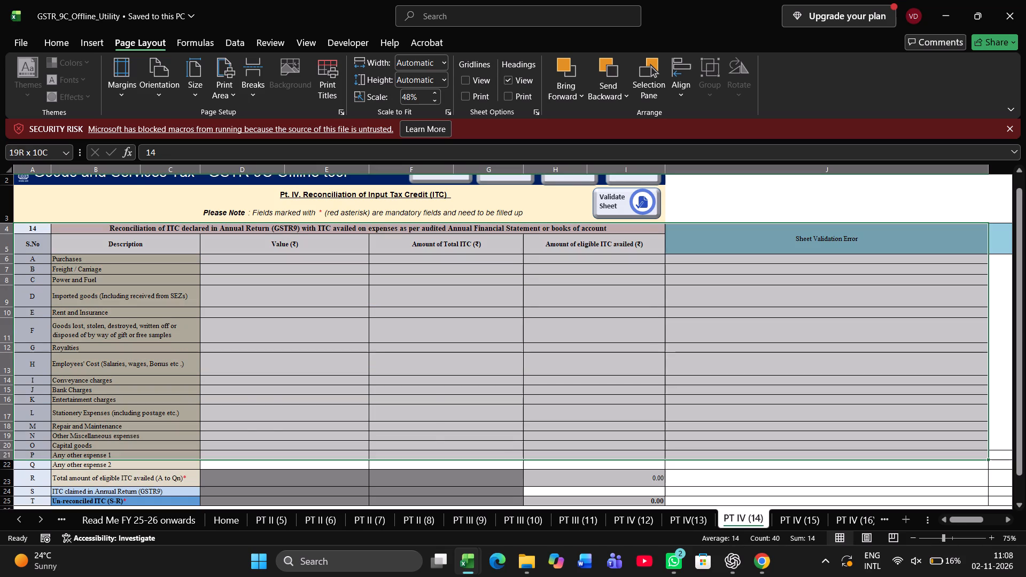
left_click_drag(945, 458, 858, 502)
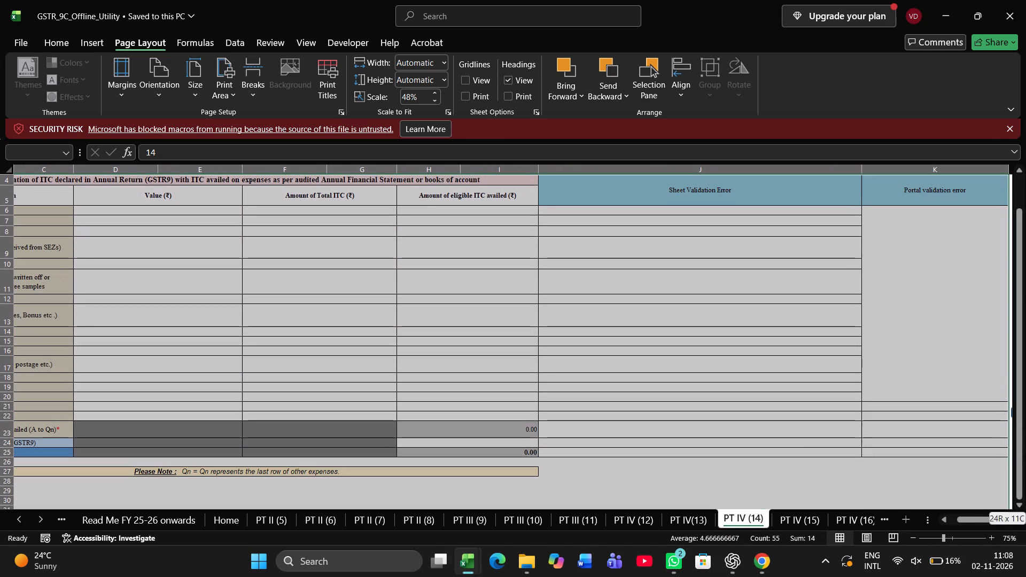
left_click_drag(858, 502, 912, 521)
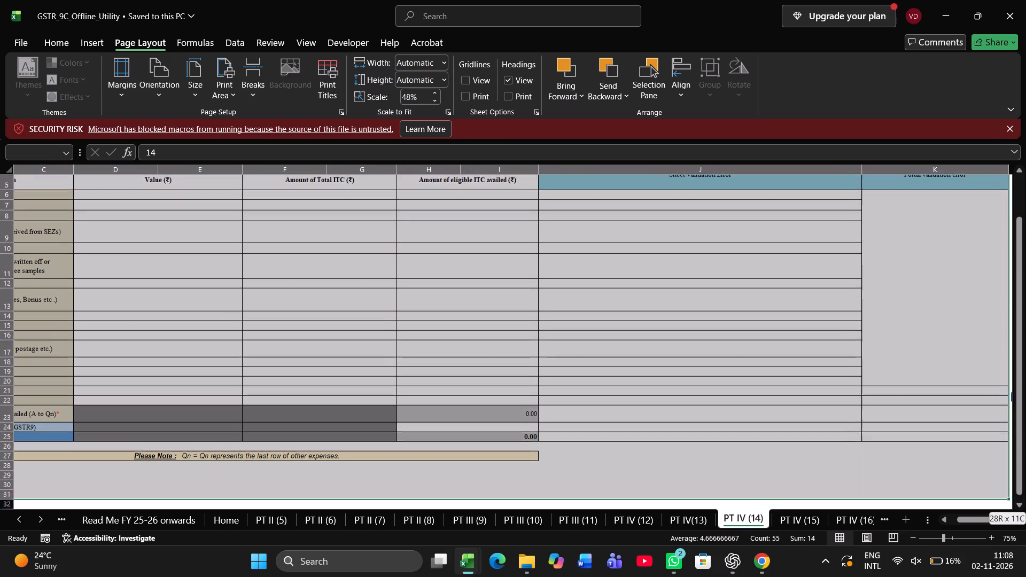
left_click_drag(912, 521, 889, 383)
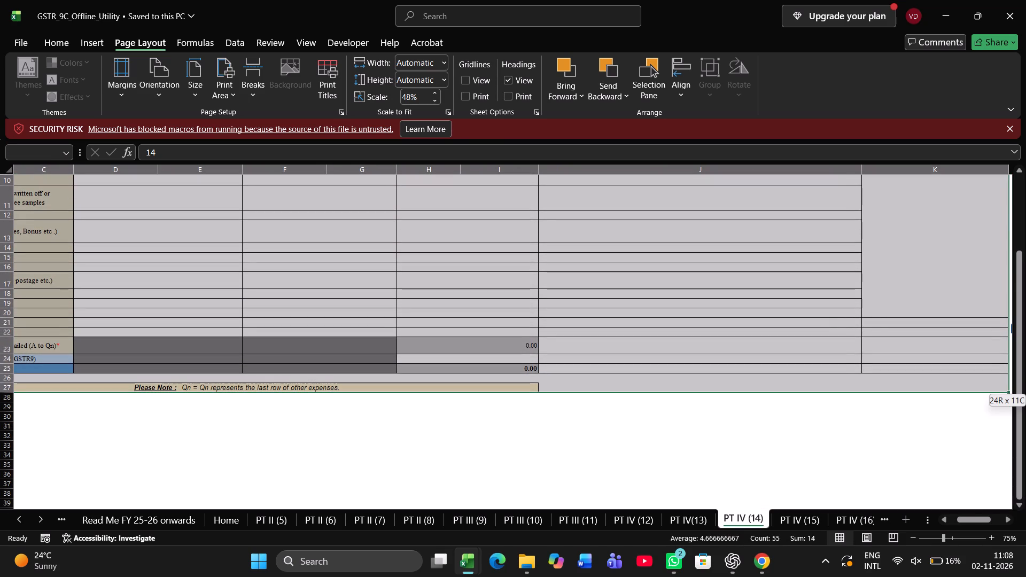
left_click_drag(889, 383, 888, 369)
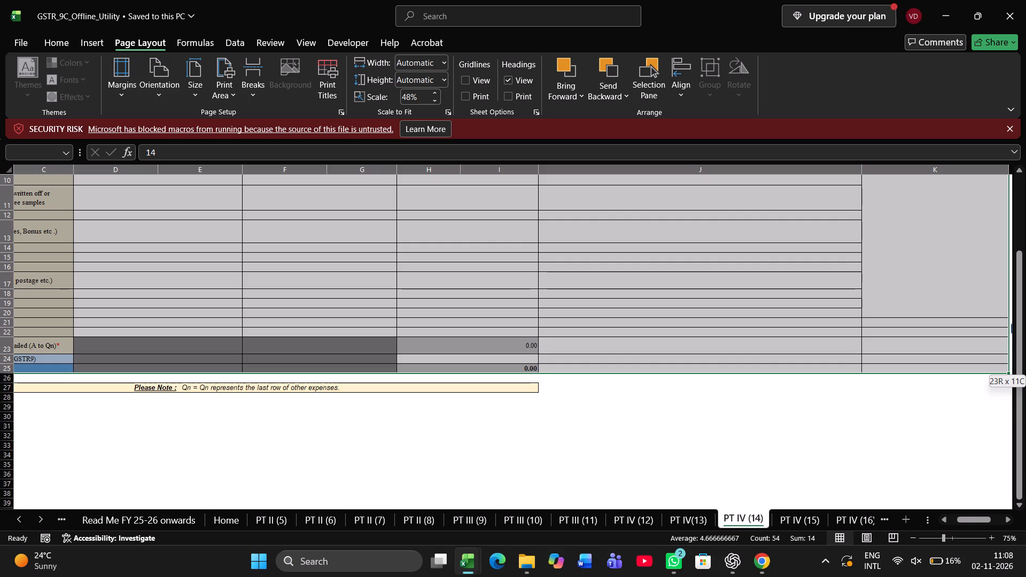
left_click_drag(888, 369, 887, 371)
key("ctrl+c")
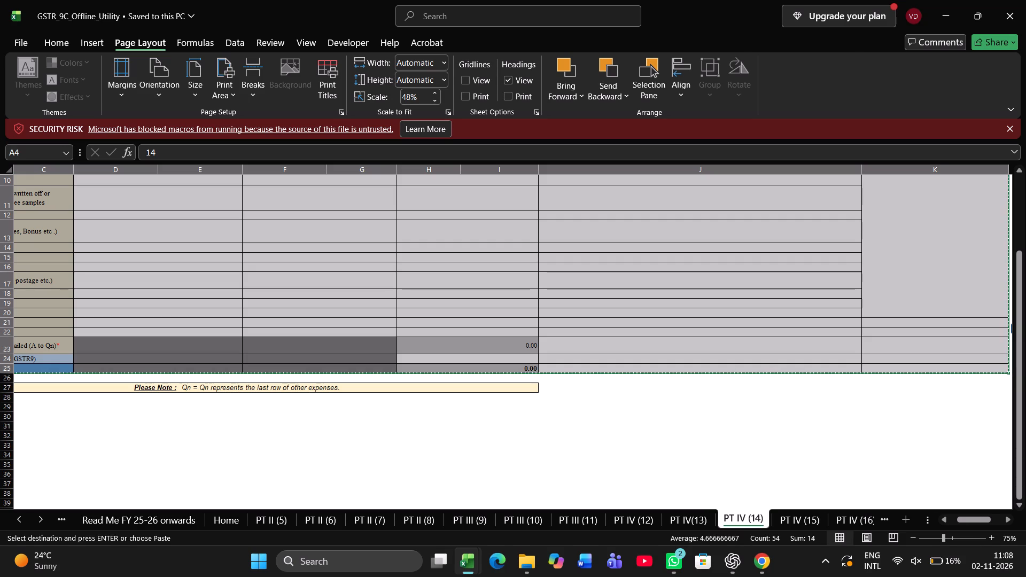
key("alt+Tab")
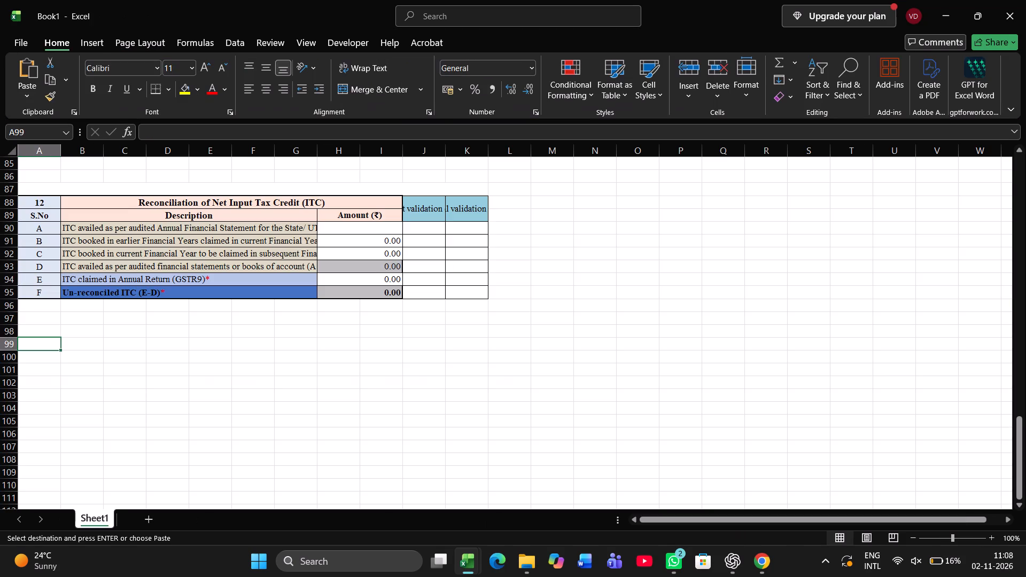
key("ctrl+v")
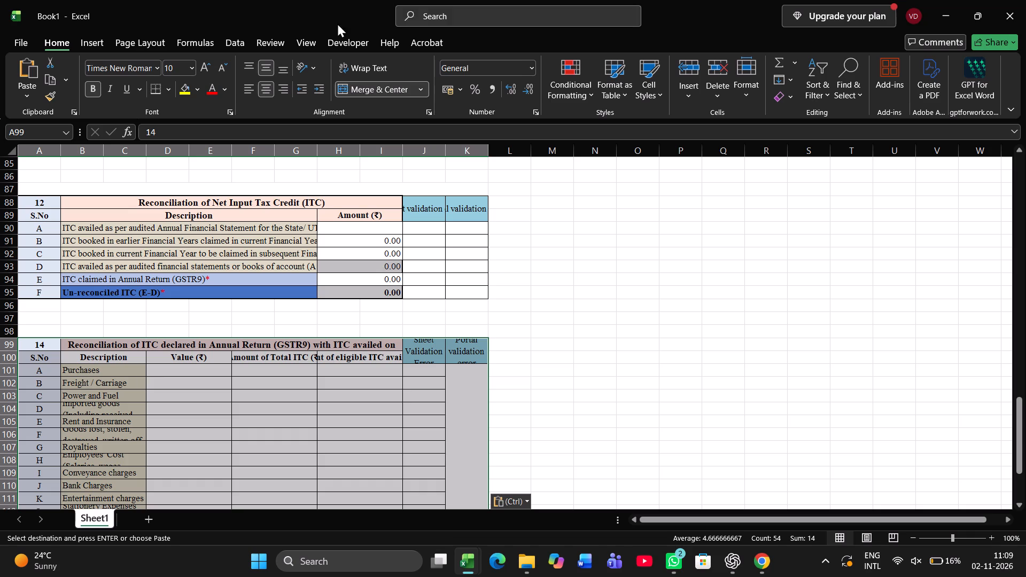
Turn on text wrapping throughout the newly pasted table 14 in Book1.
left_click(364, 64)
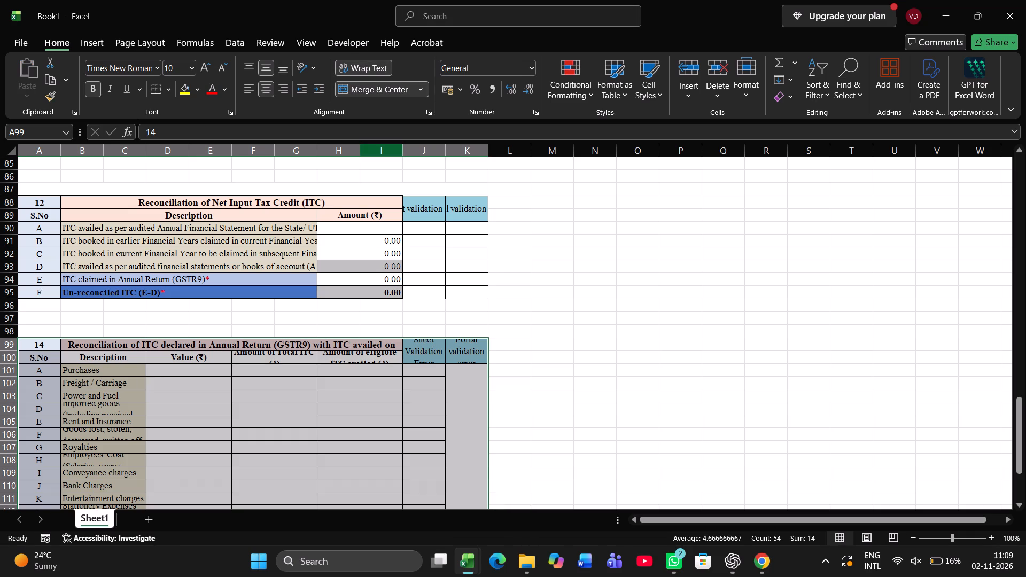
Merge and center the blank cells A98:K98 above table 14.
left_click_drag(34, 327, 433, 318)
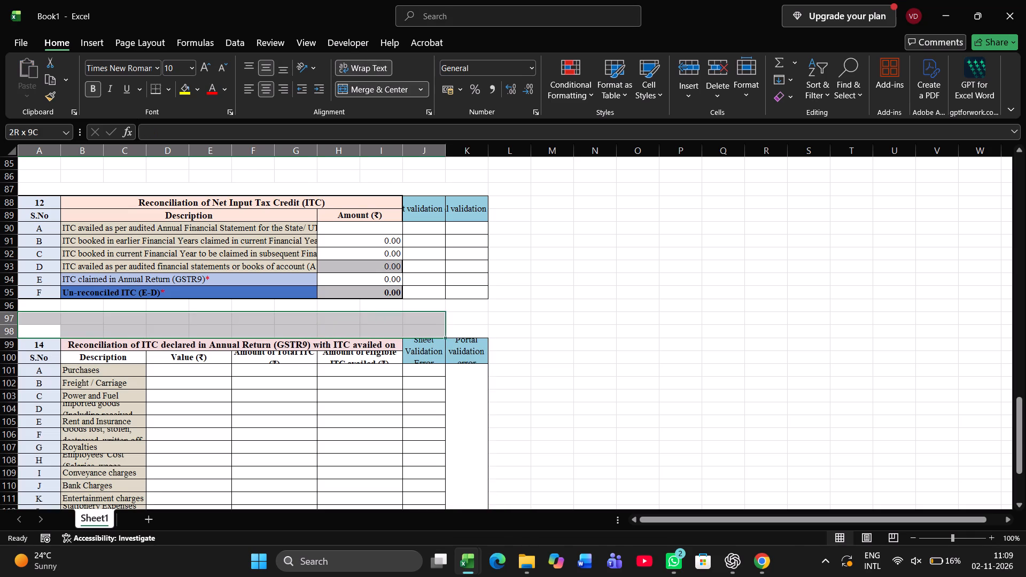
left_click_drag(433, 318, 474, 334)
left_click(387, 89)
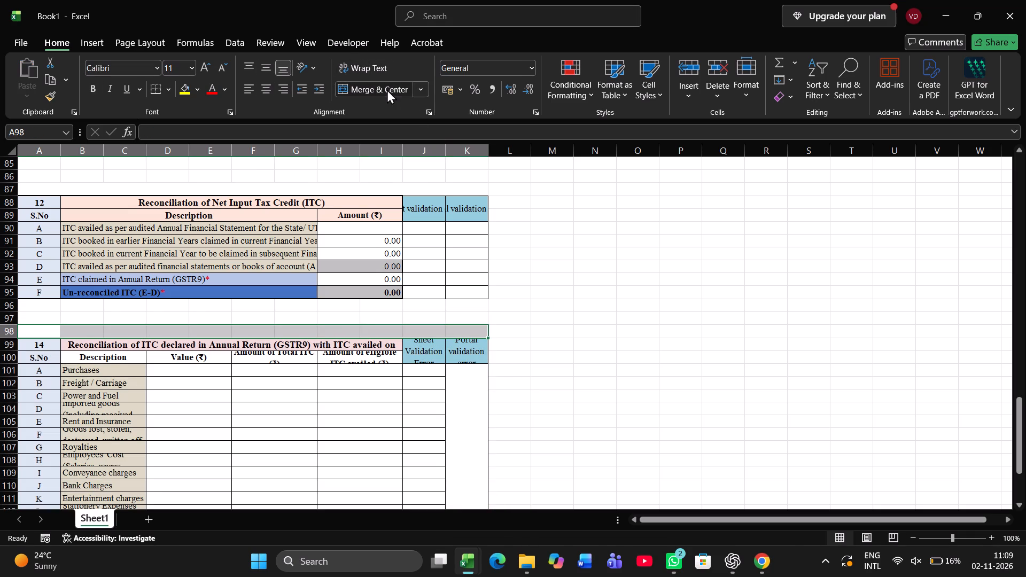
Compare Book1's Reconciliation of Gross Turnover table with the utility's PT II (5) sheet.
scroll(304, 430, "up", 7)
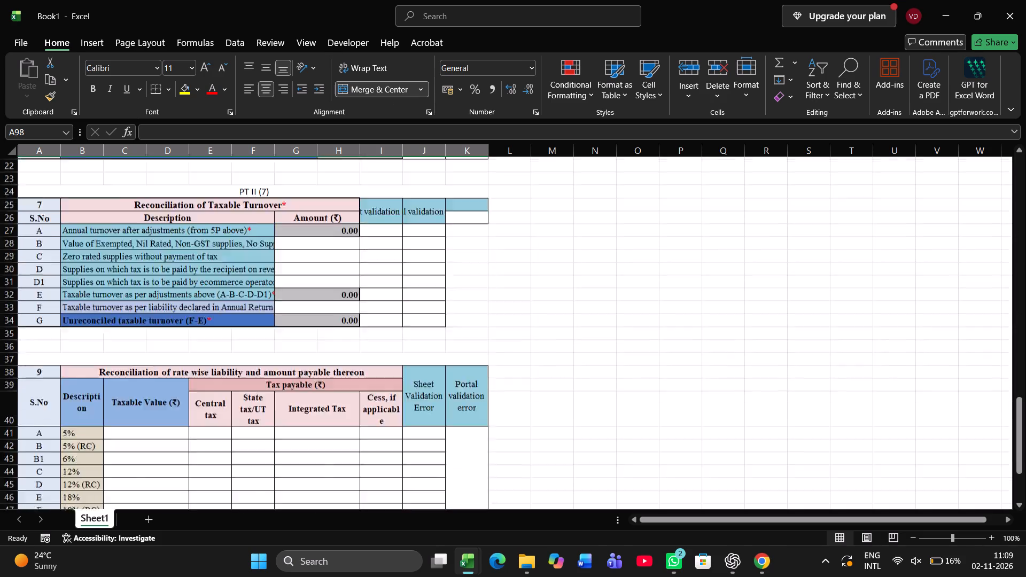
scroll(304, 430, "up", 1)
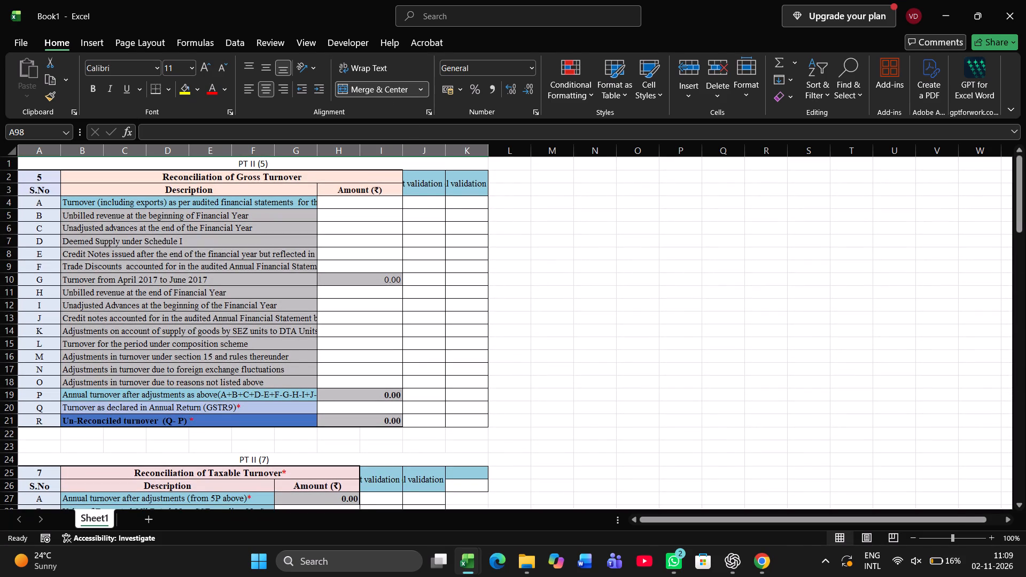
key("alt+Tab")
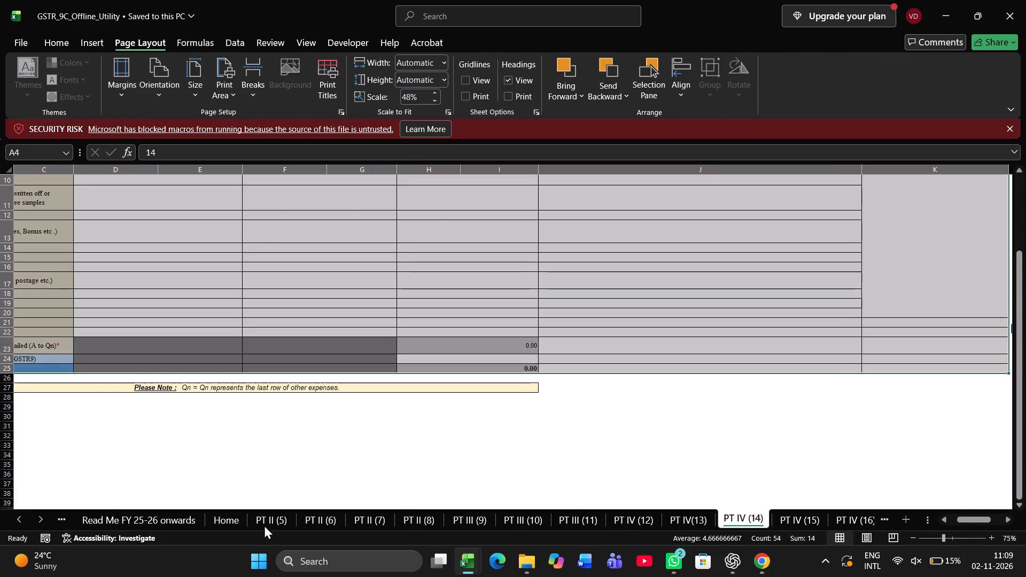
left_click(285, 519)
left_click(554, 412)
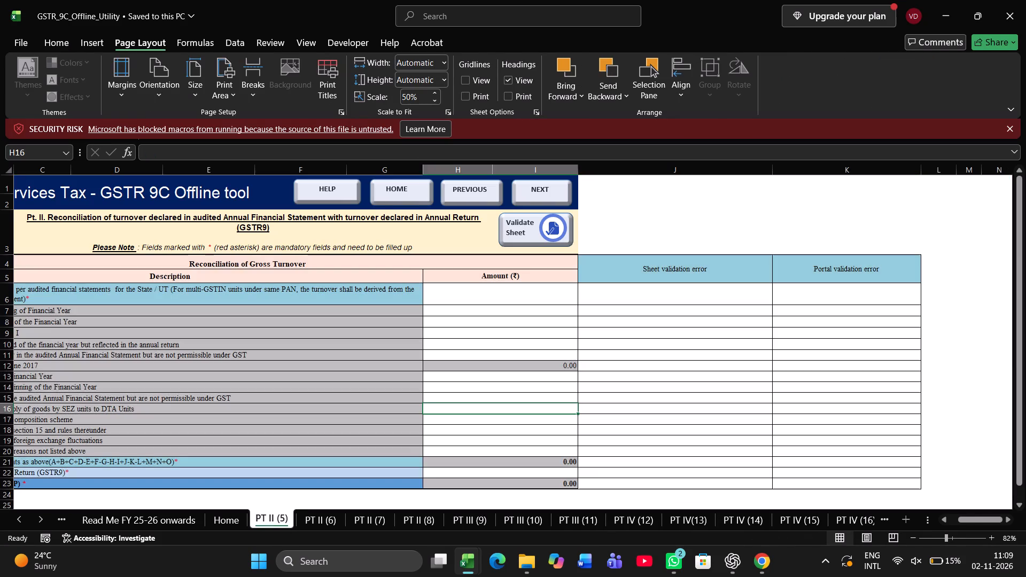
scroll(554, 412, "down", 1)
key("alt+Tab")
key("alt+Tab")
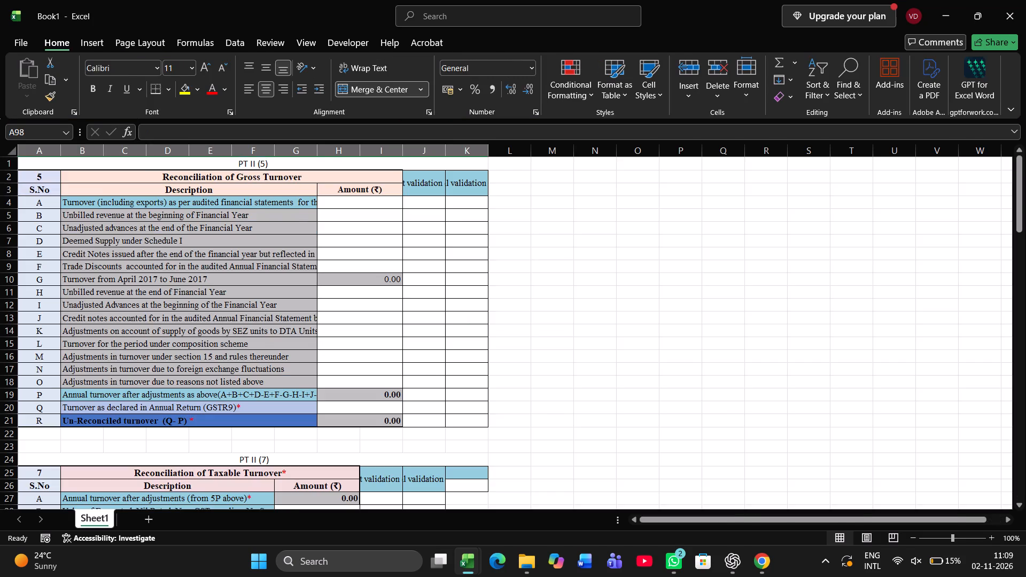
scroll(554, 412, "down", 1)
key("alt+Tab")
scroll(283, 433, "down", 3)
key("alt+Tab")
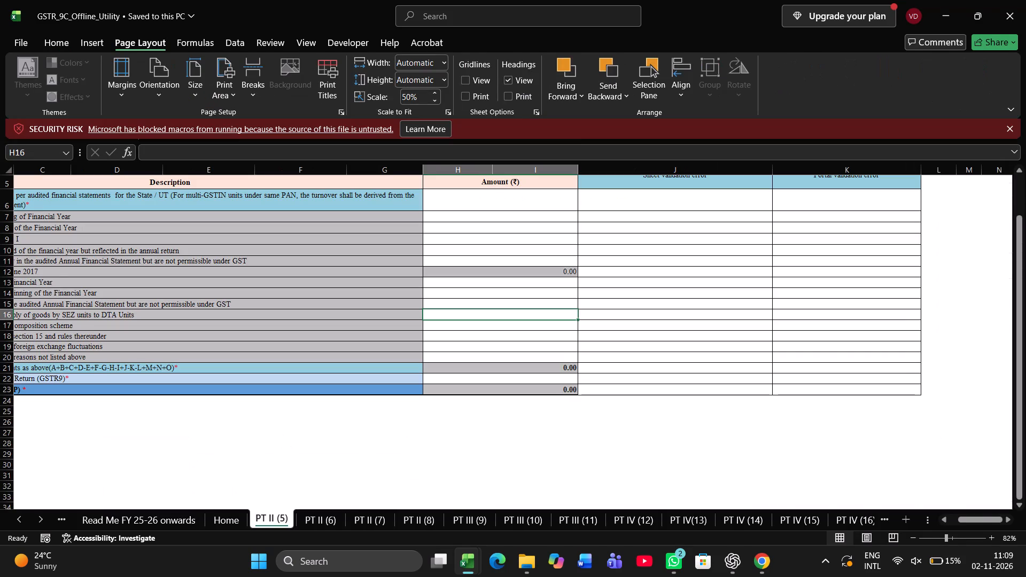
Compare the utility's PT II (7), PT III (9), (10), (11) and PT IV (12), (14) sheets with the tables in Book1.
left_click(361, 523)
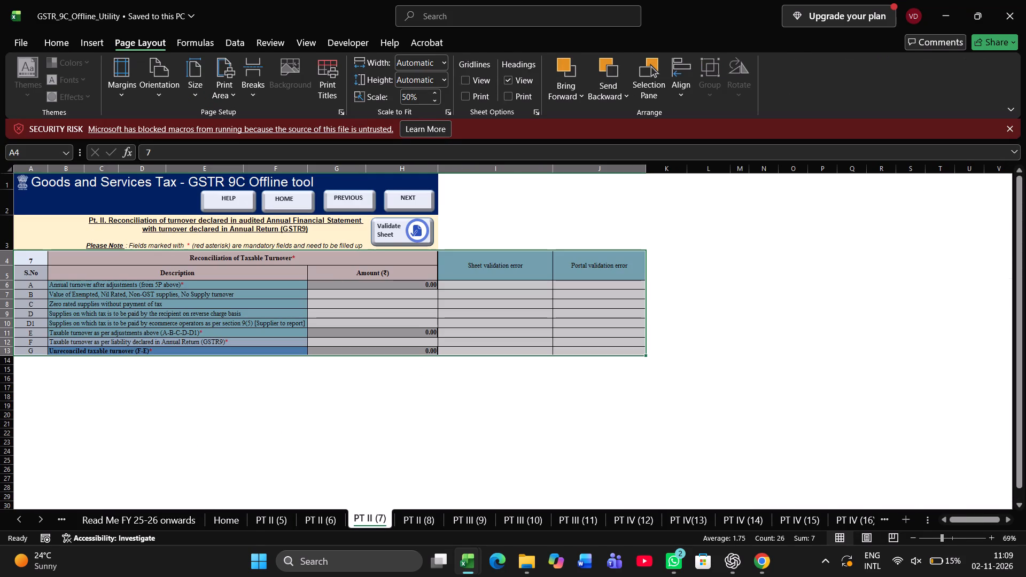
left_click(470, 515)
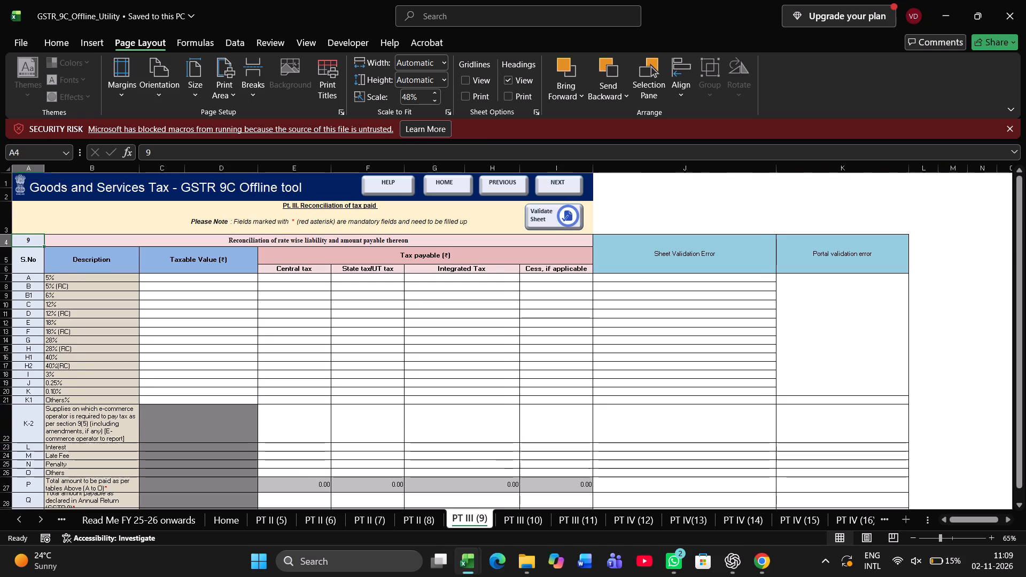
scroll(528, 467, "down", 2)
scroll(528, 467, "up", 1)
key("alt+Tab")
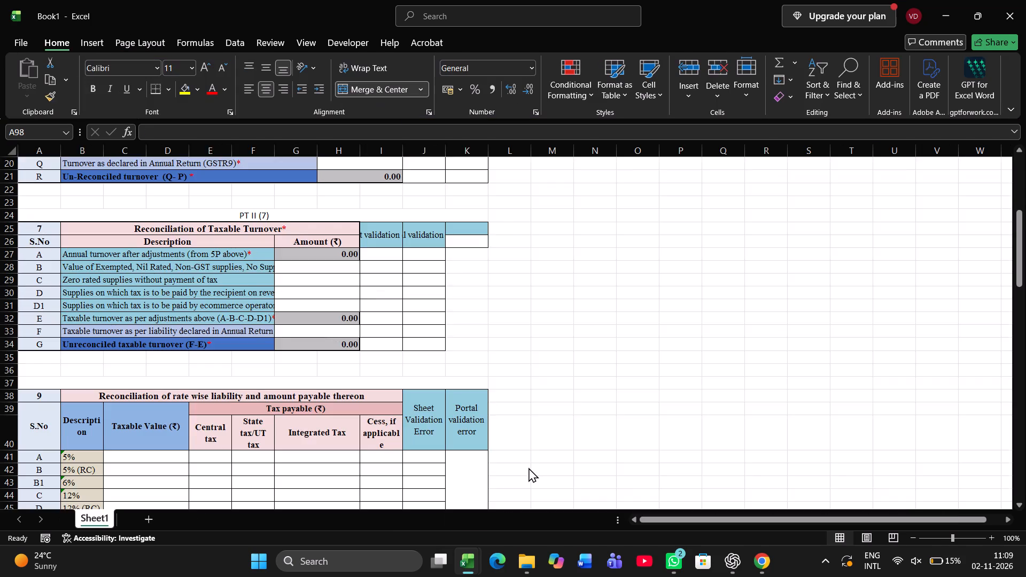
scroll(528, 467, "down", 4)
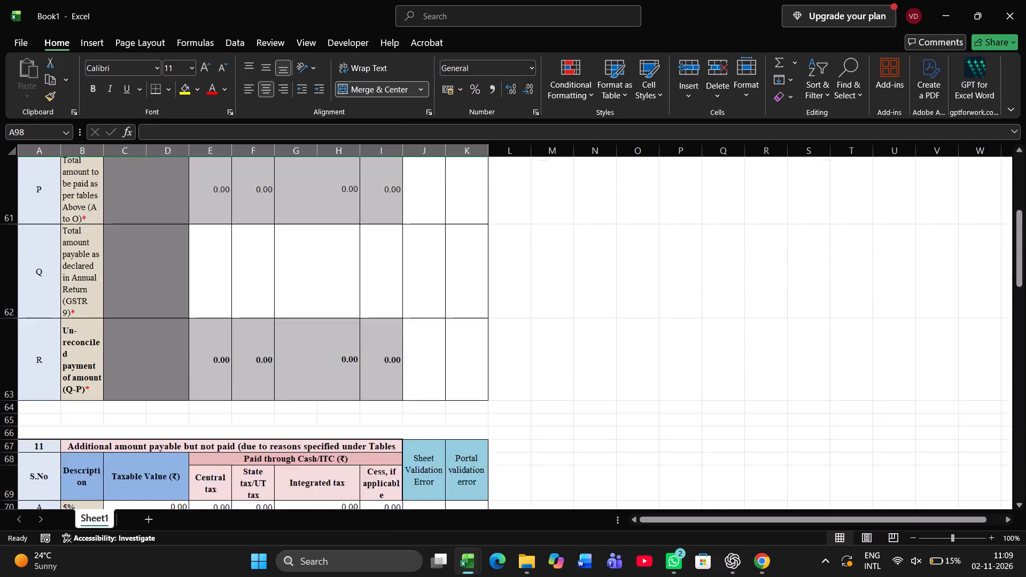
scroll(528, 467, "up", 1)
scroll(528, 467, "down", 2)
key("alt+Tab")
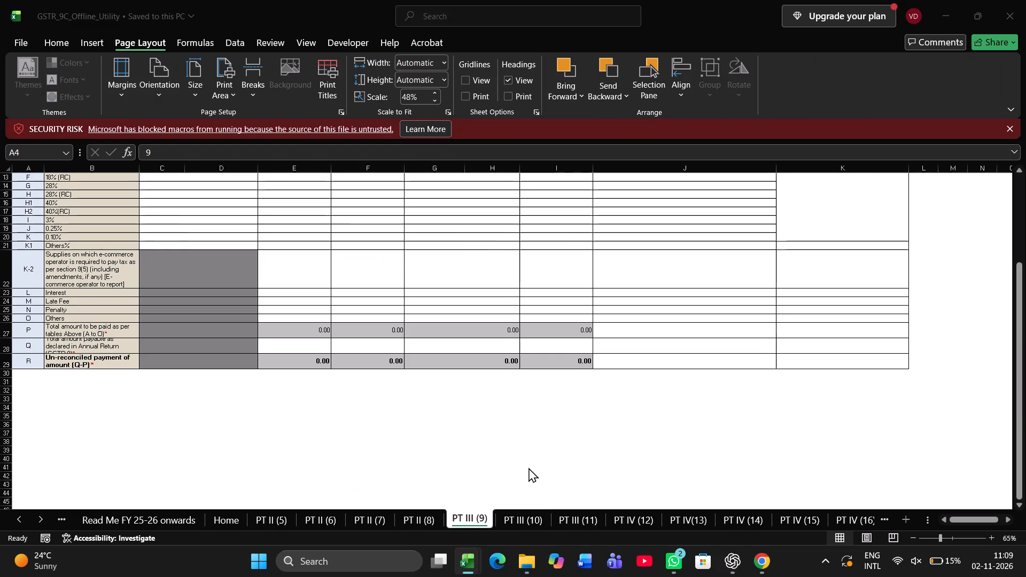
left_click(526, 516)
scroll(652, 477, "left", 5)
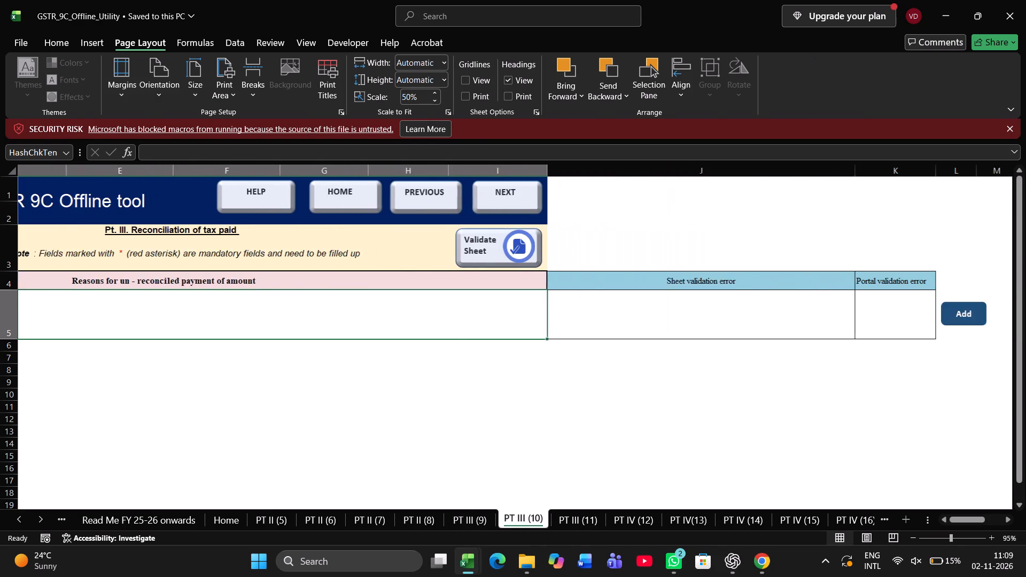
scroll(652, 477, "right", 1)
left_click(571, 518)
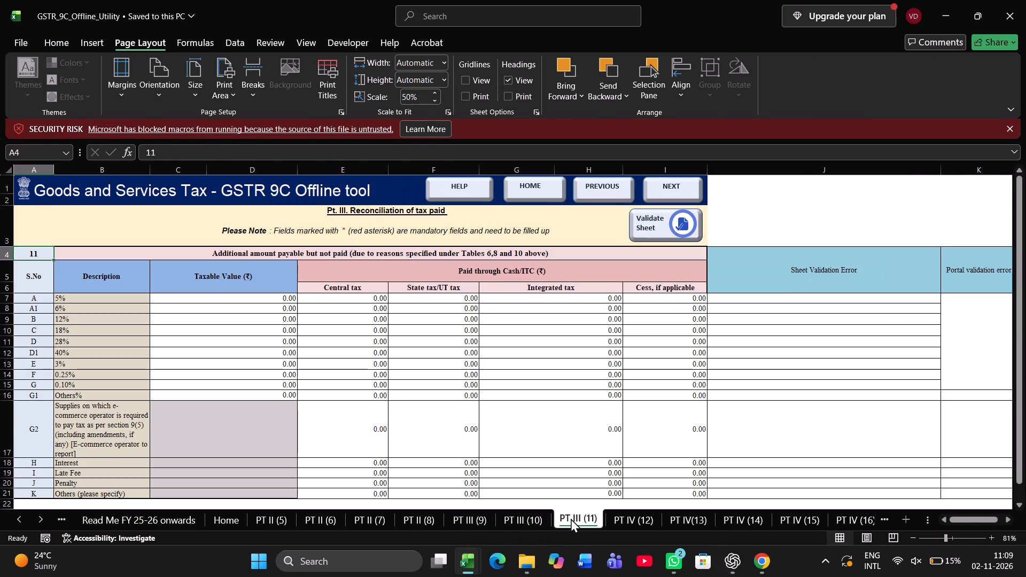
scroll(560, 433, "down", 1)
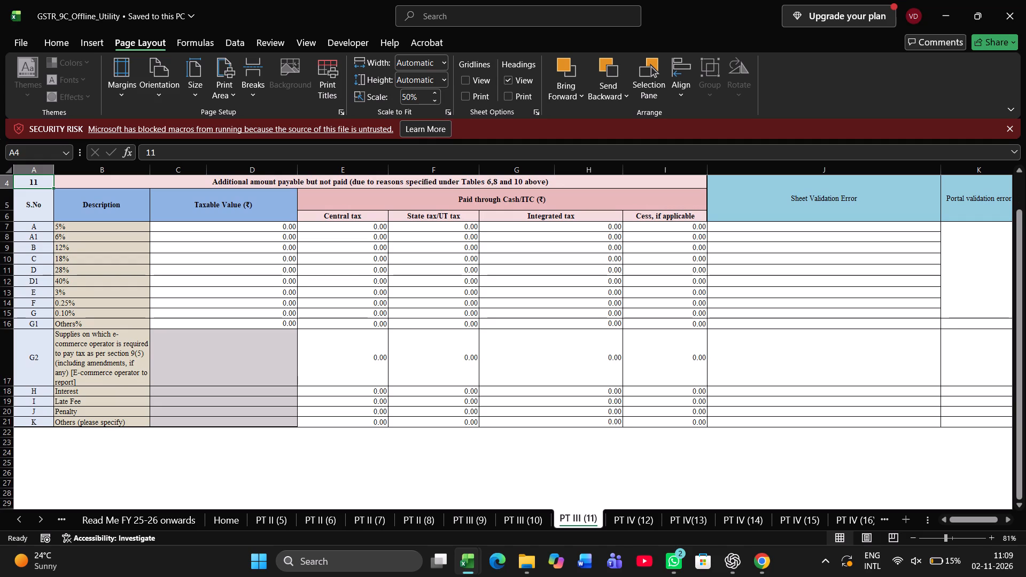
scroll(560, 433, "left", 2)
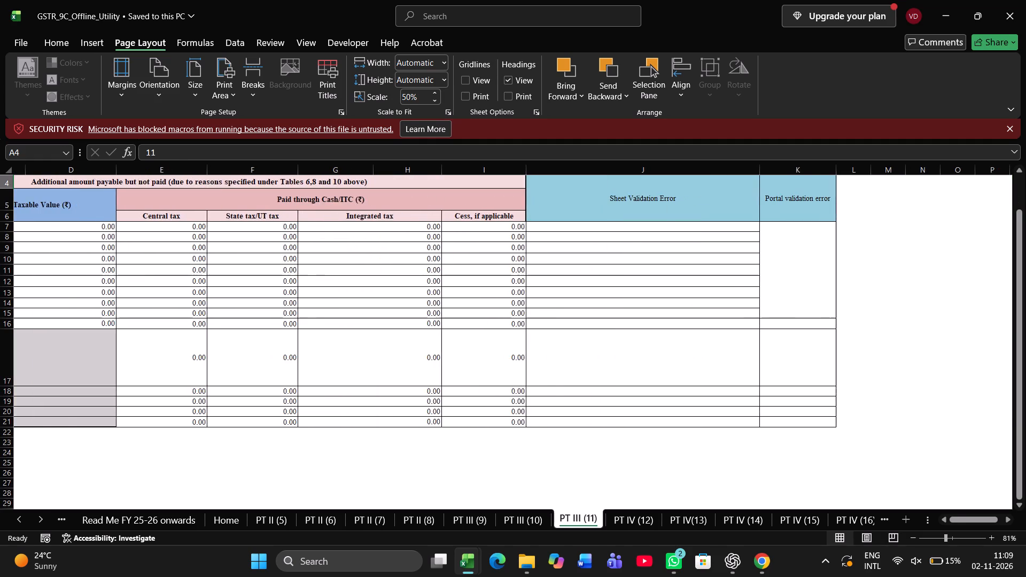
scroll(560, 433, "right", 2)
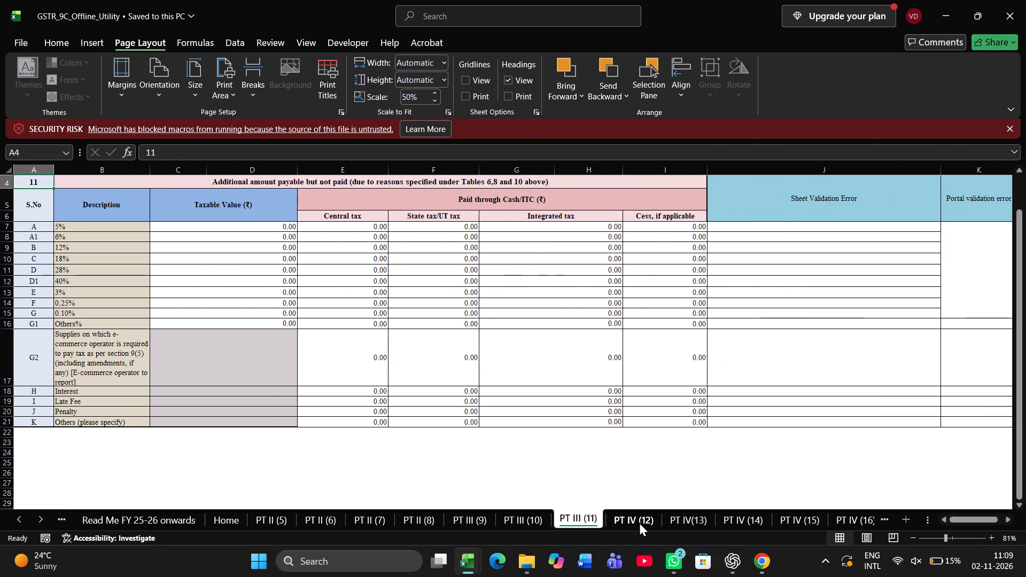
left_click(639, 522)
left_click(744, 520)
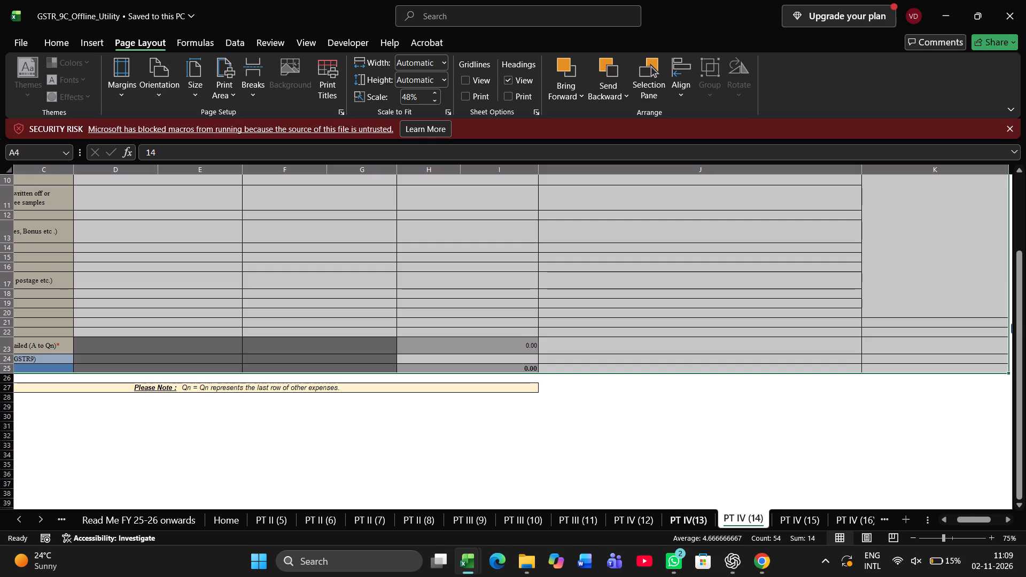
Enter the heading "PT III (9)" in Book1's merged row 37 above table 9, the rate-wise liability reconciliation.
key("alt+Tab")
scroll(461, 442, "up", 4)
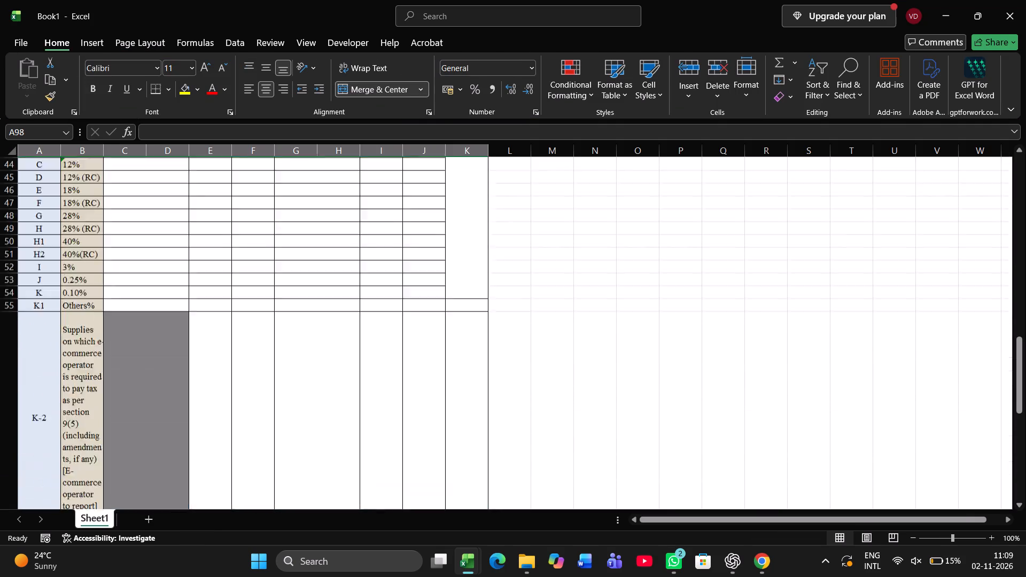
scroll(461, 442, "up", 1)
scroll(461, 442, "down", 1)
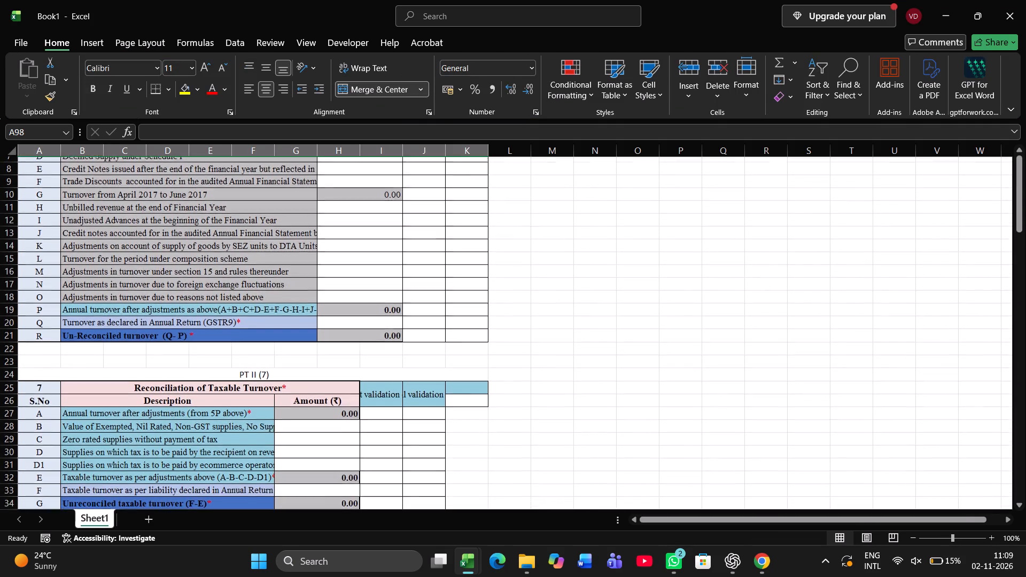
scroll(438, 325, "down", 3)
scroll(438, 325, "up", 1)
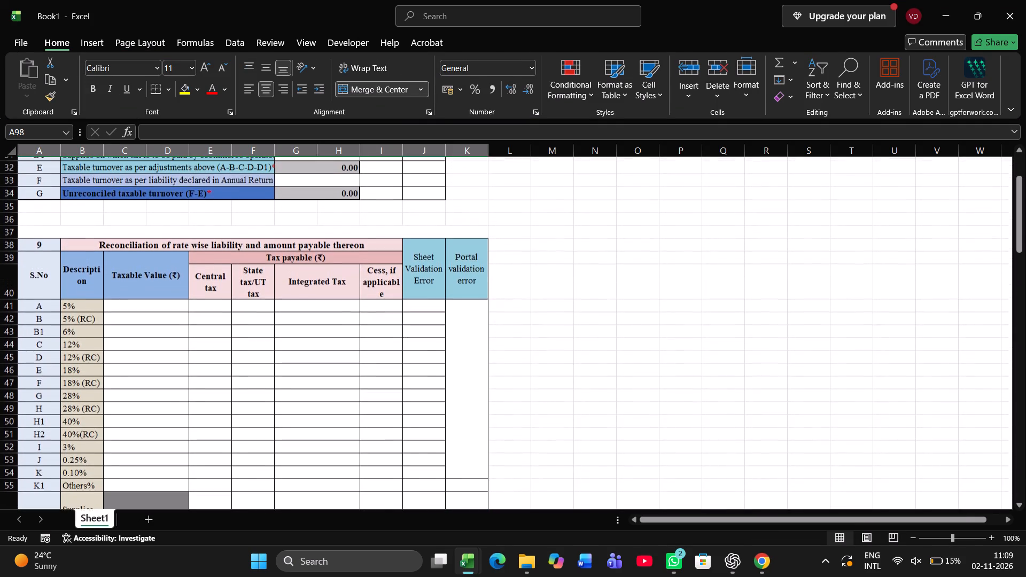
double_click(222, 234)
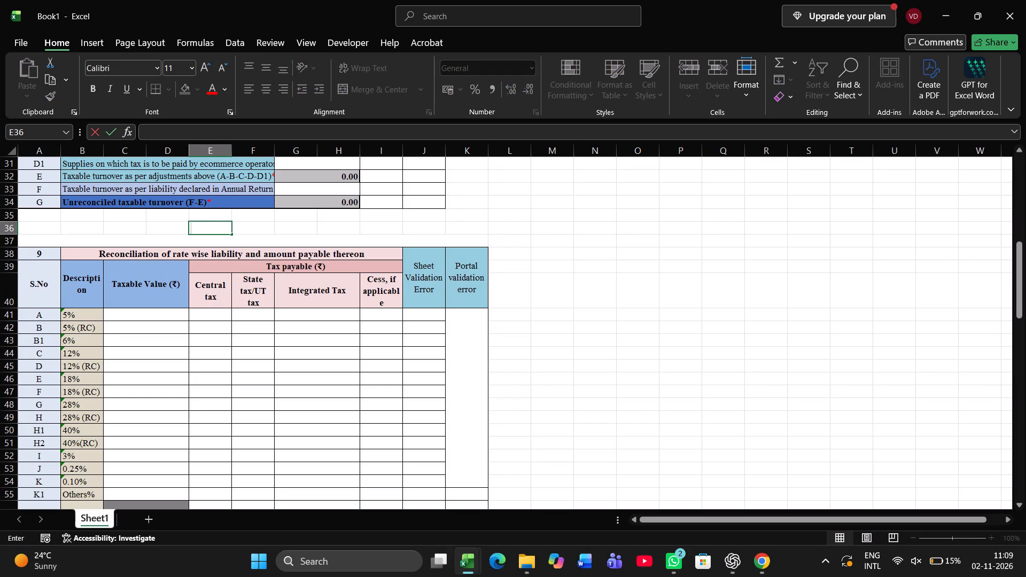
left_click(222, 239)
key("alt+Tab")
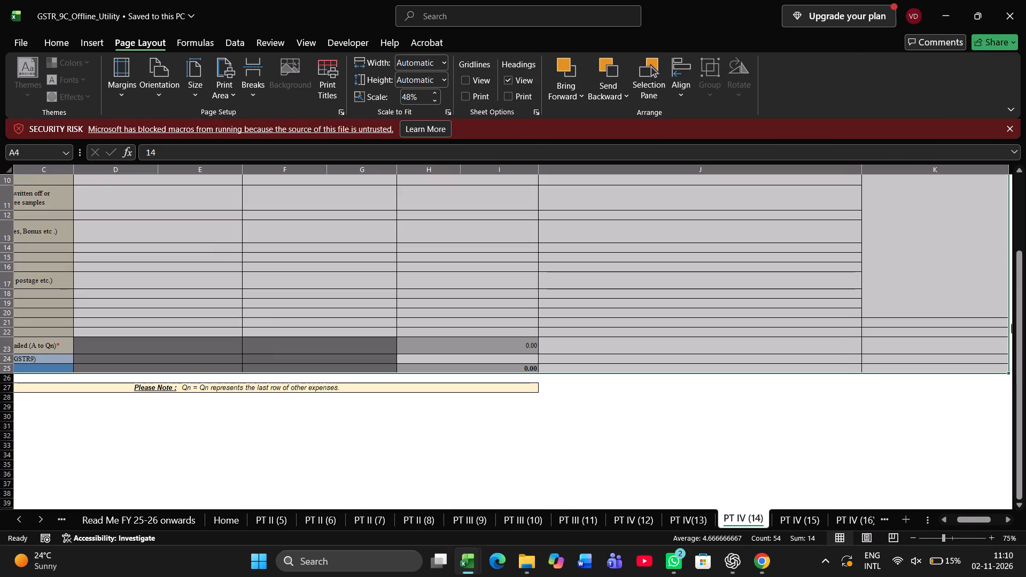
key("alt+Tab")
key("alt+Tab")
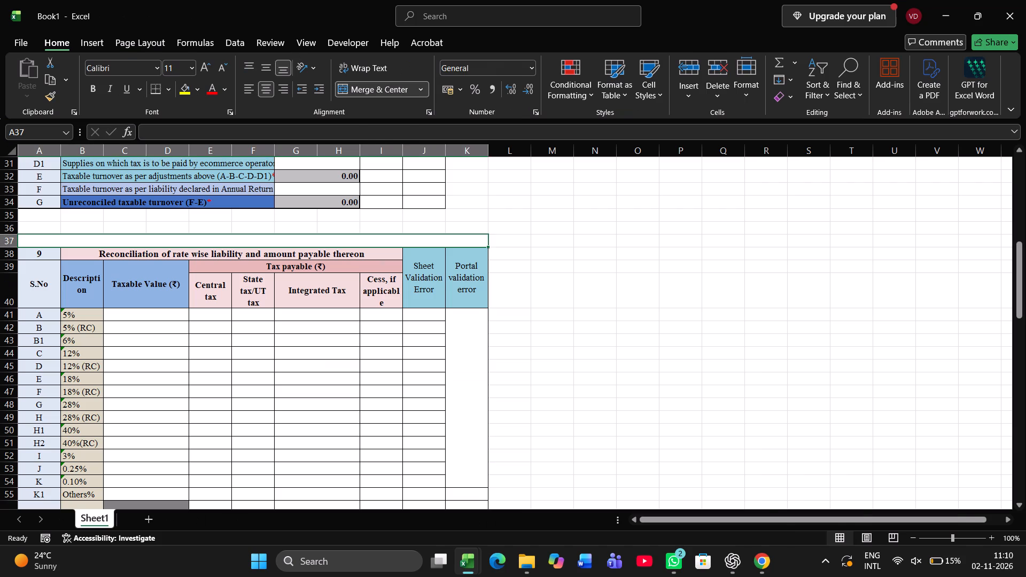
key("alt+Tab")
type("PT III")
key("space")
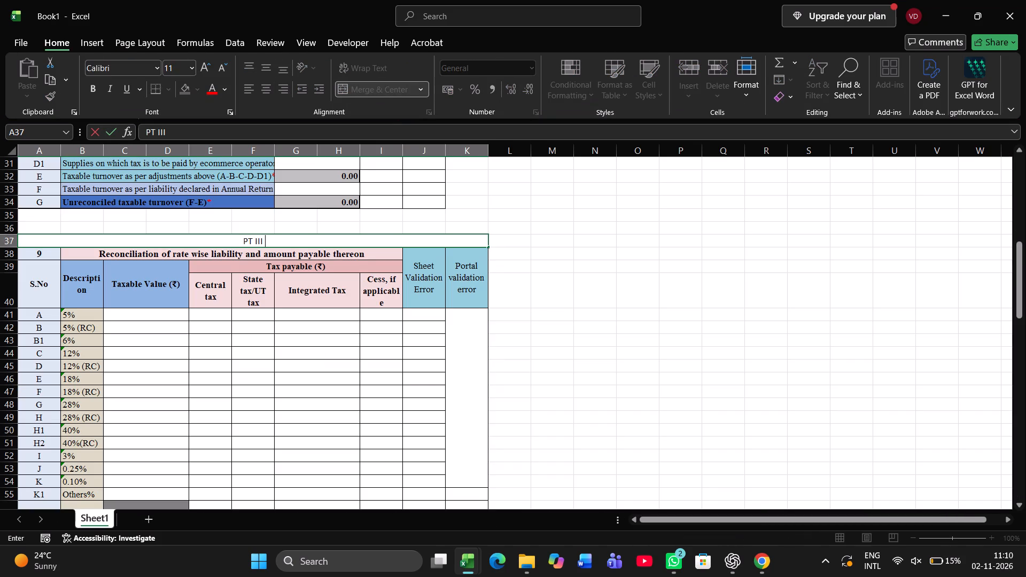
key("shift+parenleft")
key("9")
key("shift+parenright")
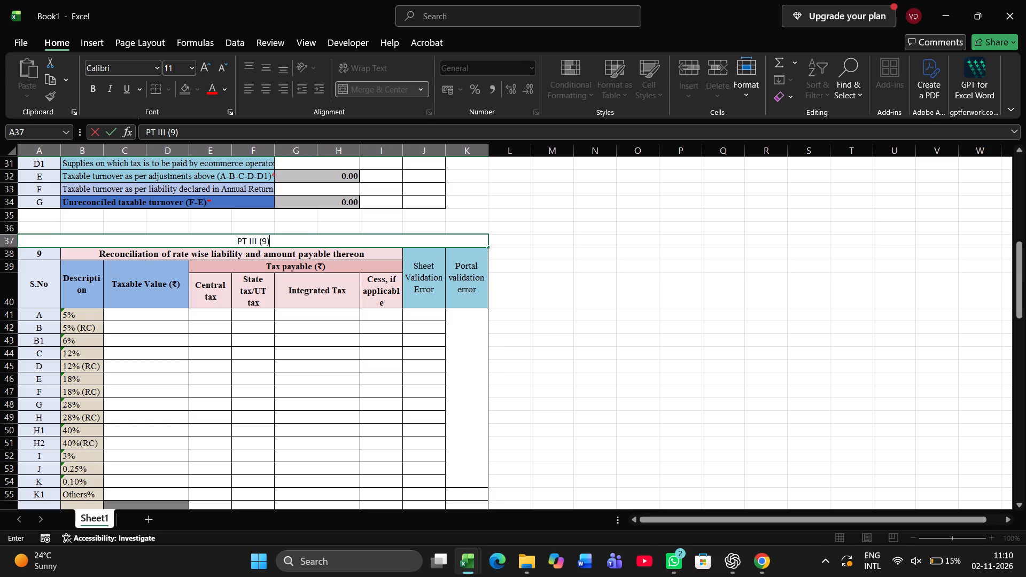
key("Down")
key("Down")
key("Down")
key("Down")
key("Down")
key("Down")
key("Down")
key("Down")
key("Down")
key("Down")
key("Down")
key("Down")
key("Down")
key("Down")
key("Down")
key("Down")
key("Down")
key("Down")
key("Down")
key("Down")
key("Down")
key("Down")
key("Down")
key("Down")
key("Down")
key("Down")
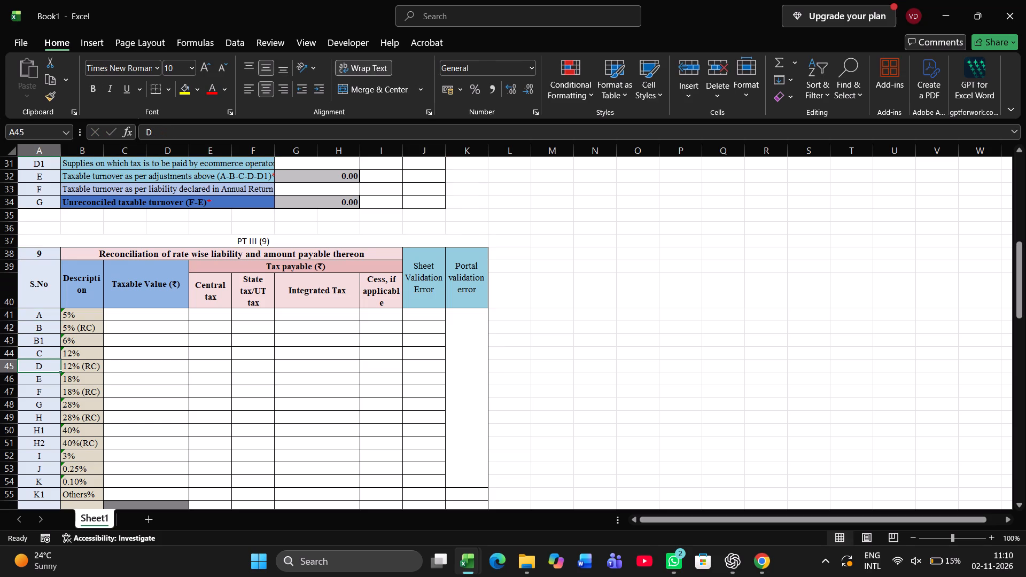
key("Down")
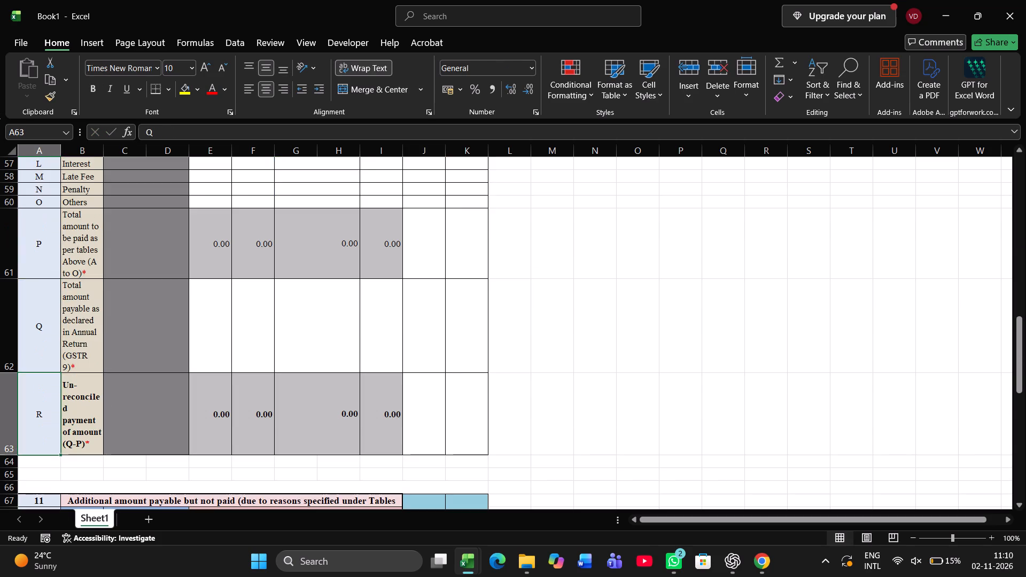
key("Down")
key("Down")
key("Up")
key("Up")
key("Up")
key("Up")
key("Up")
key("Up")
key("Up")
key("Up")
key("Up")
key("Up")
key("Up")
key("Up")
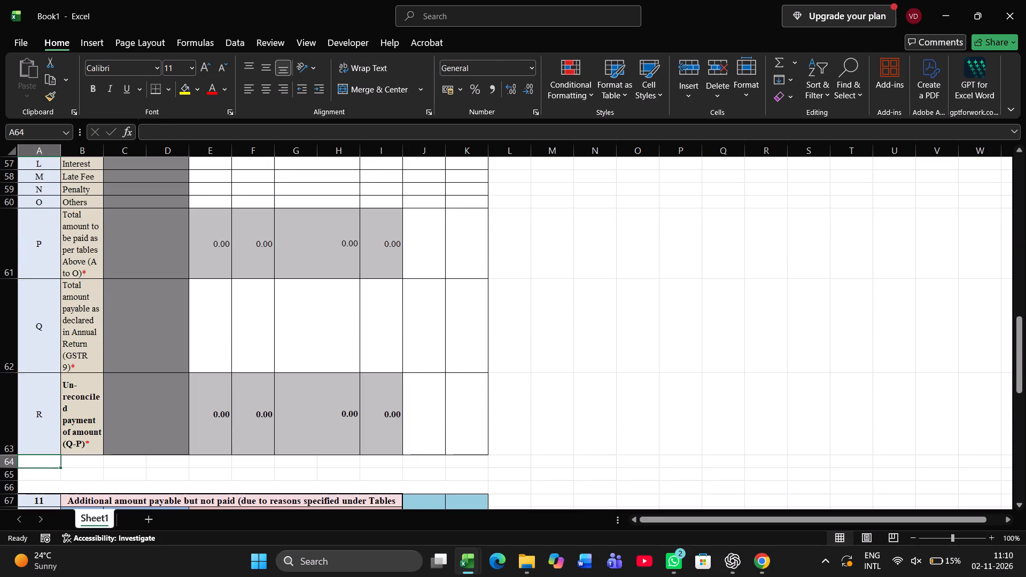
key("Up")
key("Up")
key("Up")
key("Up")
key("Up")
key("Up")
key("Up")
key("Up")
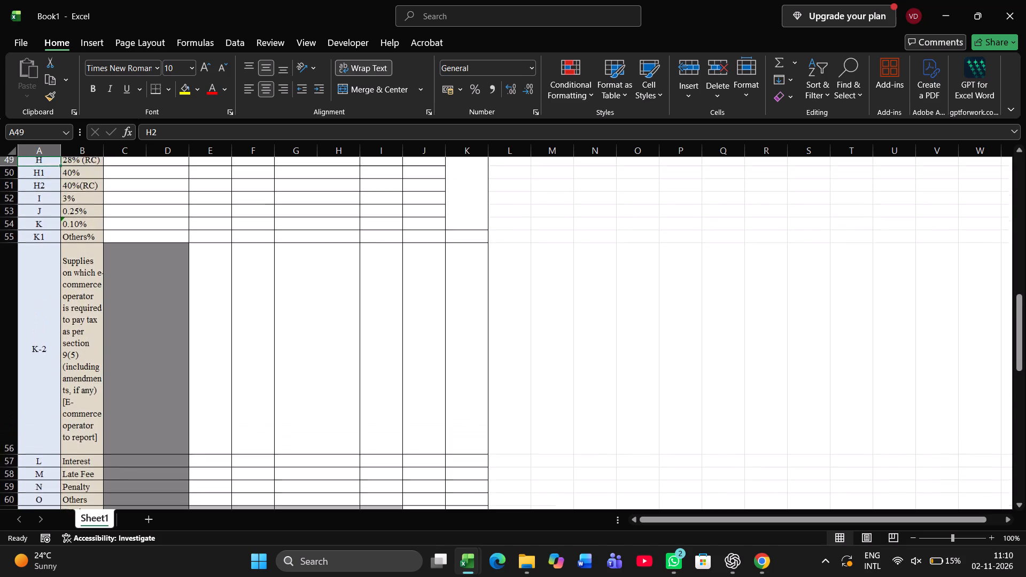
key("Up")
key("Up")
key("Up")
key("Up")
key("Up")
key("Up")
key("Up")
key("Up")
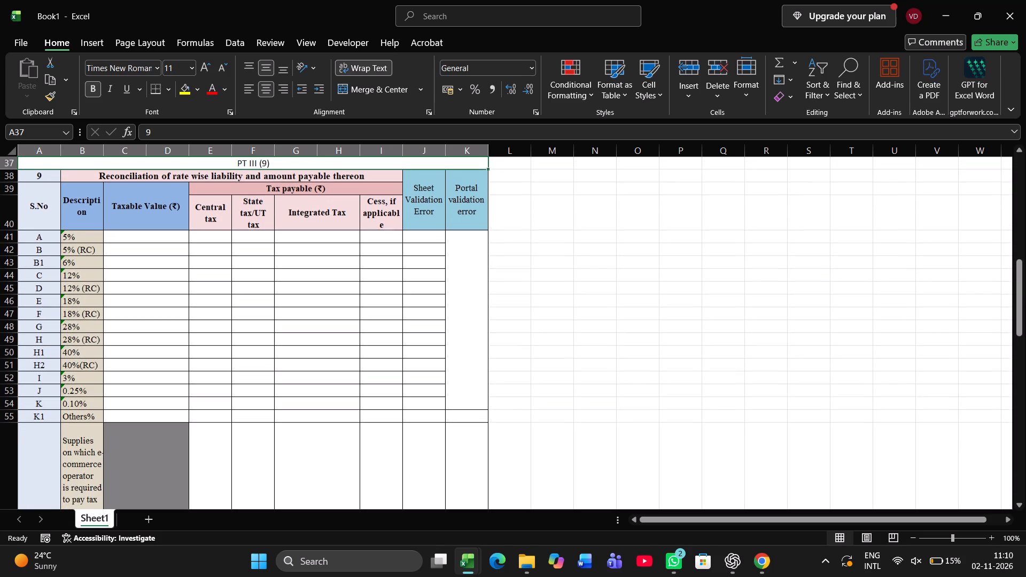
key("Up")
Enter the heading "PT III(11)" in Book1's merged row 66 above table 11, Additional amount payable but not paid.
key("Down")
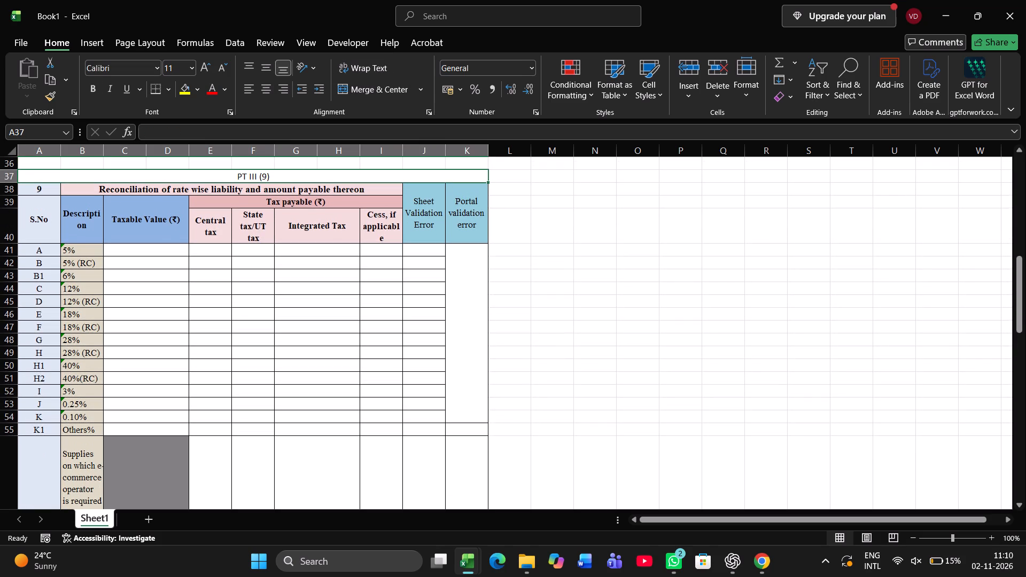
key("Down")
key("Down")
key("Down")
key("Down")
key("Down")
key("Down")
key("Down")
key("Down")
key("Down")
key("Down")
key("Down")
key("Down")
key("Down")
key("Down")
key("Down")
key("Down")
key("Down")
key("Down")
key("Down")
key("Down")
key("Down")
key("Down")
key("Down")
key("Down")
key("Down")
key("Down")
key("Down")
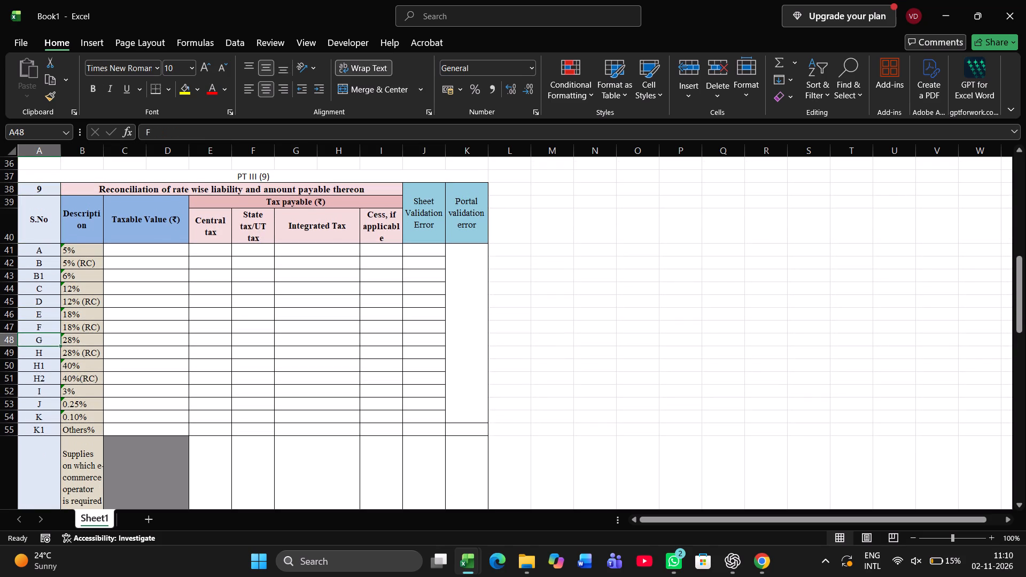
key("Down")
key("Down")
key("Down")
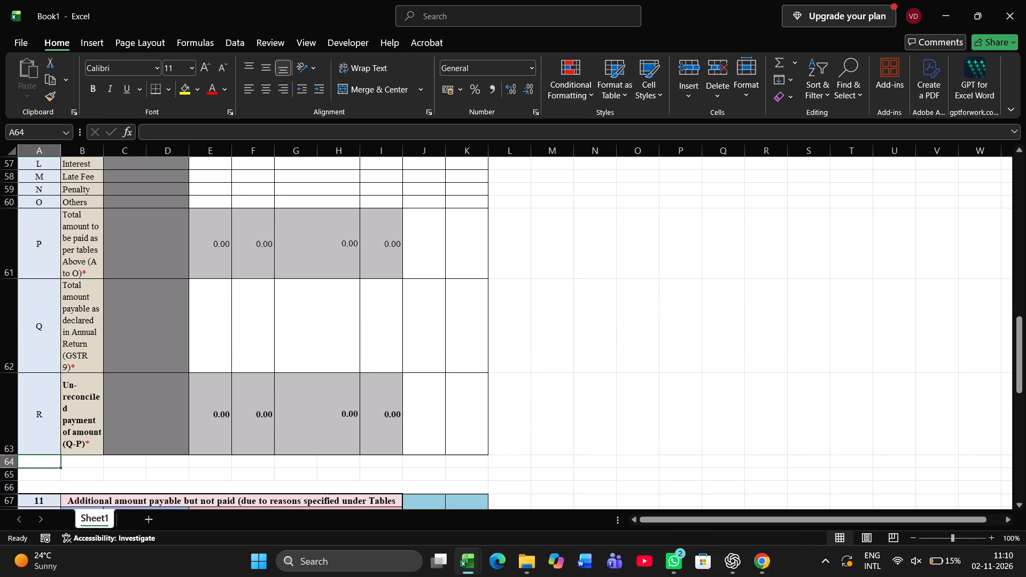
scroll(312, 346, "down", 3)
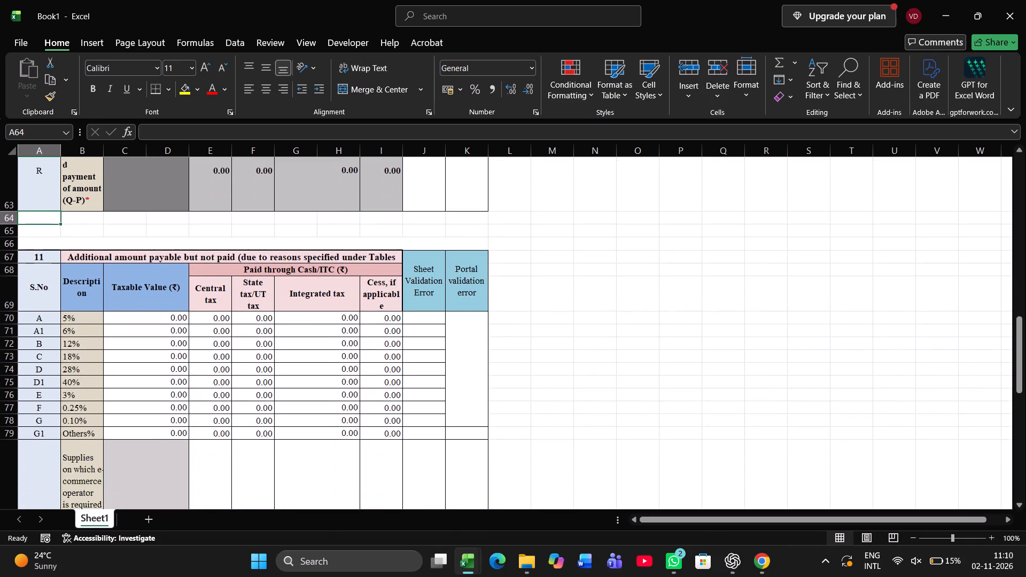
scroll(312, 346, "up", 1)
left_click(238, 271)
key("alt+Tab")
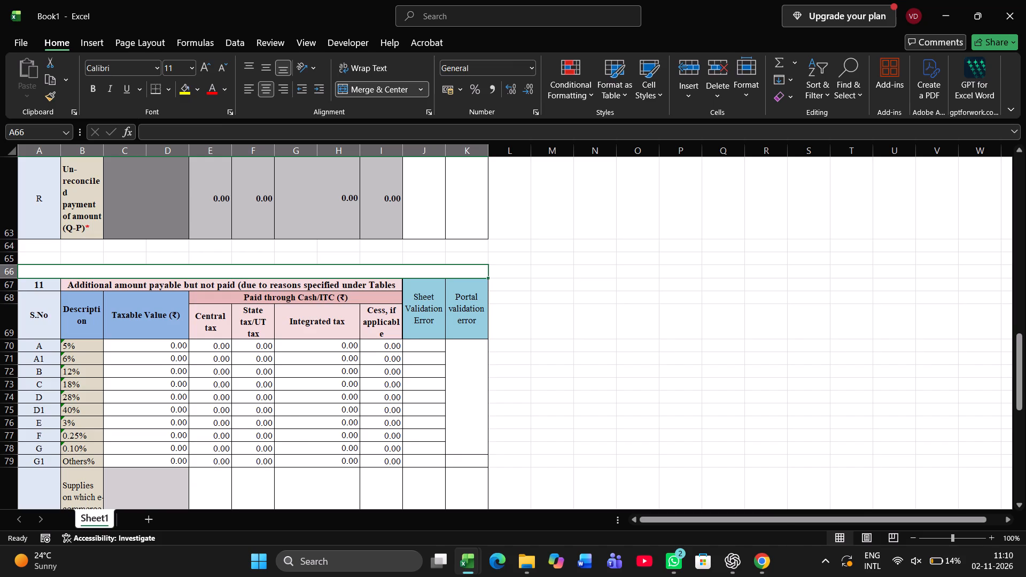
key("alt+Tab")
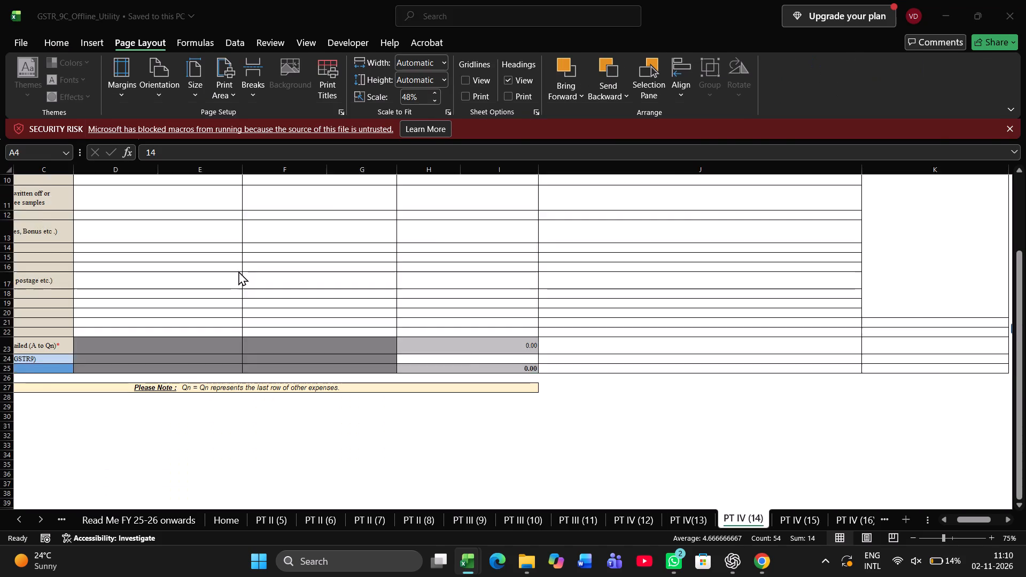
type("PT")
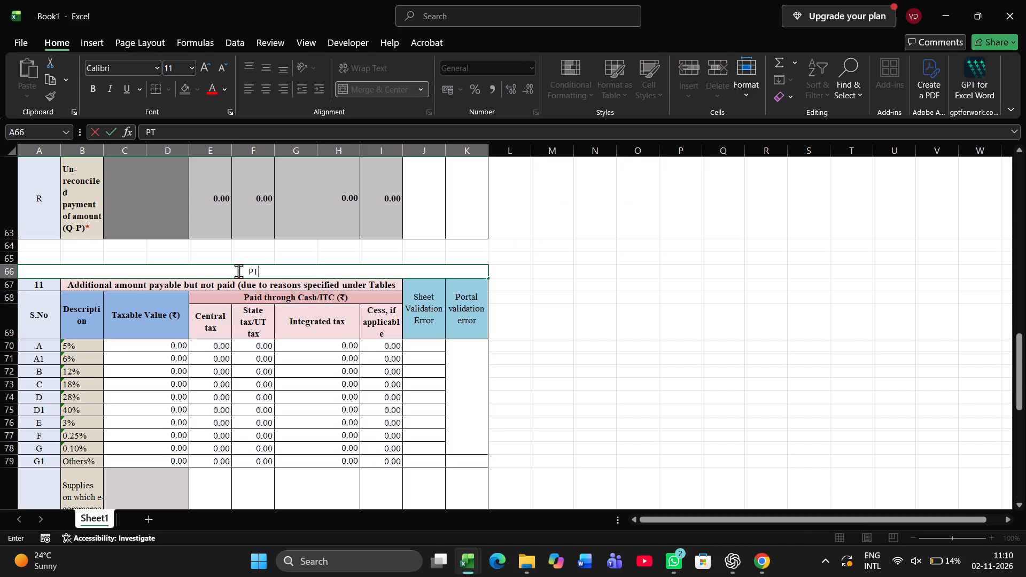
key("space")
type("III")
type("(11")
key("shift+parenright")
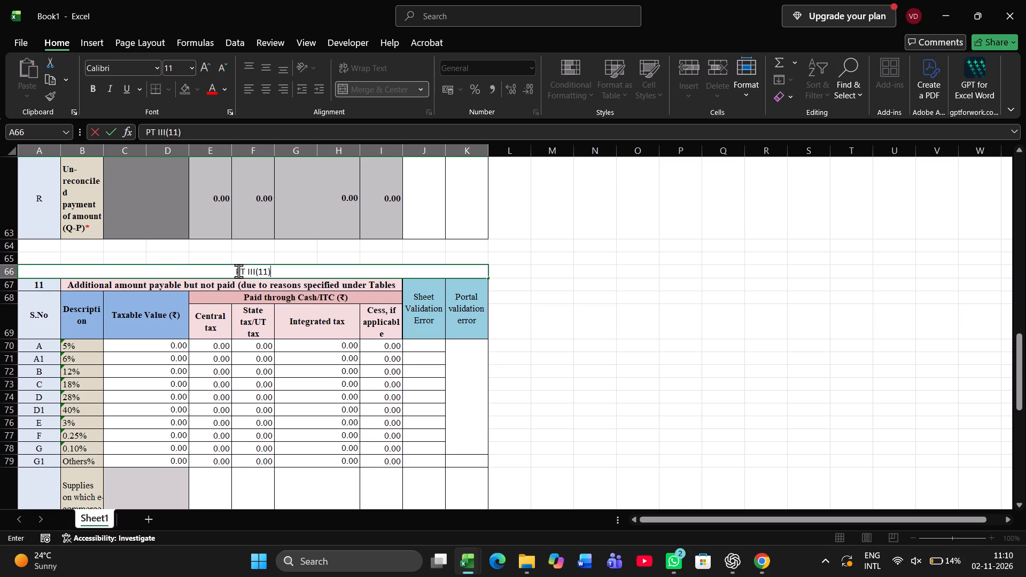
Enter the heading "PT IV (12)" in Book1's merged row 87 above table 12, Reconciliation of Net Input Tax Credit (ITC).
scroll(238, 271, "down", 4)
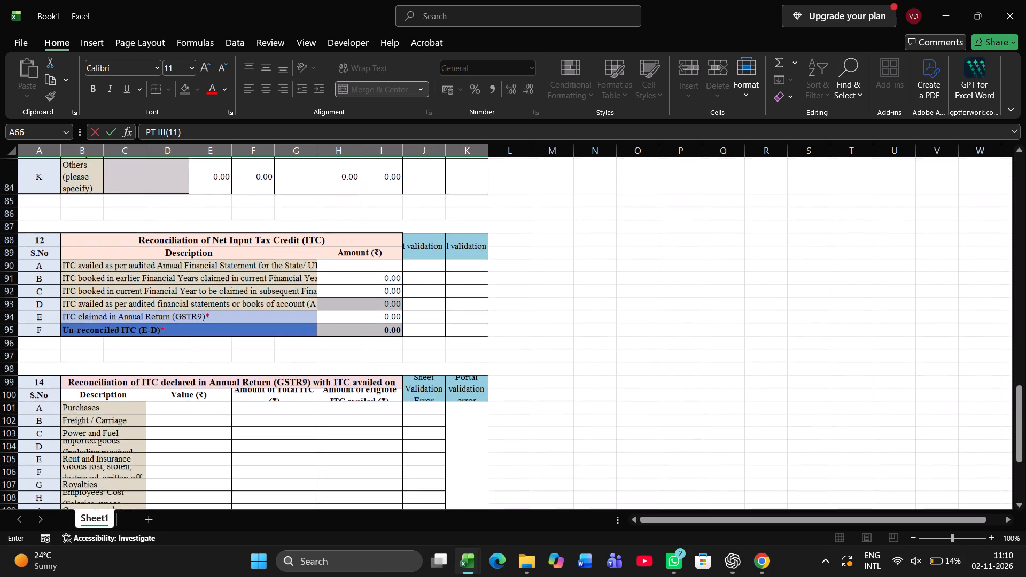
left_click(185, 227)
key("alt+Tab")
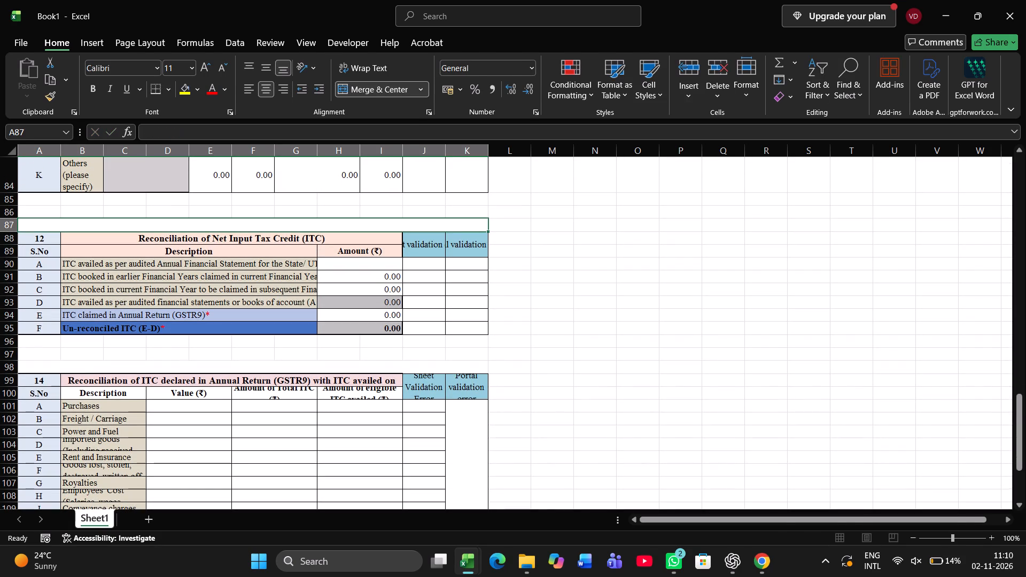
key("alt+Tab")
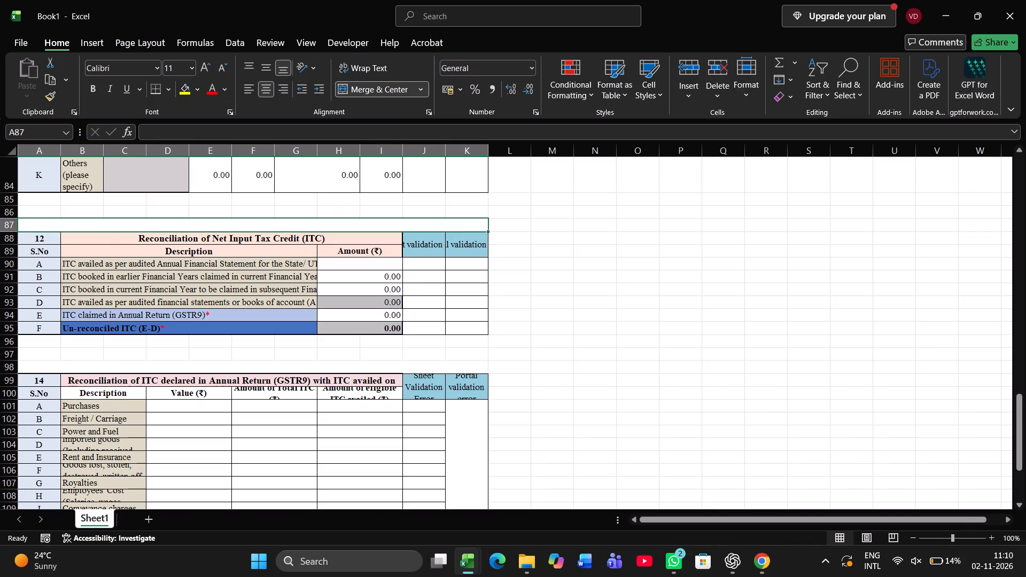
type("PT")
key("space")
type("IV")
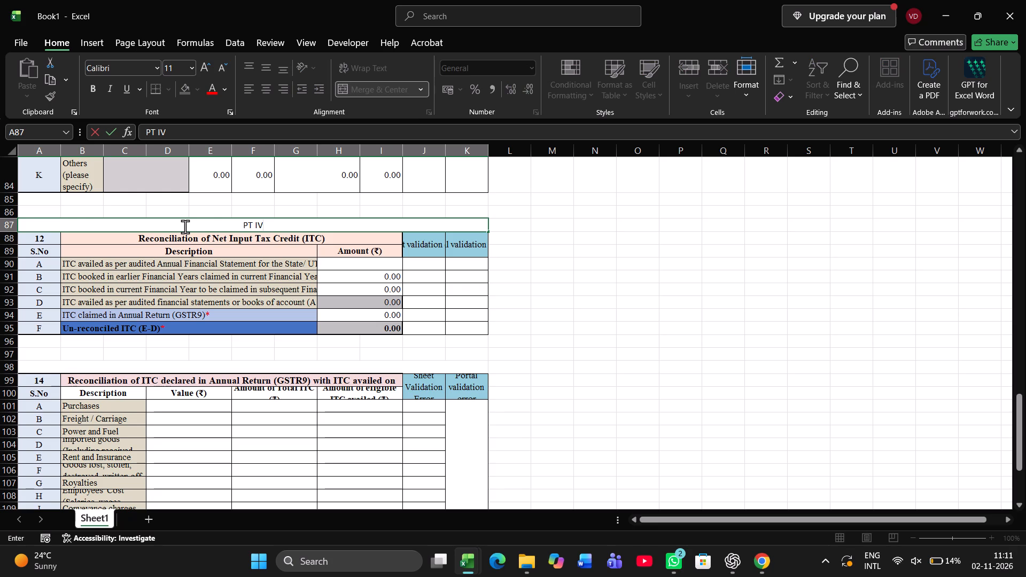
key("alt+Tab")
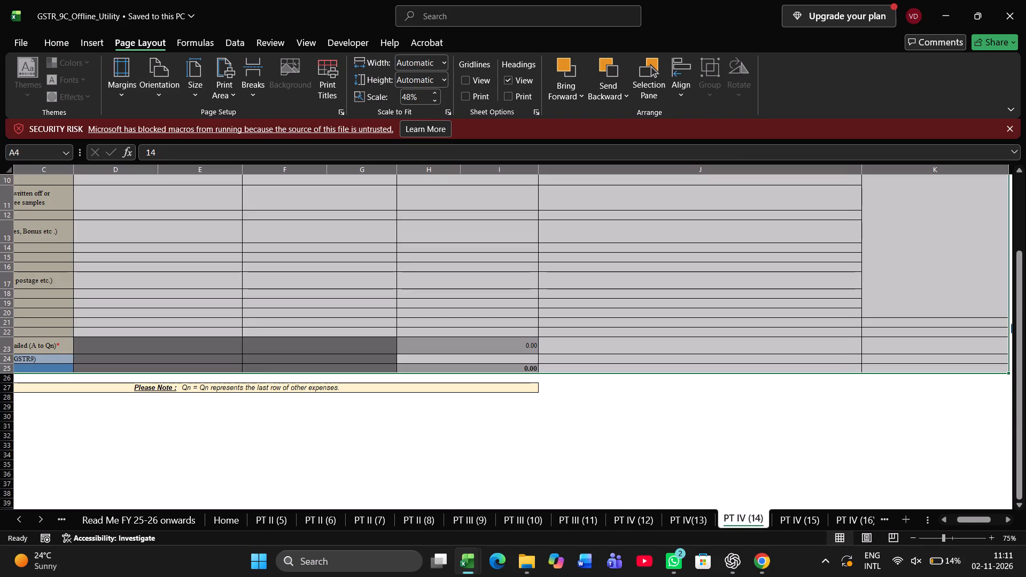
key("alt+Tab")
key("alt+Tab")
key("alt+Tab")
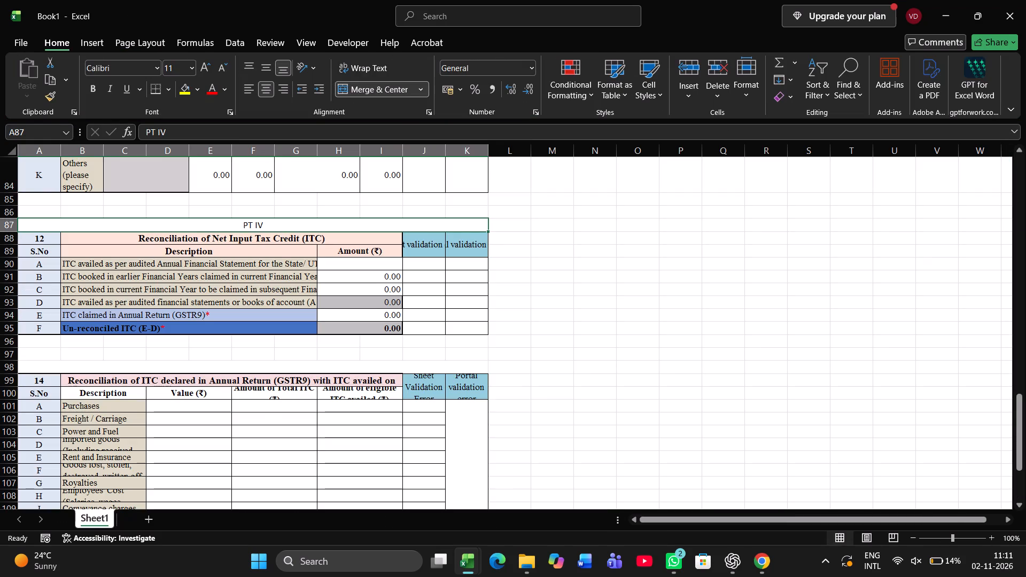
double_click(276, 224)
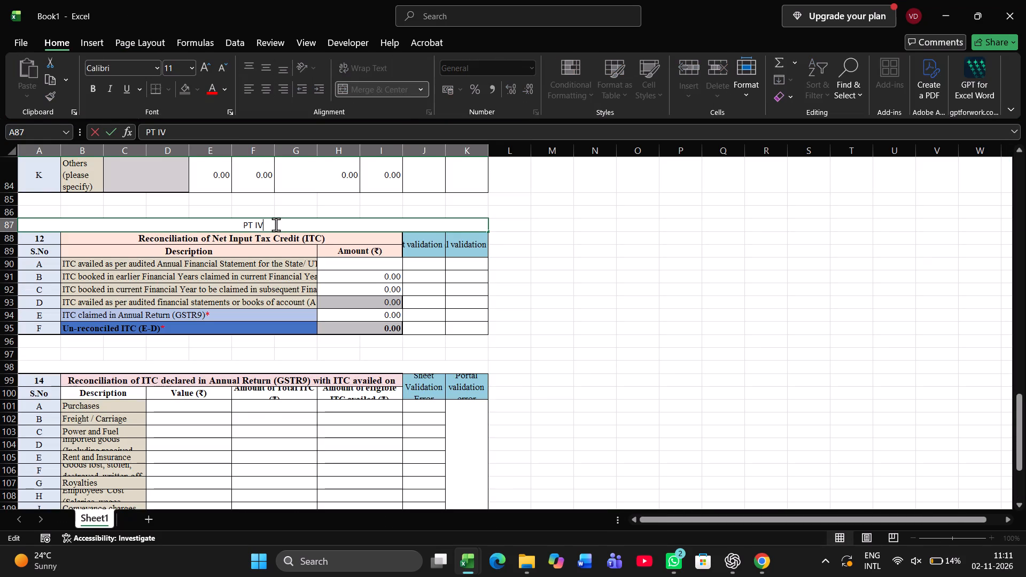
key("space")
type("(12")
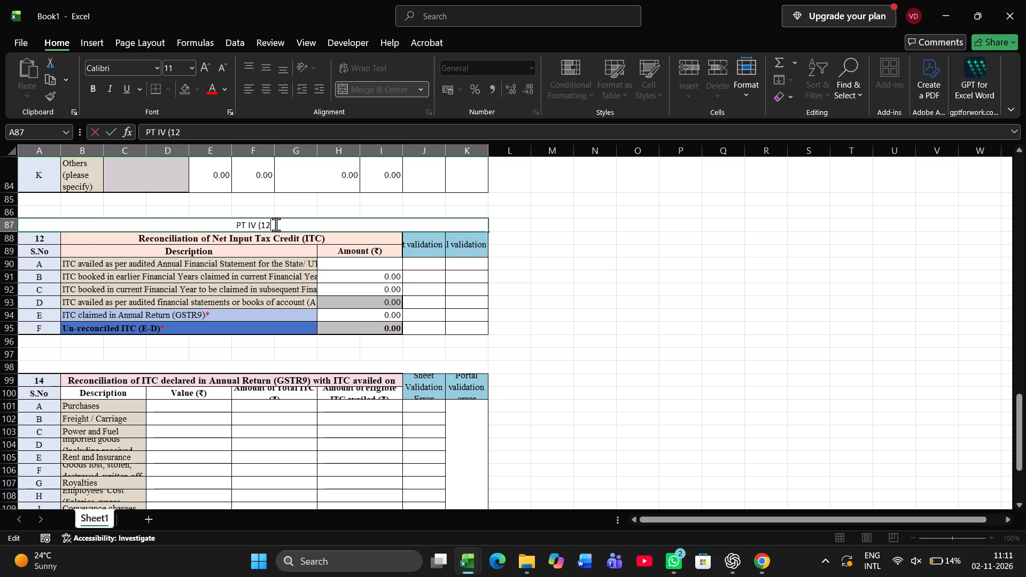
key("shift+parenright")
key("Down")
key("Down")
key("Down")
Enter the heading "PT IV (14)" in Book1's merged row 98 above table 14, the reconciliation of ITC declared in the Annual Return.
left_click(252, 366)
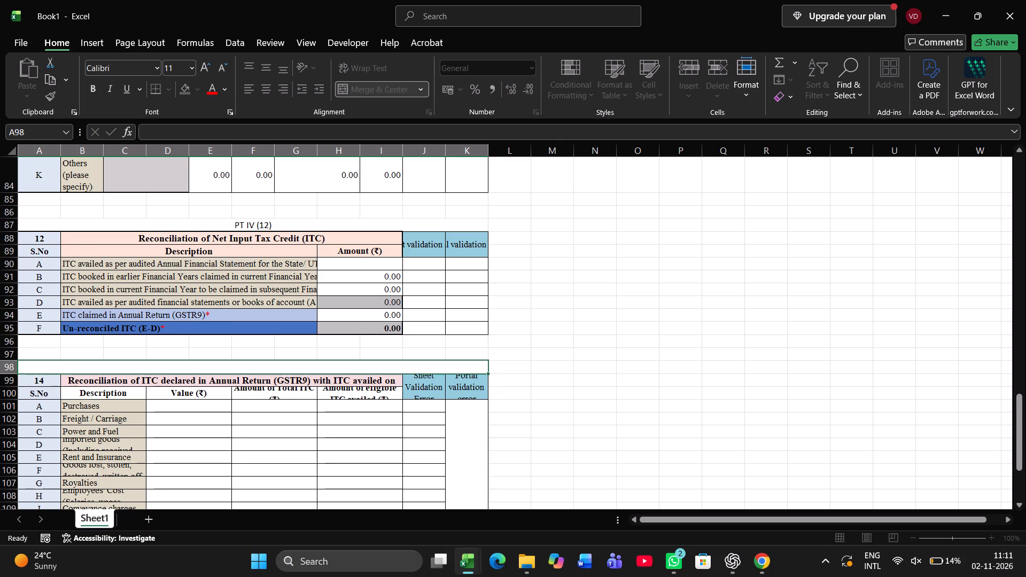
type("PT")
key("space")
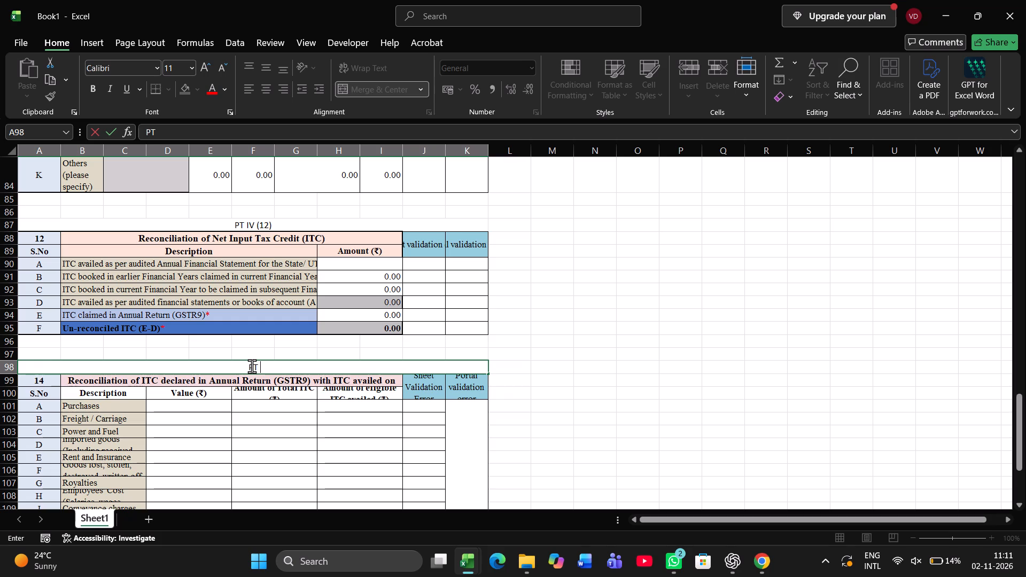
key("alt+Tab")
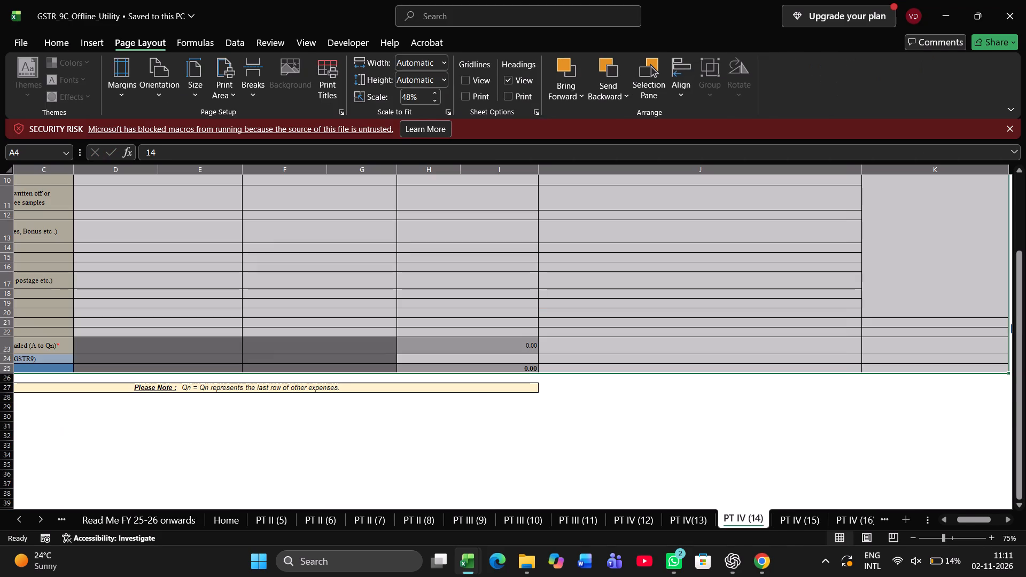
key("alt+Tab")
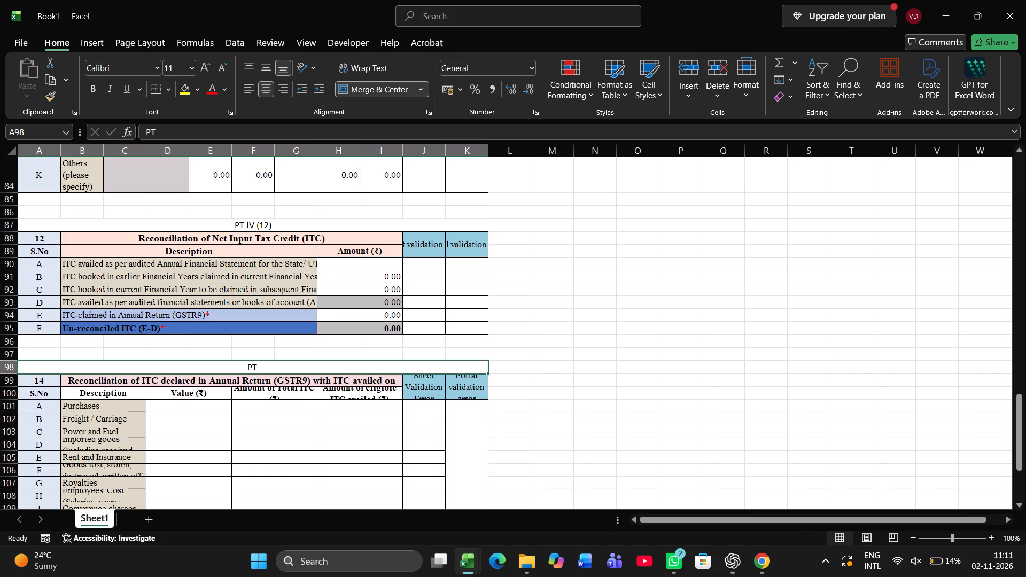
double_click(252, 366)
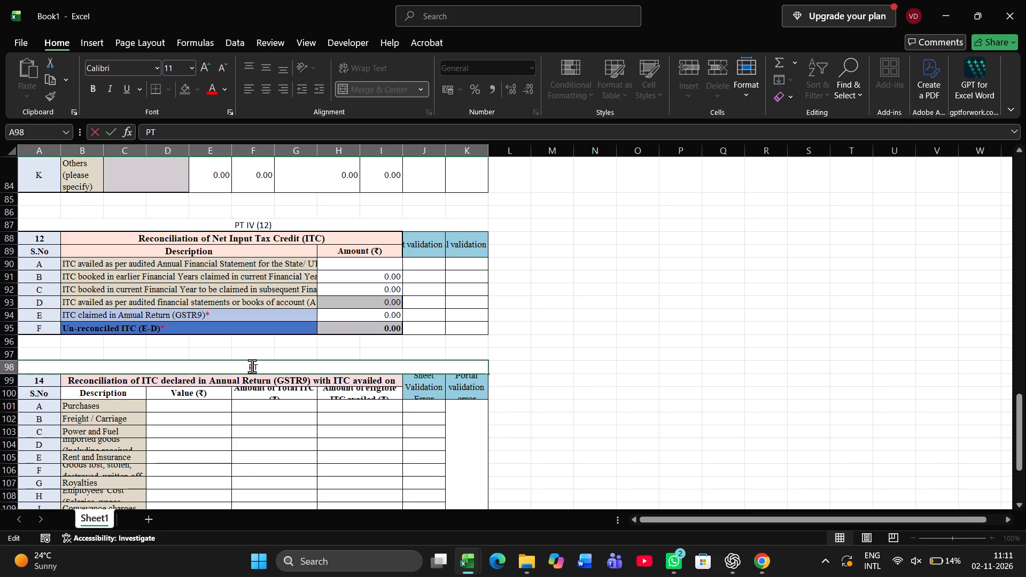
key("Right")
key("space")
type("IV")
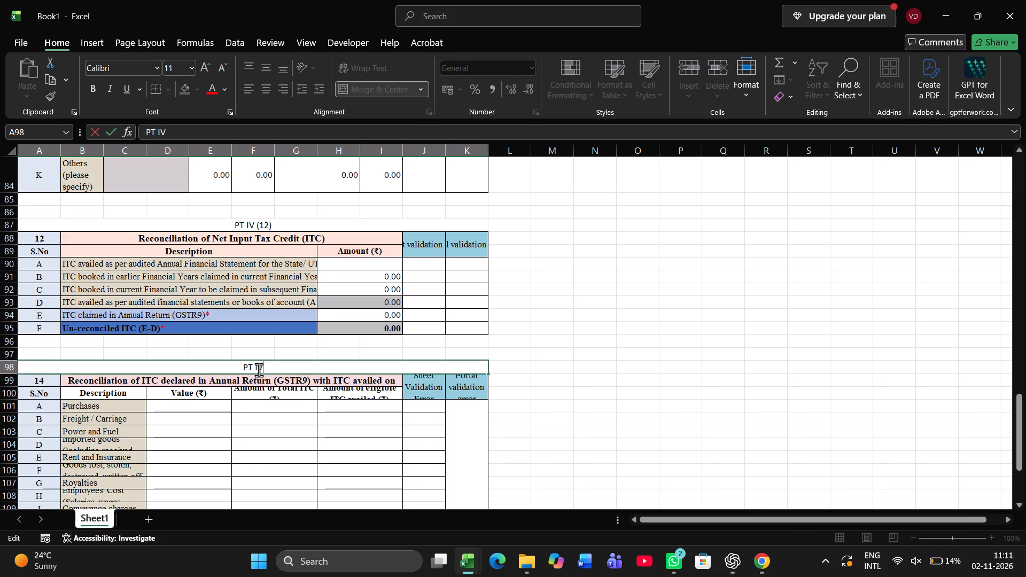
key("space")
type("(14")
key("shift+parenright")
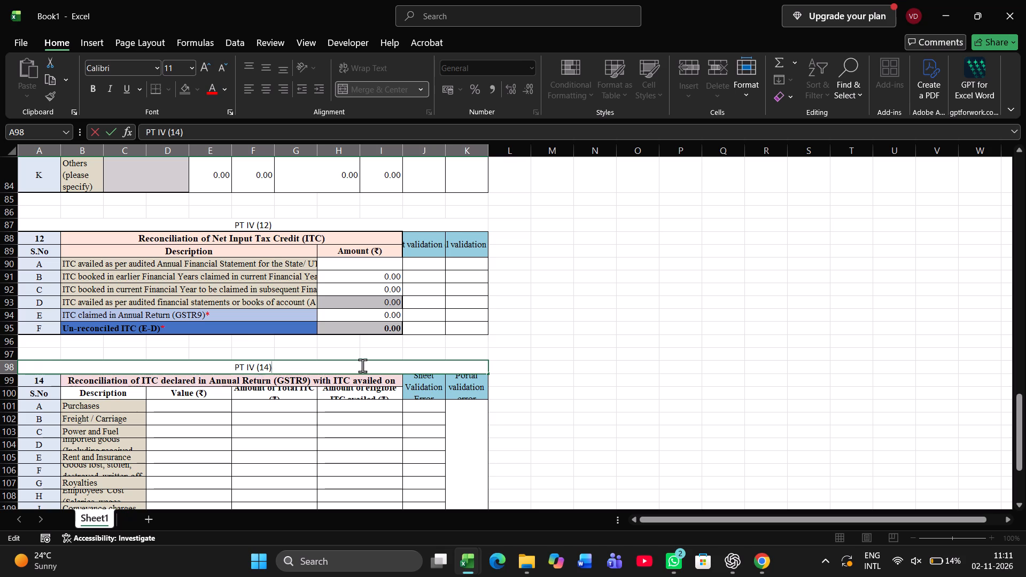
left_click(586, 405)
Save the workbook under the name "9C TABLES" as an .xlsx file in the Downloads folder.
scroll(586, 405, "down", 2)
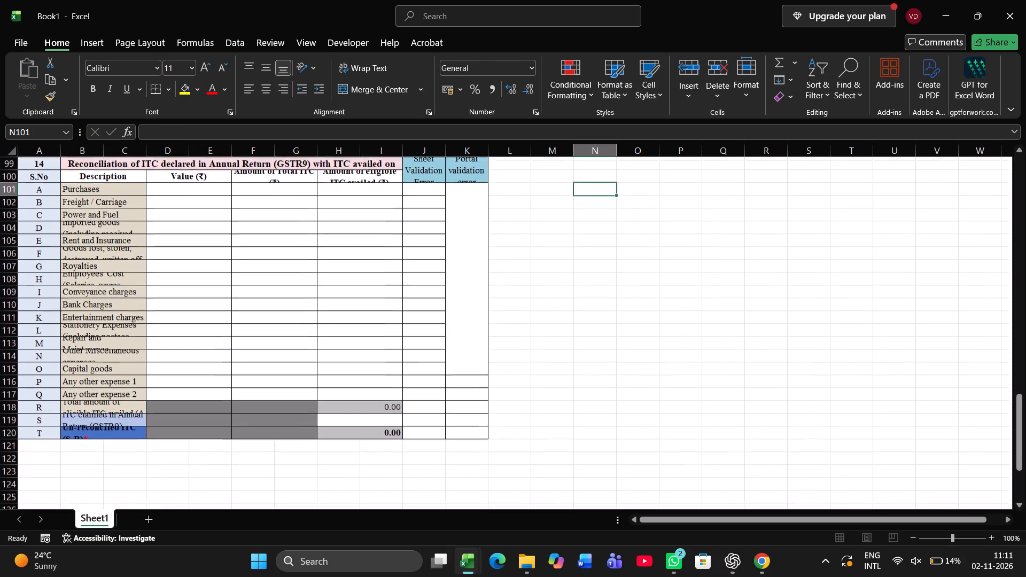
scroll(586, 405, "up", 1)
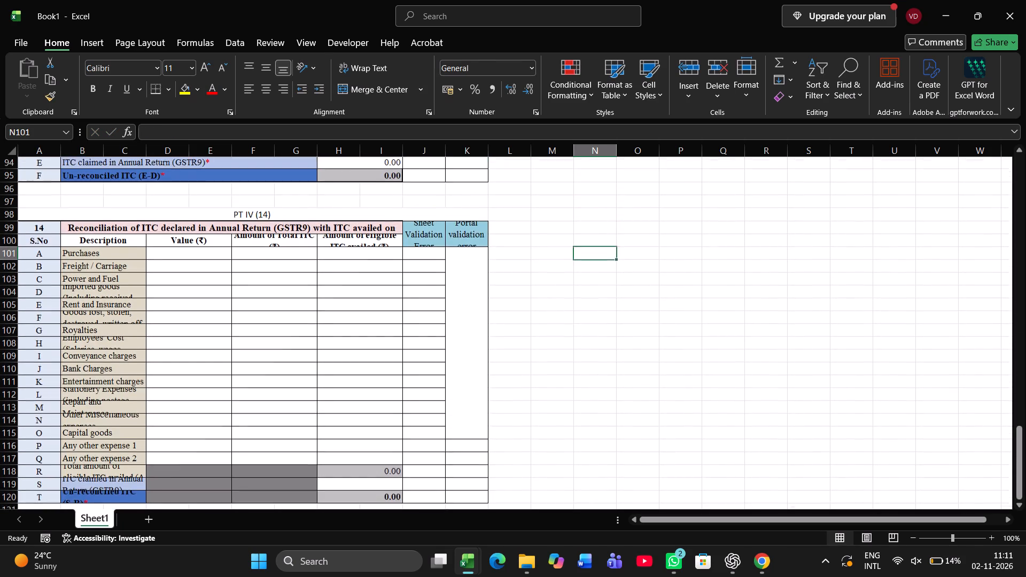
scroll(586, 405, "up", 1)
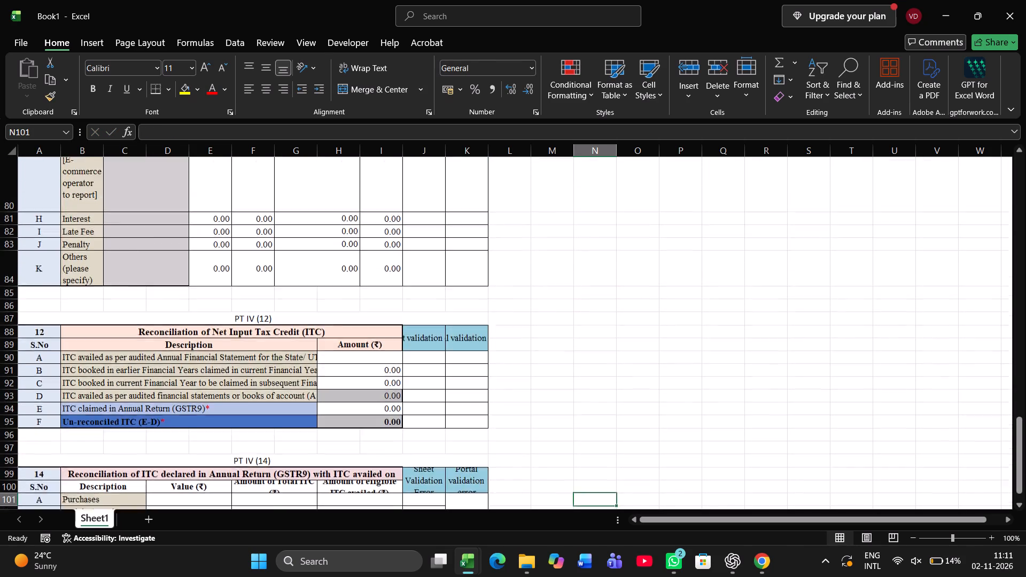
scroll(586, 405, "up", 4)
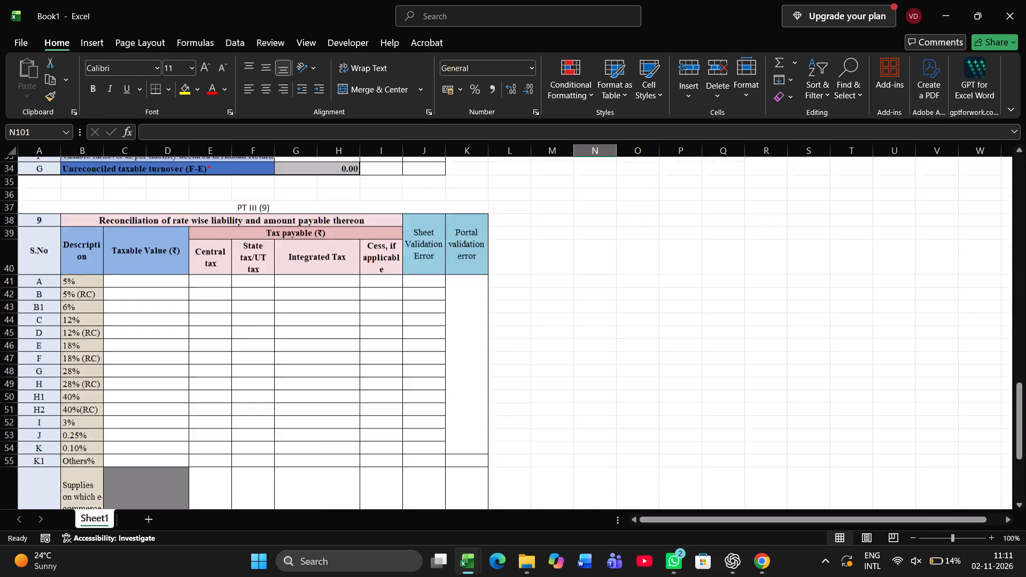
scroll(586, 405, "up", 2)
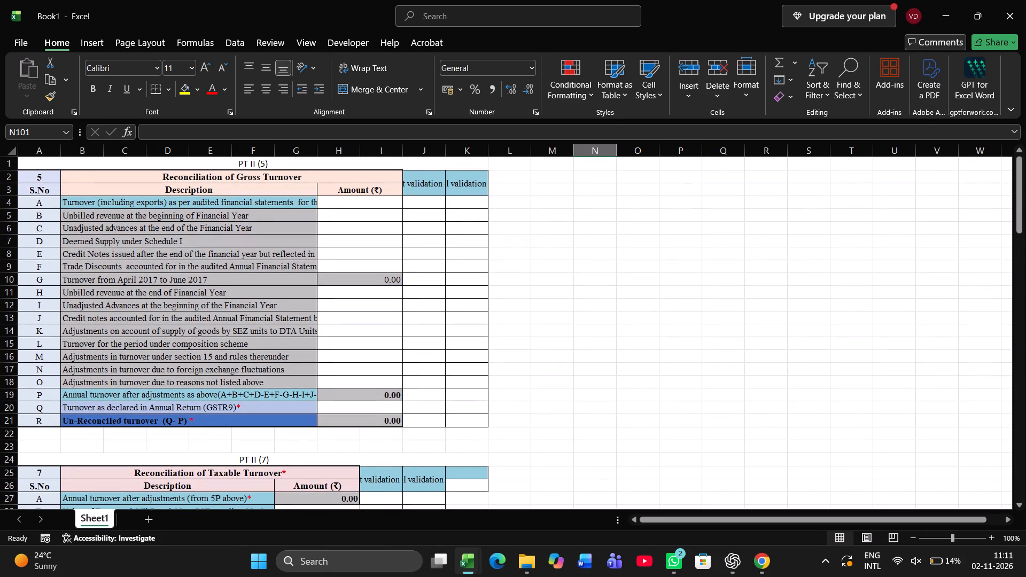
key("ctrl+s")
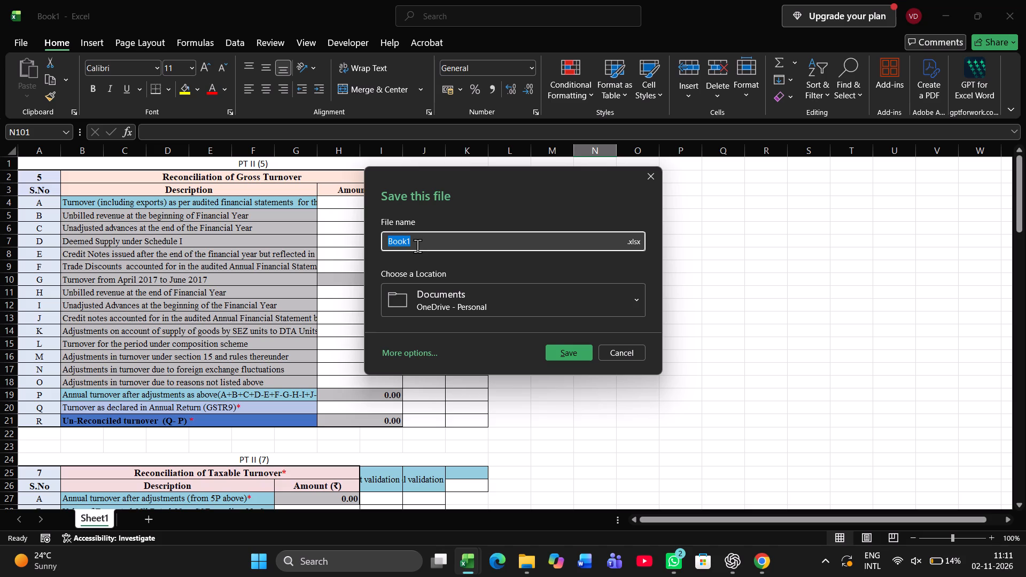
key("space")
type("9C")
key("space")
type("TABLES")
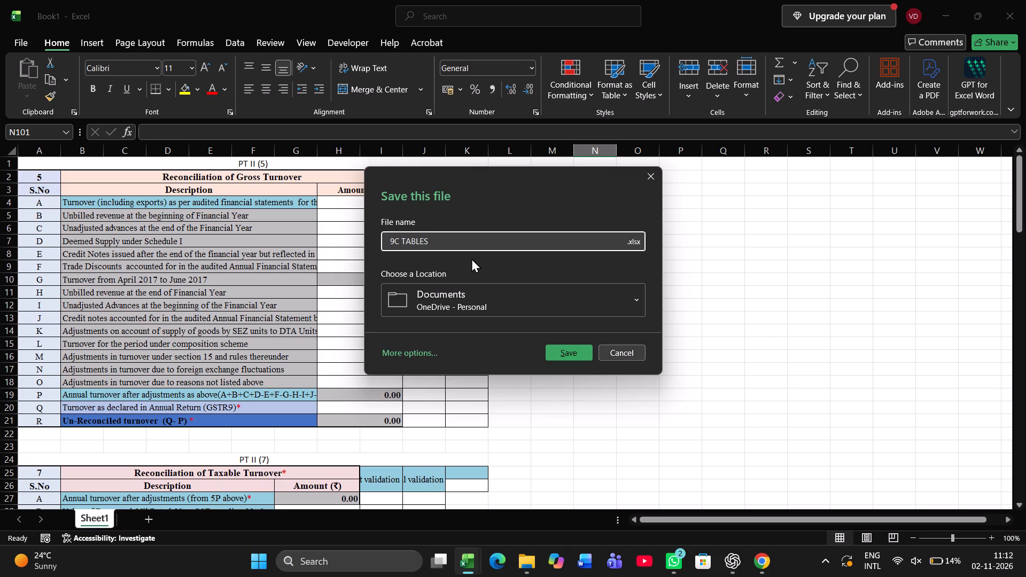
left_click(530, 294)
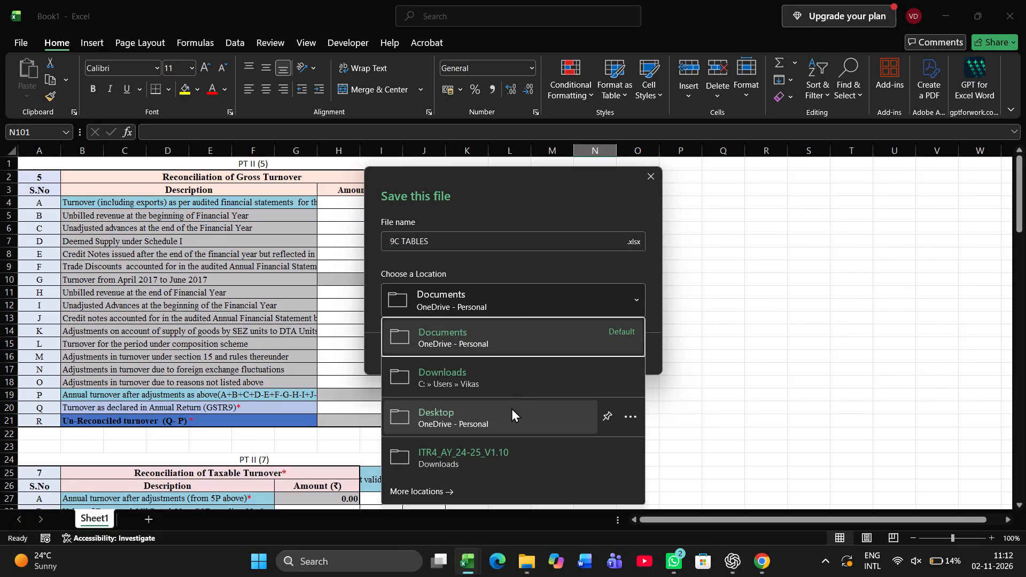
left_click(471, 386)
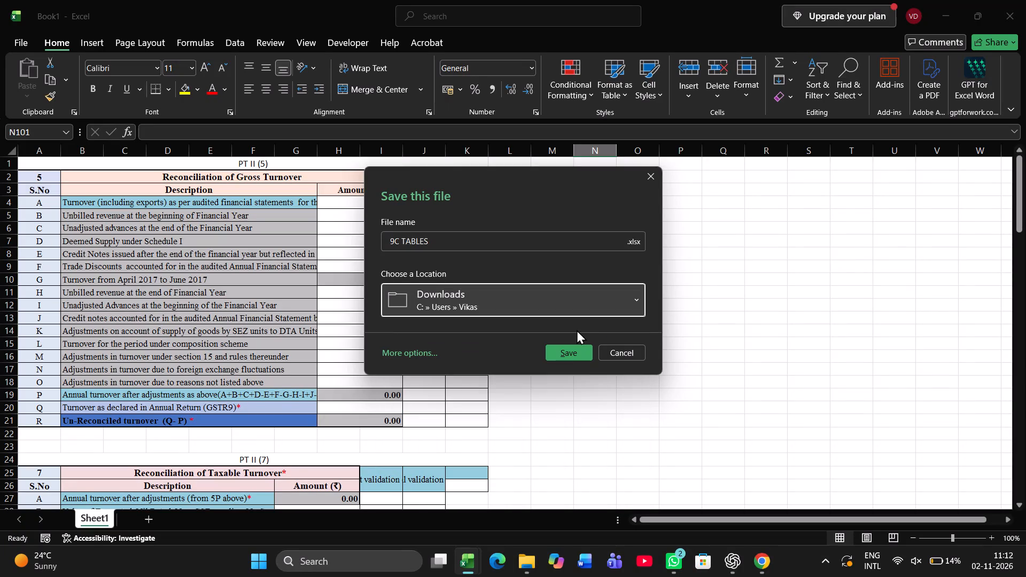
Save the workbook as 9C TABLES in .xlsx format in the Downloads folder.
left_click(571, 348)
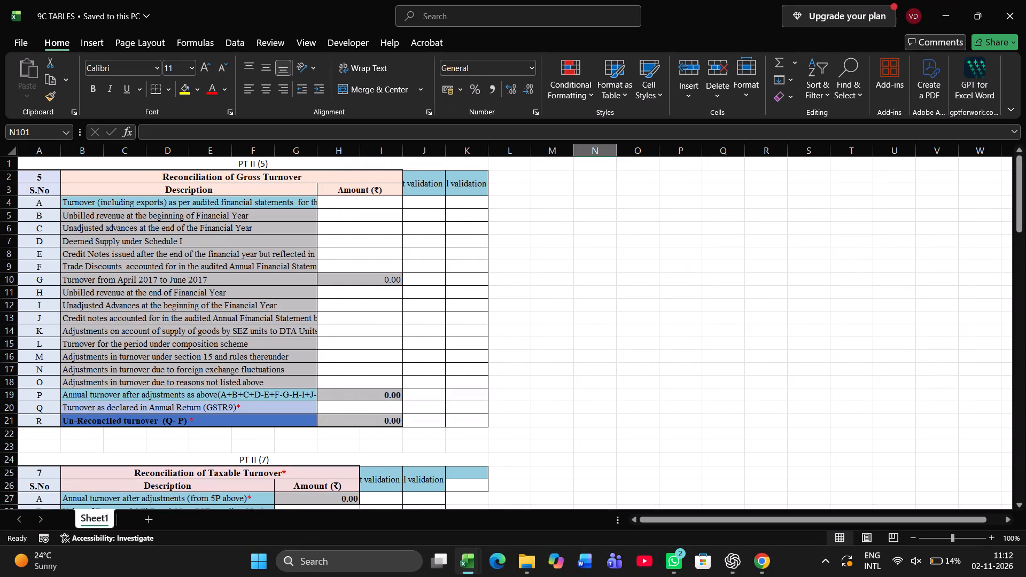
Switch from the workbooks to the Downloads folder in File Explorer.
key("alt+Tab")
key("alt+Tab")
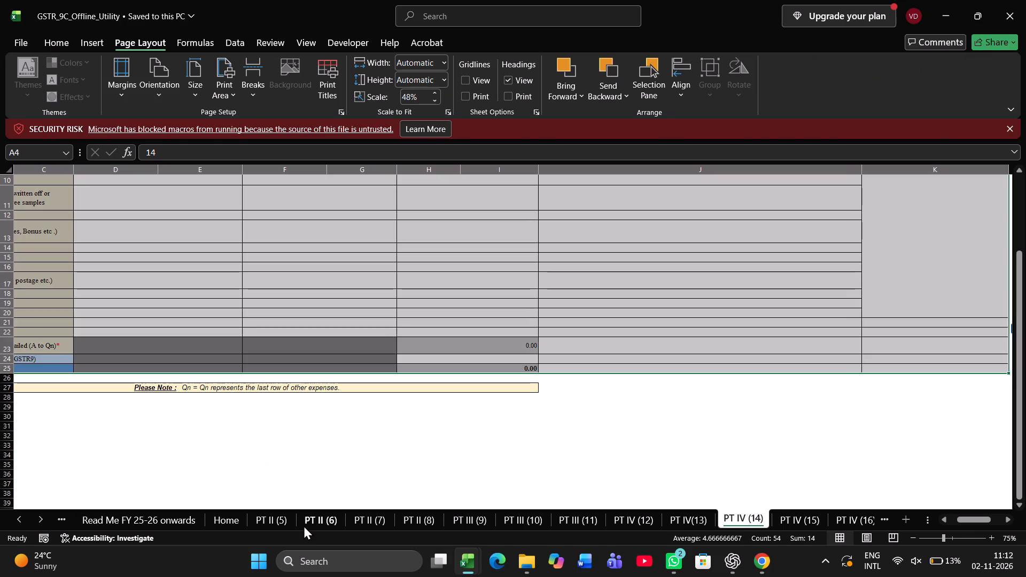
key("alt+Tab")
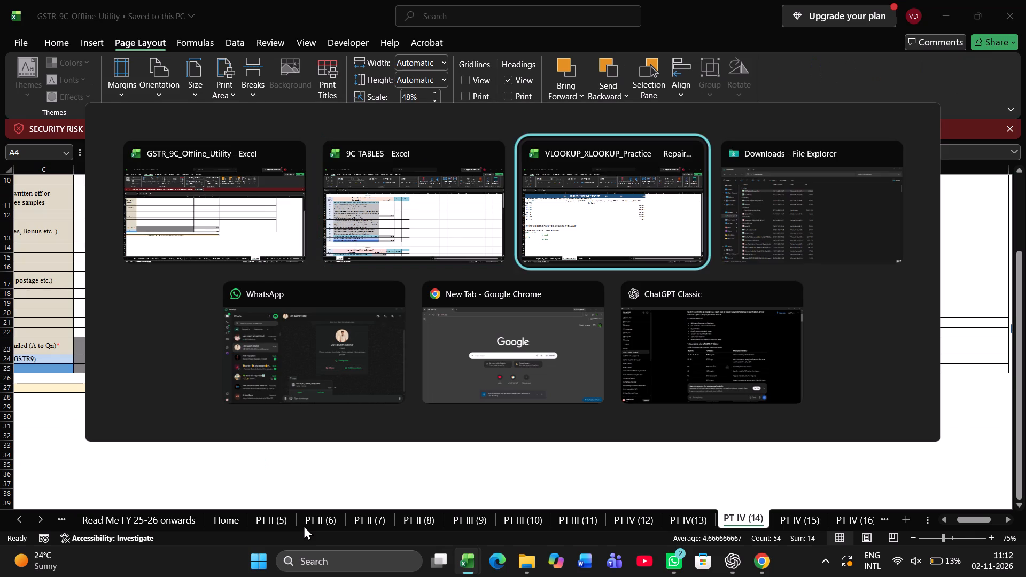
key("alt+Tab")
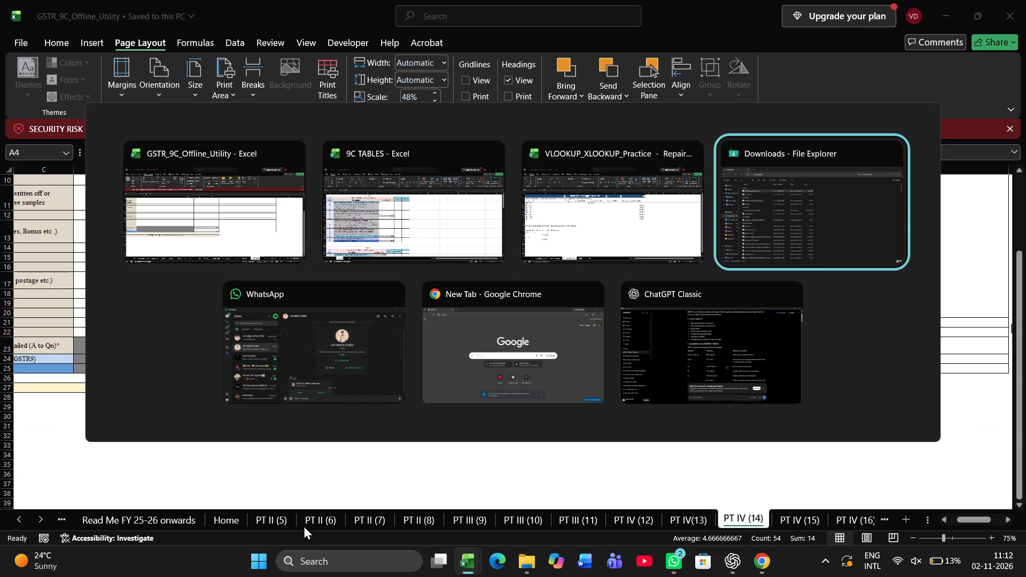
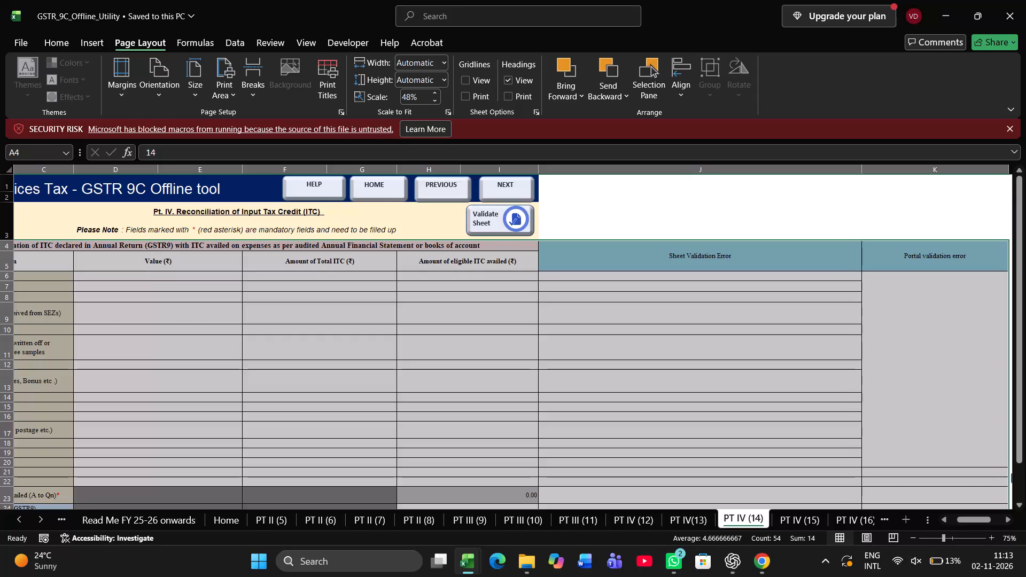
Close the VLOOKUP_XLOOKUP_Practice workbook and the Downloads window in File Explorer.
key("alt+Tab")
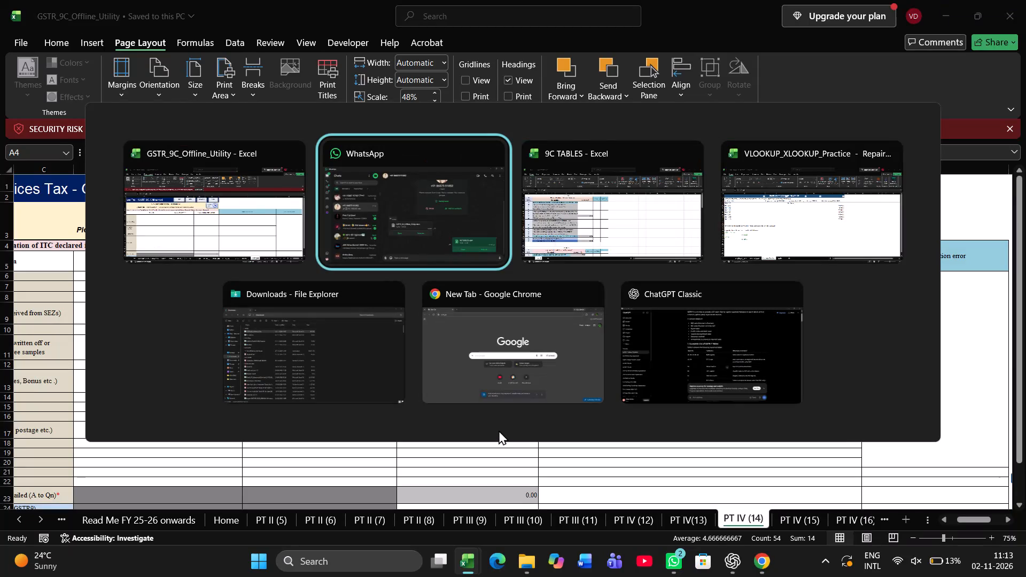
left_click(888, 150, "alt")
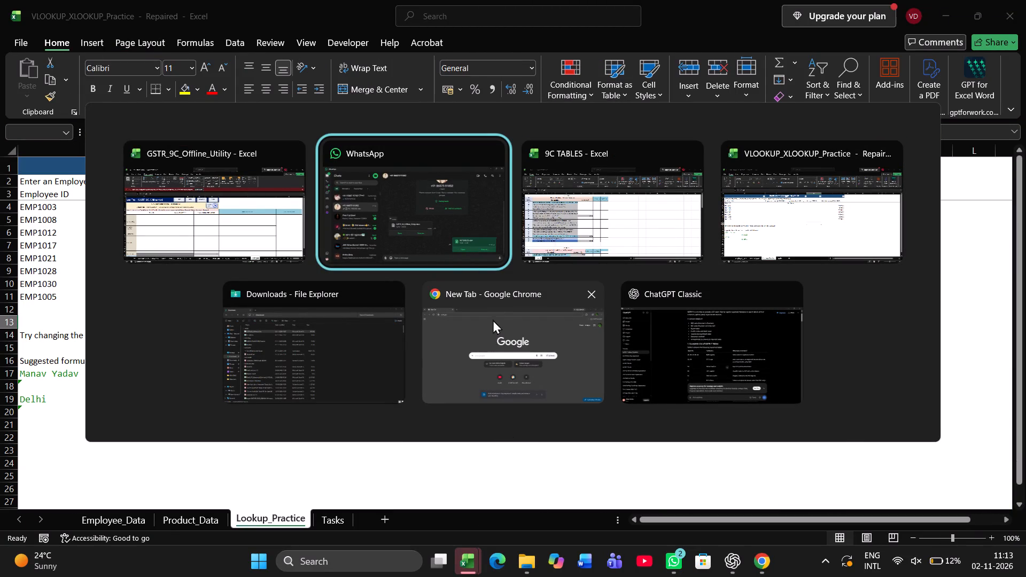
left_click(387, 291, "alt")
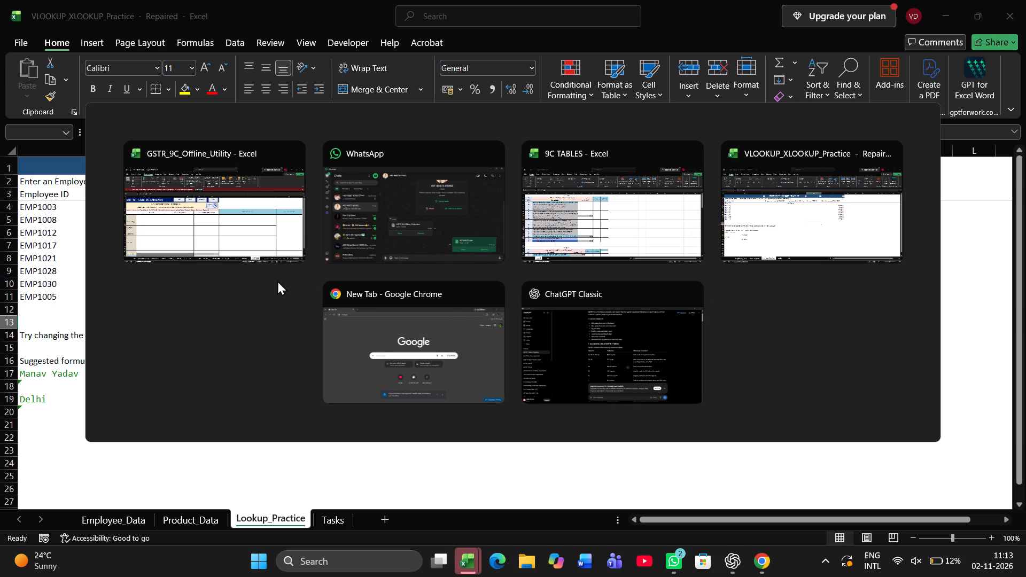
Switch to the 9C TABLES workbook.
left_click(580, 228, "alt")
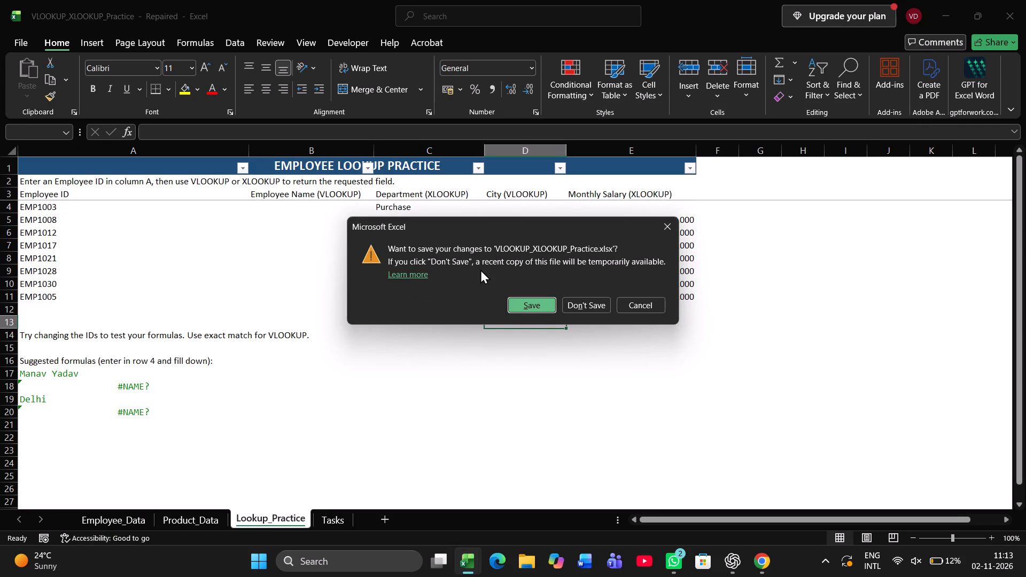
Close the VLOOKUP_XLOOKUP_Practice workbook without saving its changes.
left_click(593, 308)
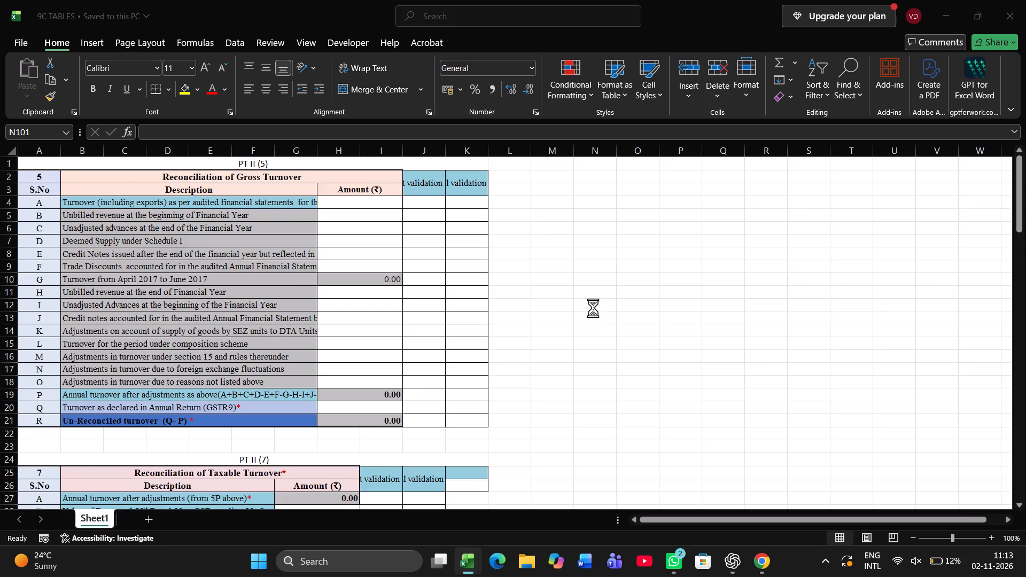
Look over the GSTR_9C_Offline_Utility workbook's remaining sheets from PT IV (14) through PT V, including the full Part V liability table.
scroll(492, 364, "down", 1)
scroll(492, 364, "up", 1)
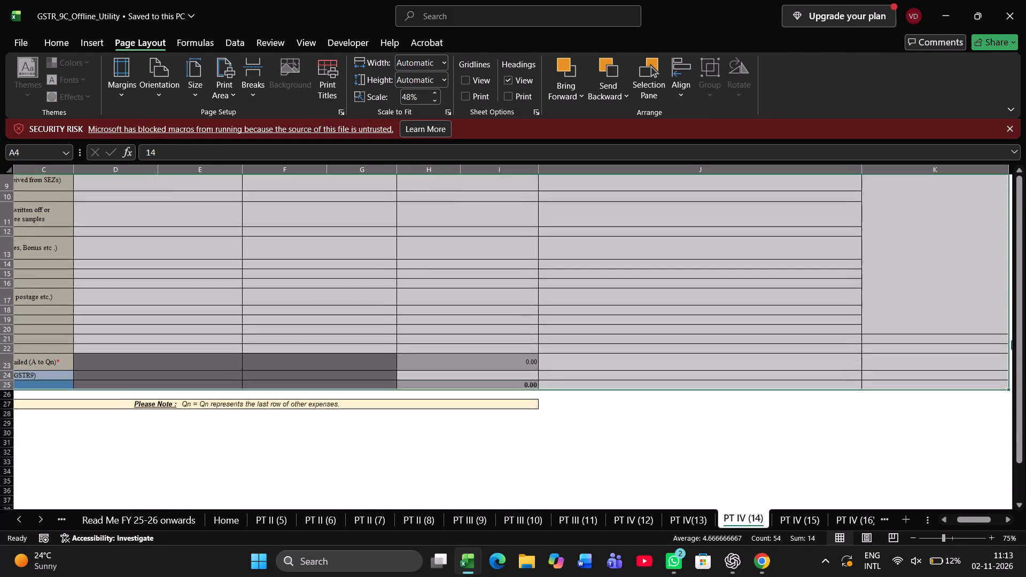
scroll(492, 364, "up", 2)
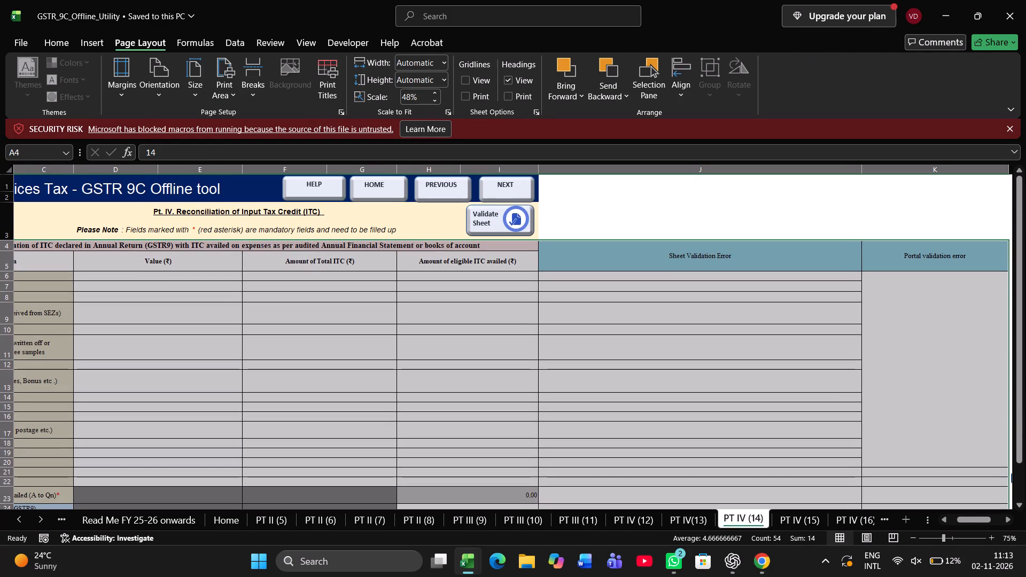
key("ctrl+Page_Down")
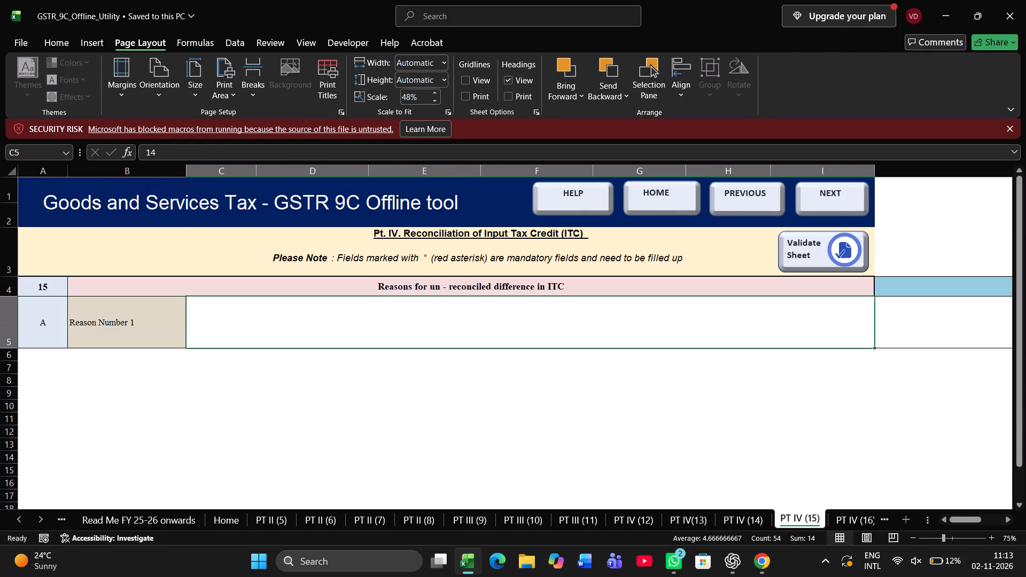
key("ctrl+Page_Down")
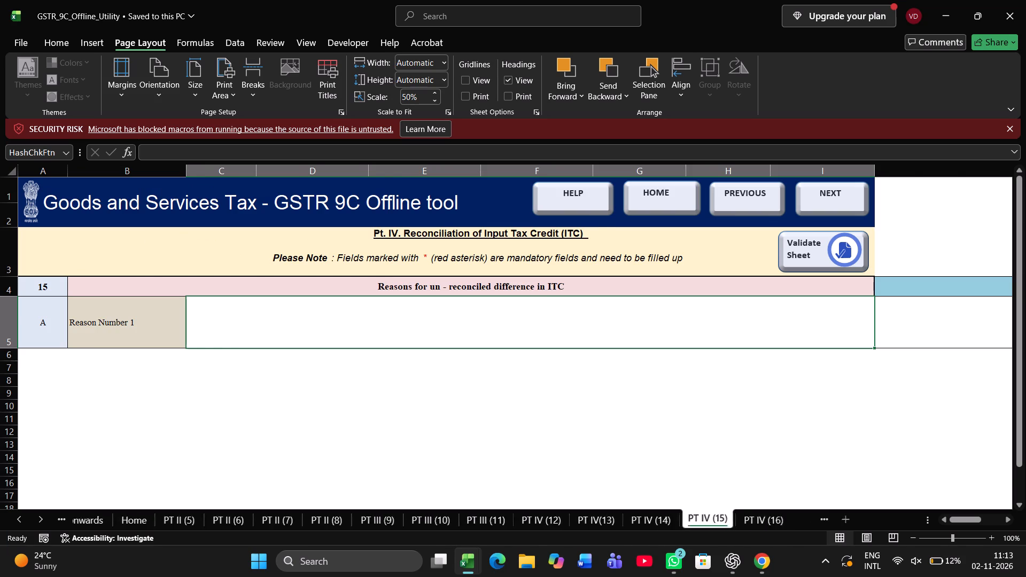
key("ctrl+Page_Down")
key("ctrl+Page_Down")
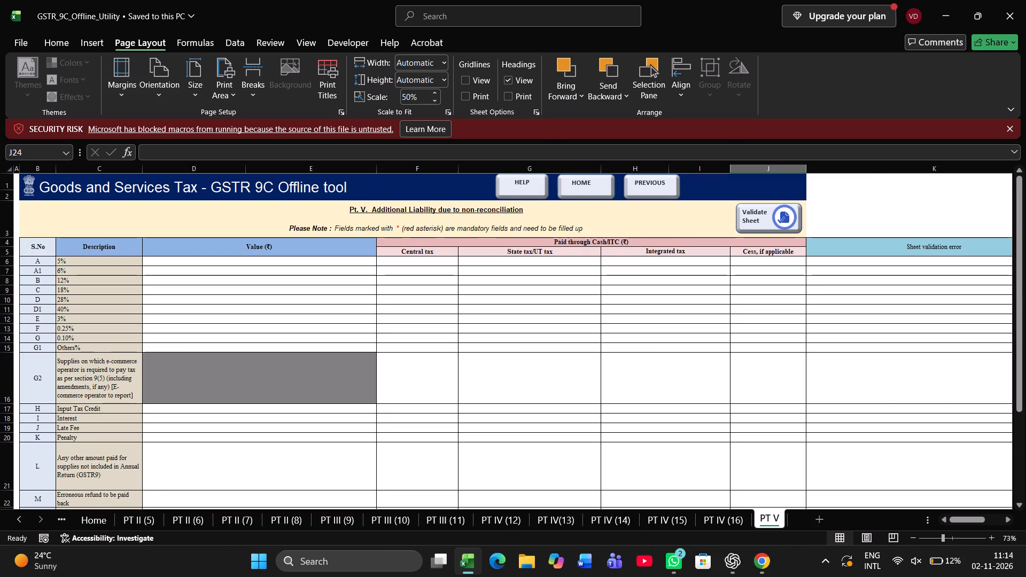
scroll(420, 490, "up", 1)
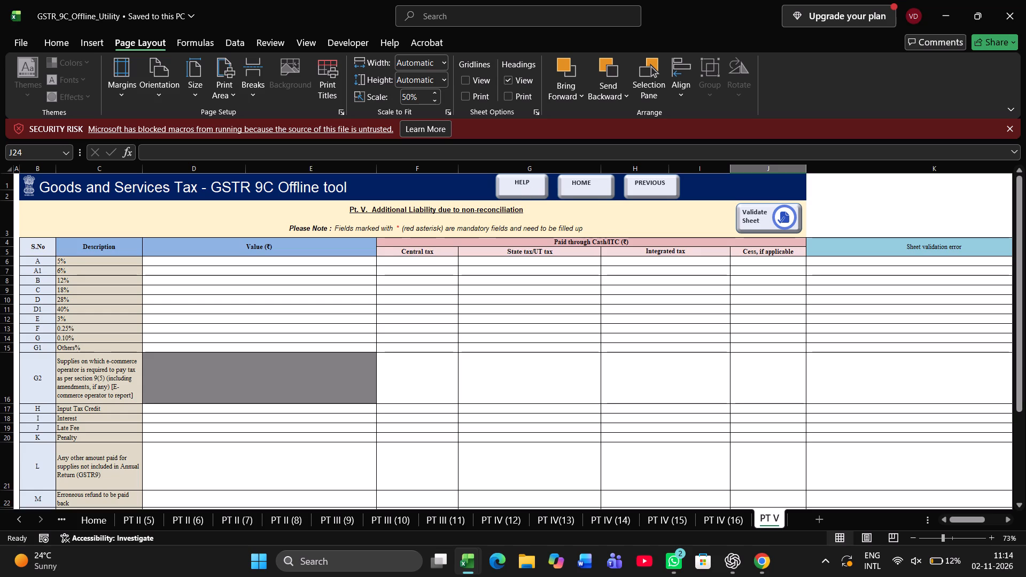
scroll(454, 392, "down", 1)
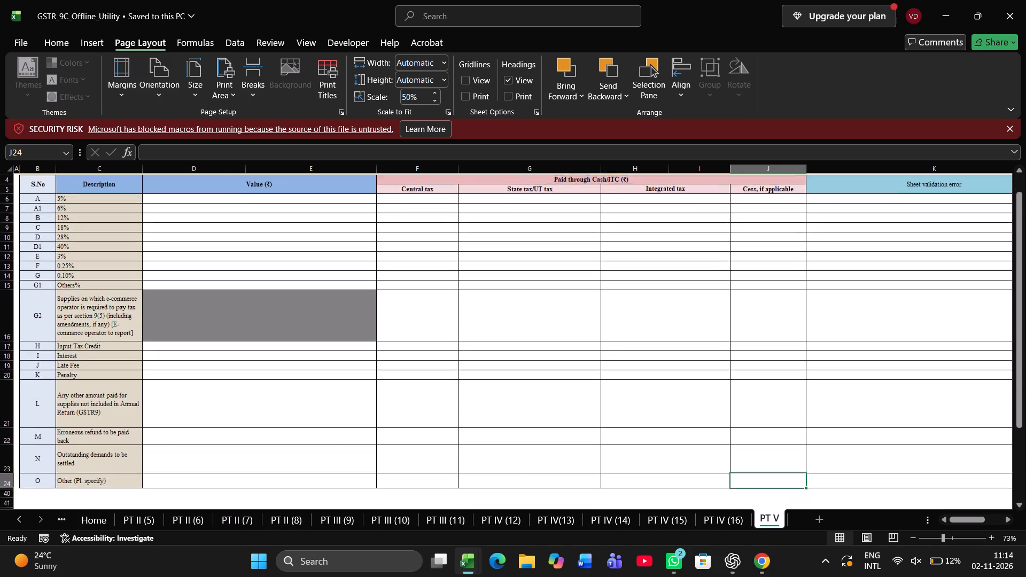
scroll(454, 392, "down", 1)
scroll(454, 392, "up", 1)
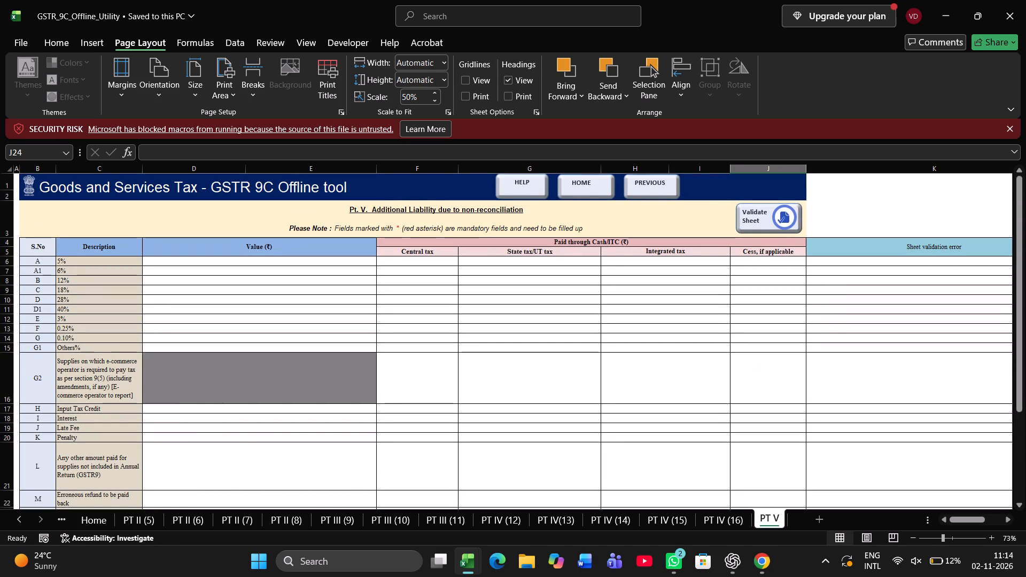
Go back through the utility's sheets from PT V to the first sheet, Read Me FY 17-18 to 19-20.
key("ctrl+Page_Up")
key("ctrl+Page_Up")
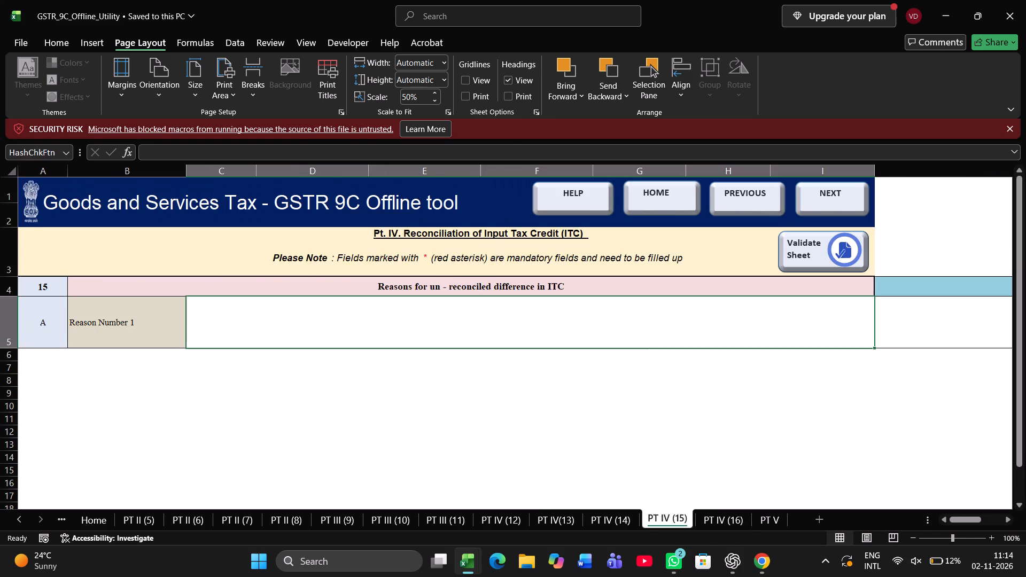
key("ctrl+Page_Up")
key("ctrl+Page_Up")
key("ctrl+Page_Up")
key("ctrl+Page_Up")
key("ctrl+Page_Up")
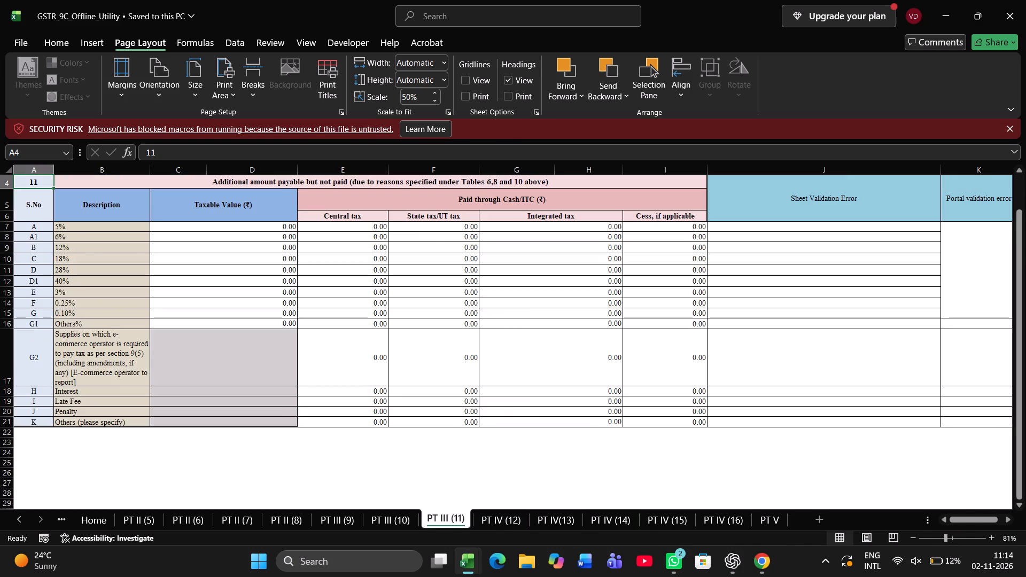
key("ctrl+Page_Up")
key("ctrl+Page_Up")
key("ctrl+Page_Up")
key("ctrl+Page_Up")
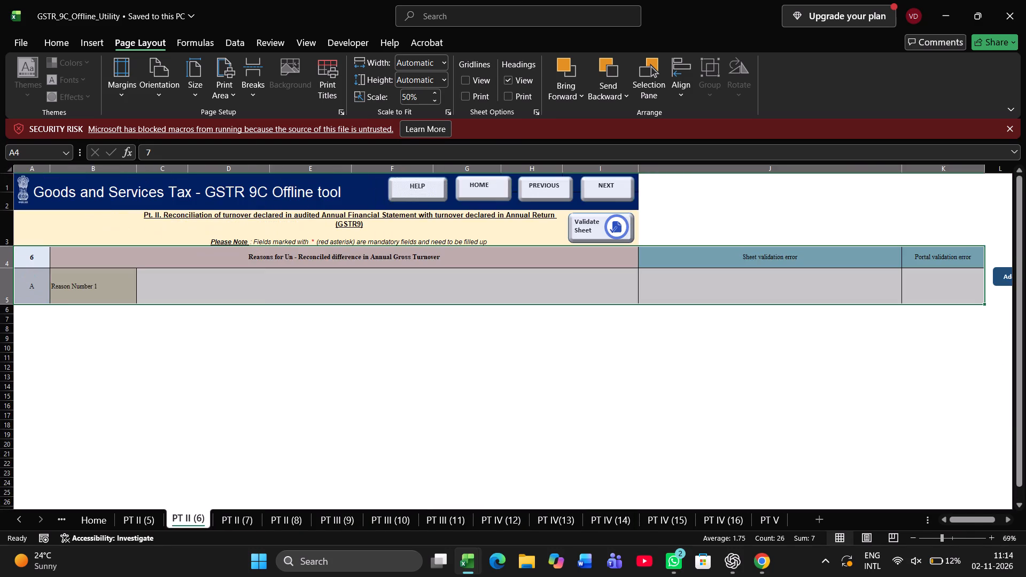
key("ctrl+Page_Up")
key("ctrl+Page_Up")
key("ctrl+Page_Up")
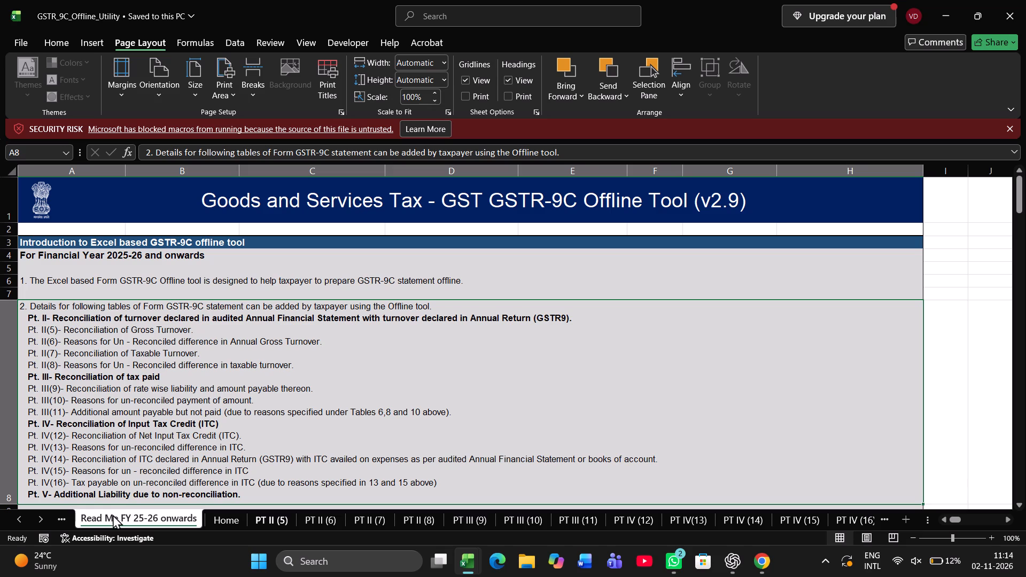
key("ctrl+Page_Up")
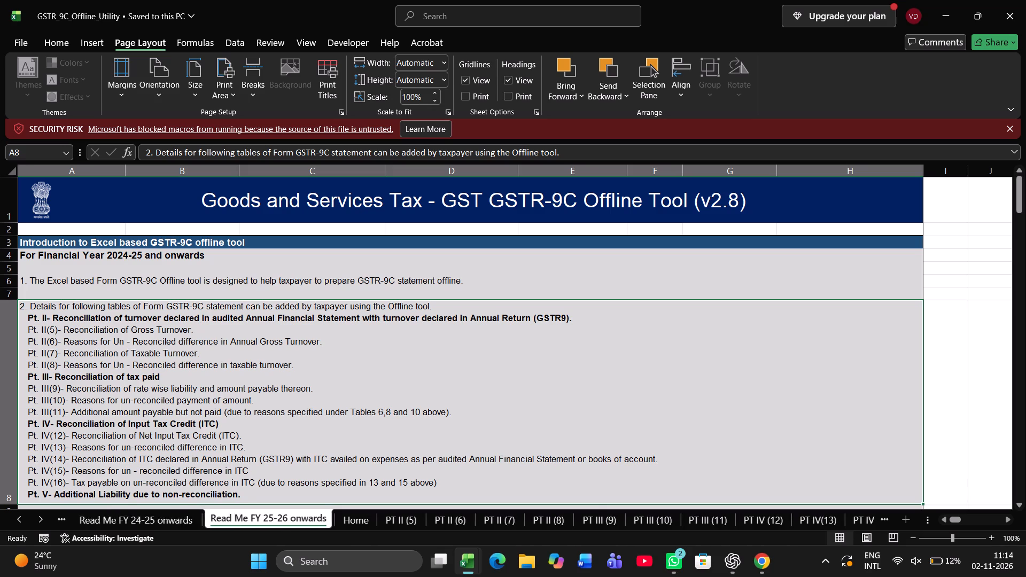
key("ctrl+Page_Up")
key("ctrl+Page_Up")
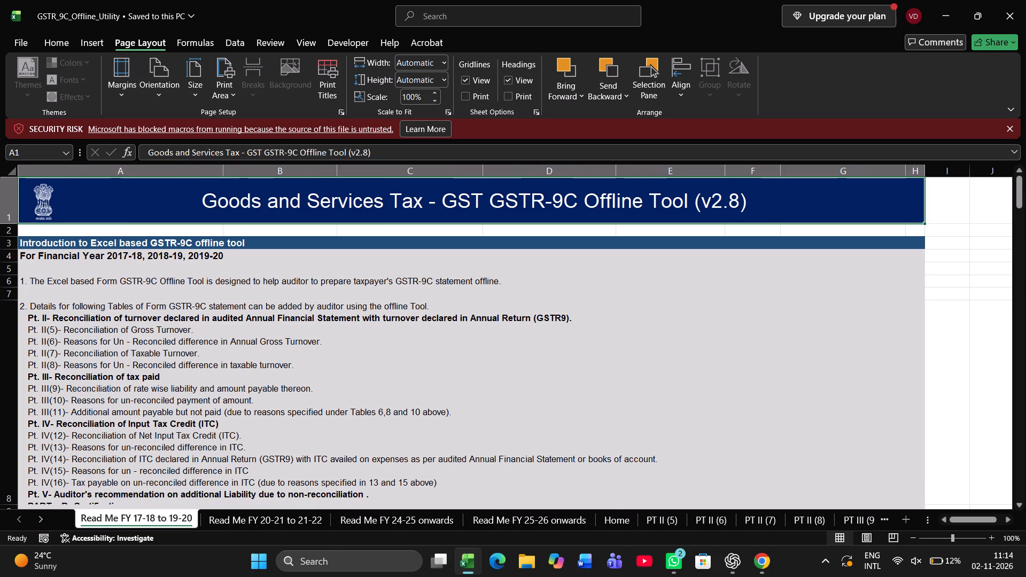
key("ctrl+Page_Up")
key("ctrl+Page_Up")
Read the portal upload steps and the GSTR 9C Data Entry Instruction table in the Read Me FY 17-18 to 19-20 sheet.
scroll(351, 384, "down", 4)
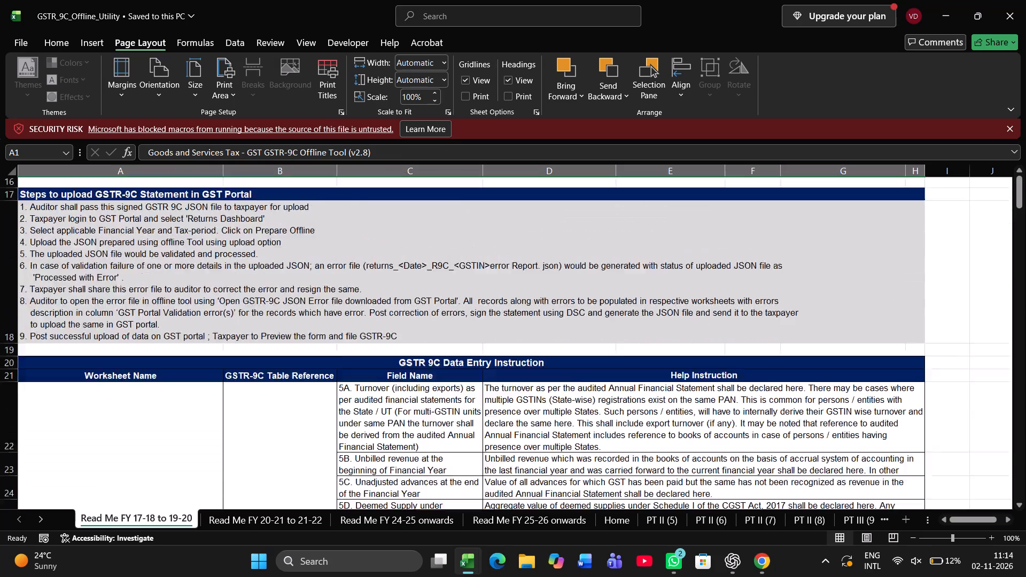
scroll(351, 384, "down", 4)
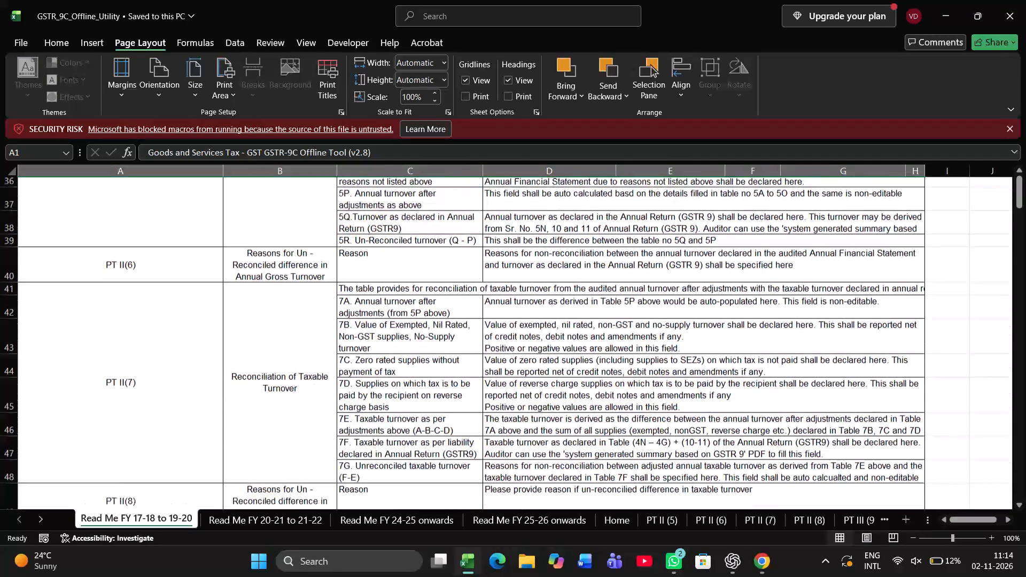
scroll(351, 384, "down", 2)
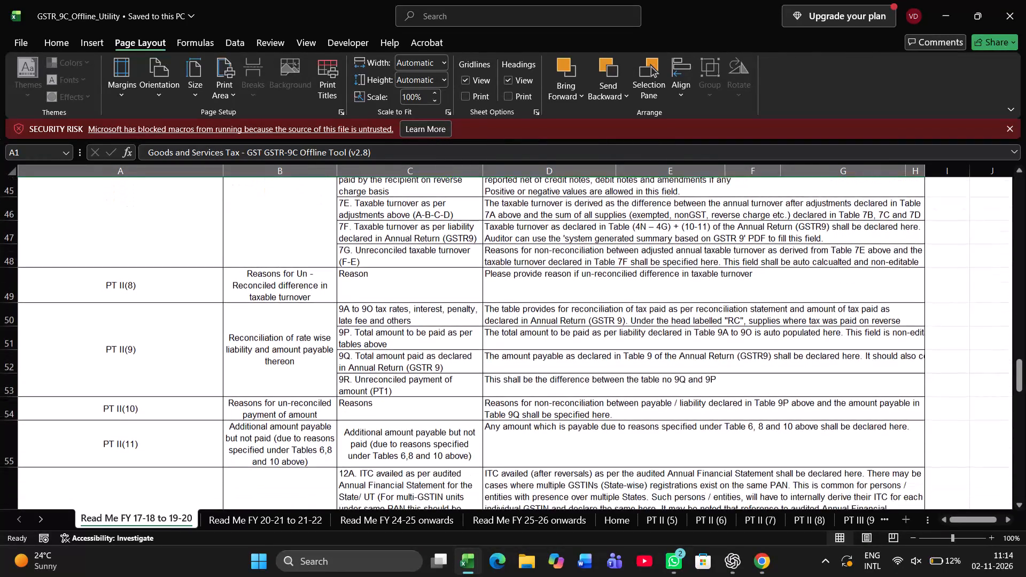
scroll(351, 384, "down", 2)
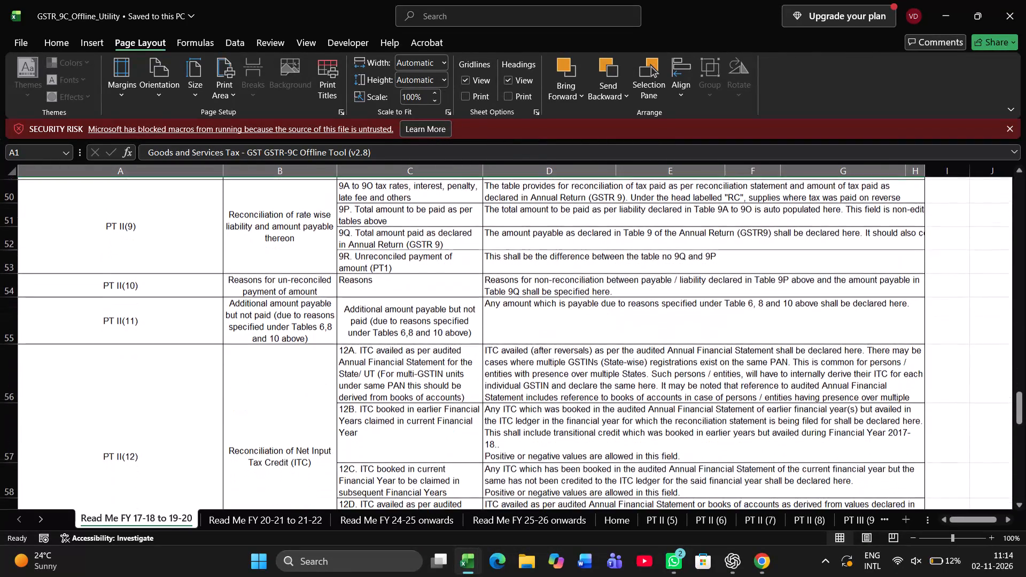
scroll(351, 384, "up", 2)
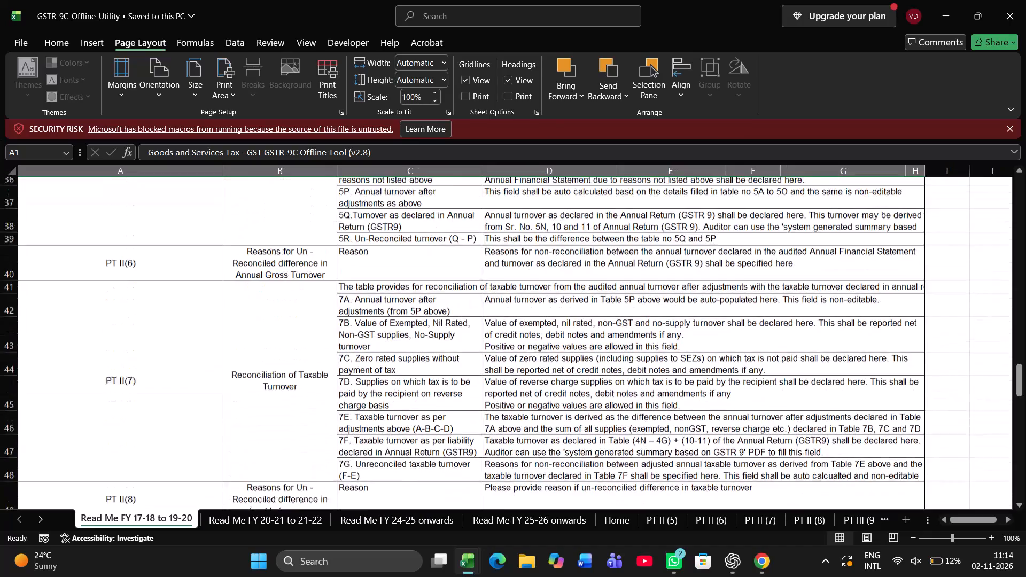
scroll(352, 397, "down", 1)
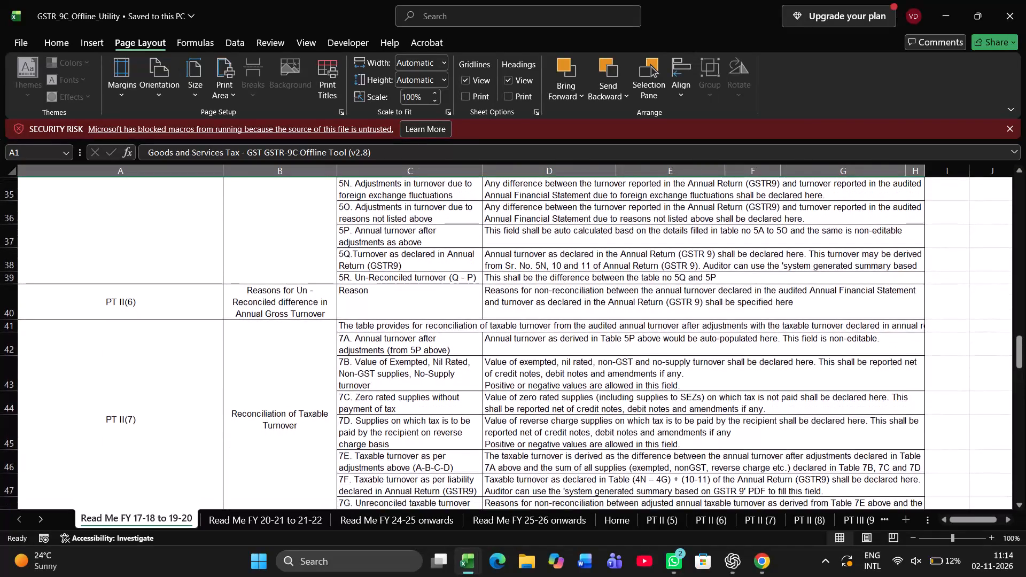
scroll(352, 397, "up", 2)
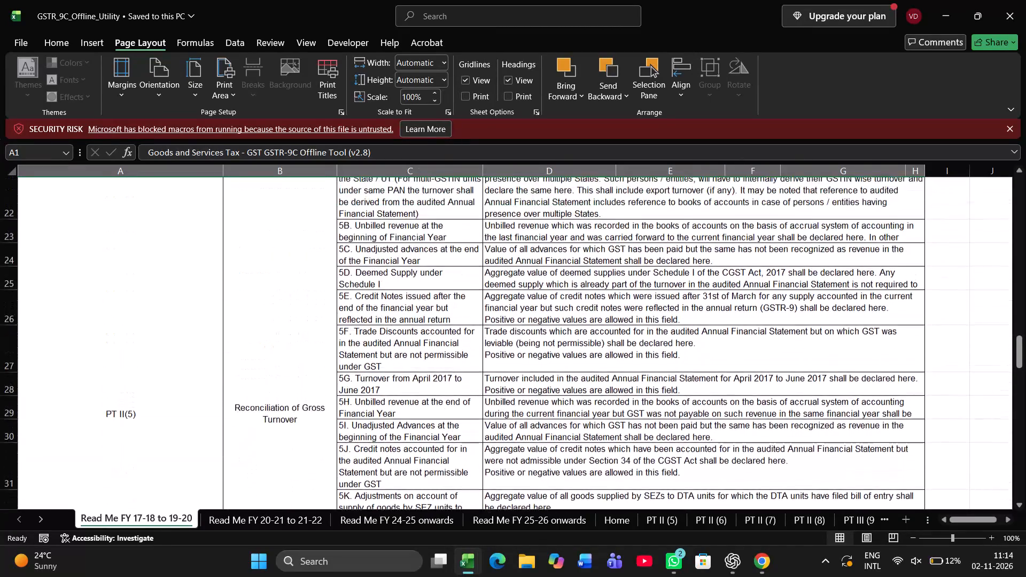
scroll(352, 397, "up", 2)
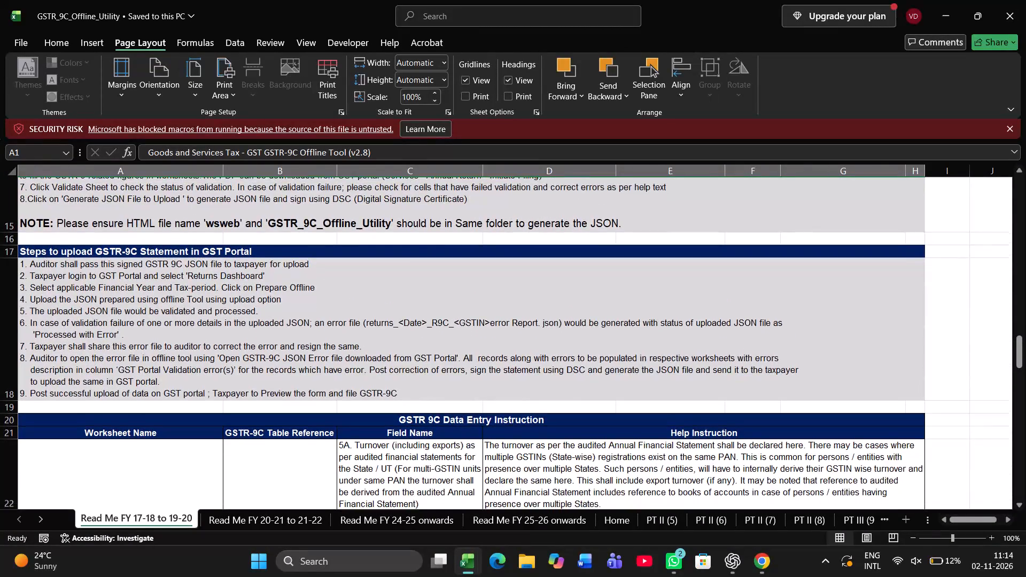
scroll(352, 397, "up", 1)
scroll(352, 397, "down", 1)
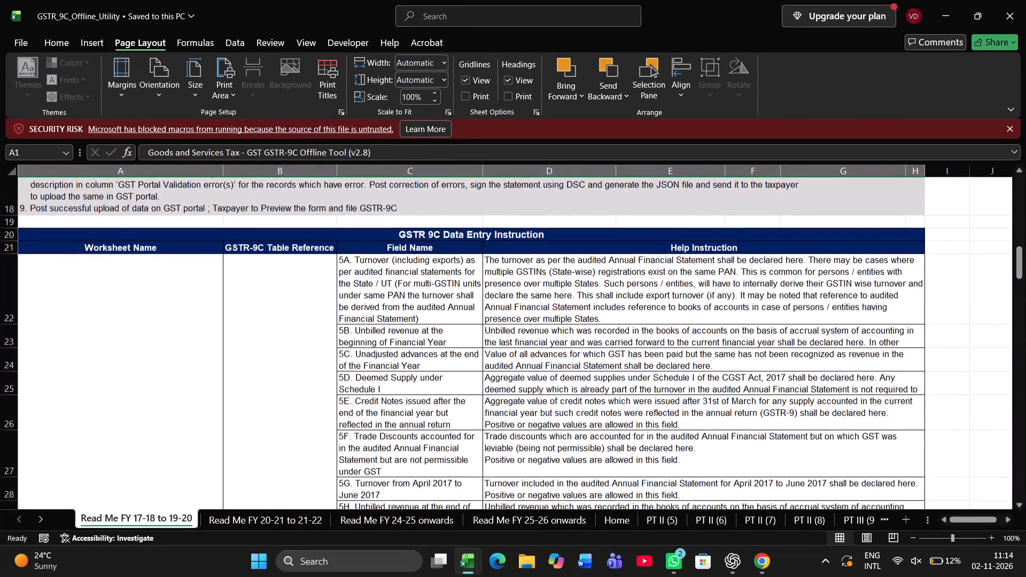
scroll(352, 397, "down", 2)
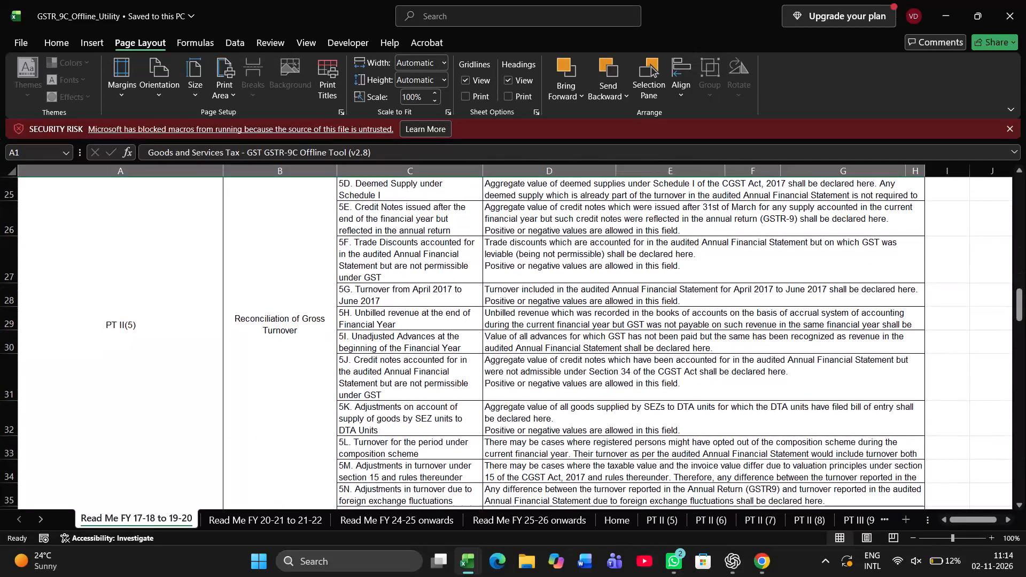
scroll(352, 397, "down", 1)
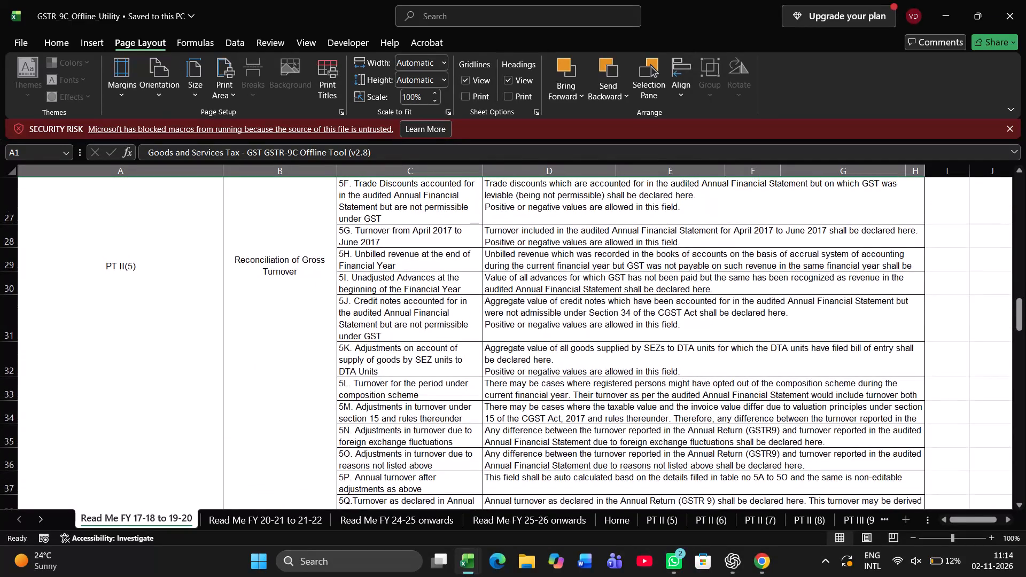
scroll(352, 397, "down", 2)
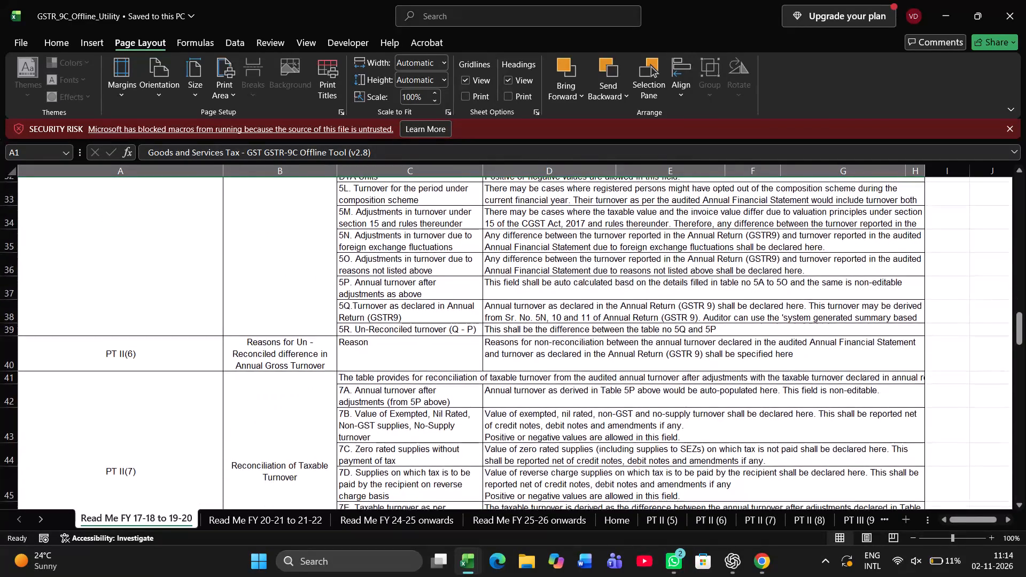
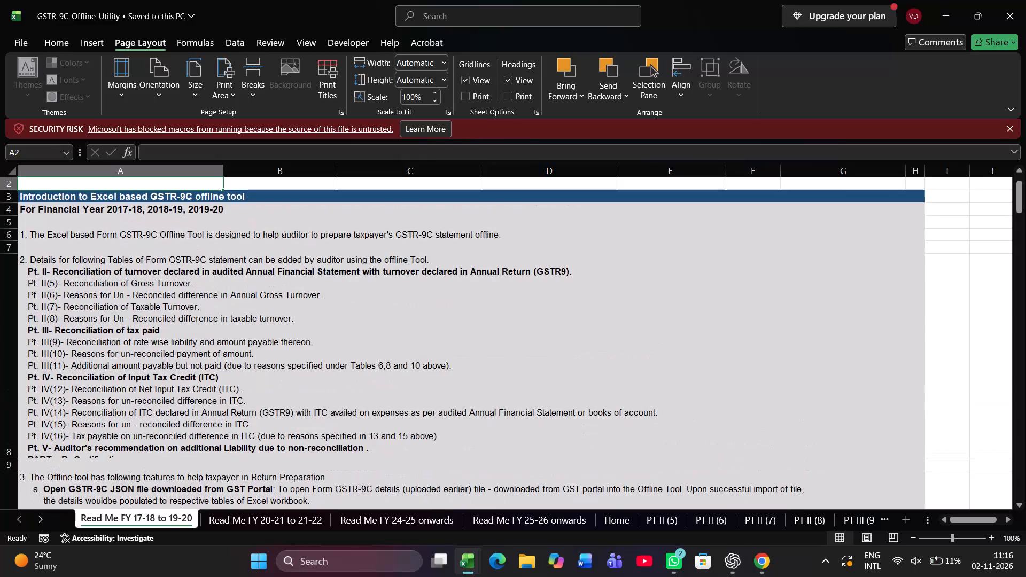
Read the offline tool's introduction, features, process flow and statement preparation steps in the Read Me FY 17-18 to 19-20 sheet.
key("Down")
key("Down")
key("Down")
key("Down")
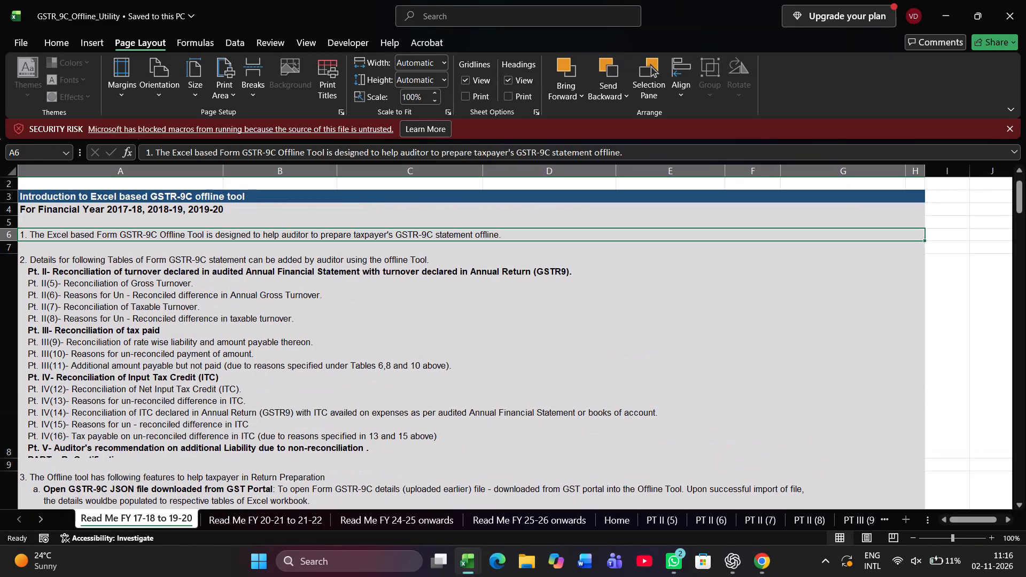
key("Down")
key("Down")
key("Down")
key("Down")
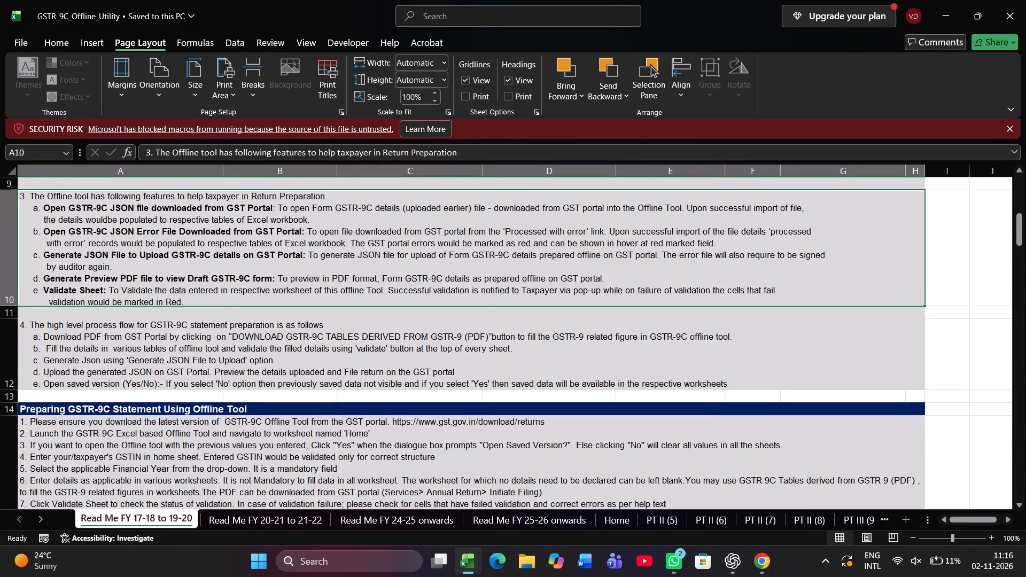
key("Down")
key("Down")
key("Down")
key("Down")
key("Down")
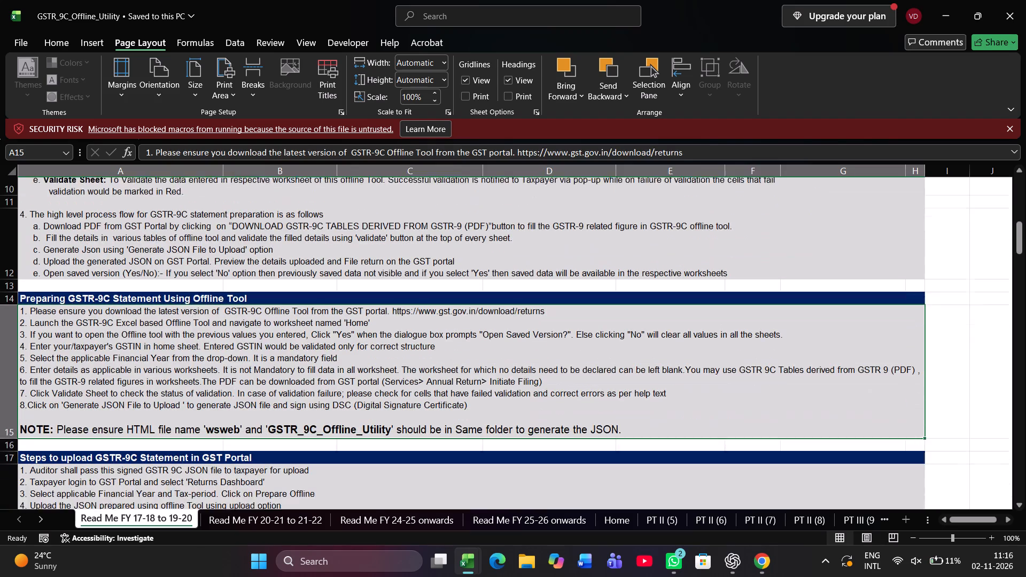
Read the portal upload steps and the start of the GSTR 9C Data Entry Instruction table, covering the PT II(5) fields.
key("Down")
key("Down")
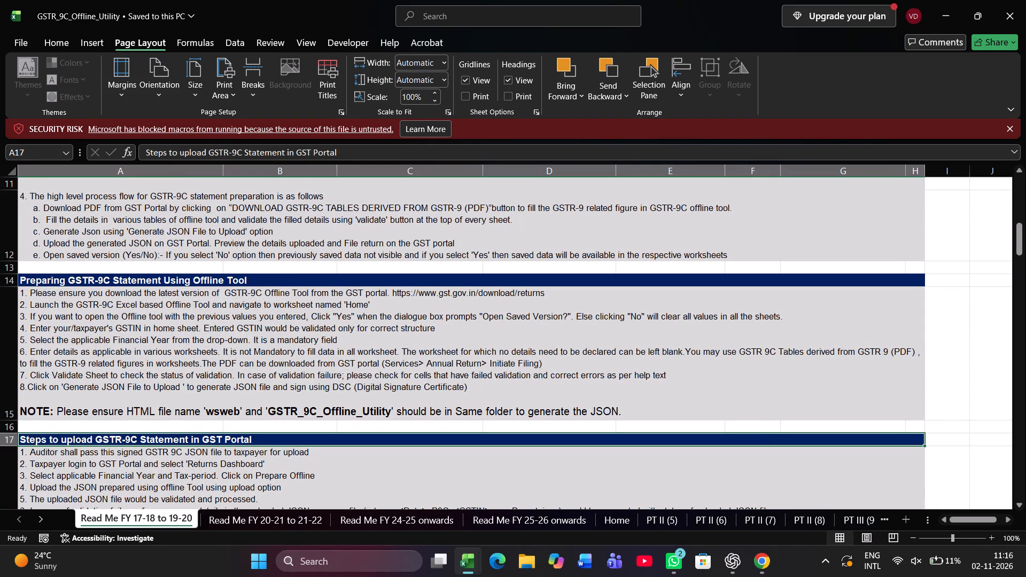
key("Down")
key("Down")
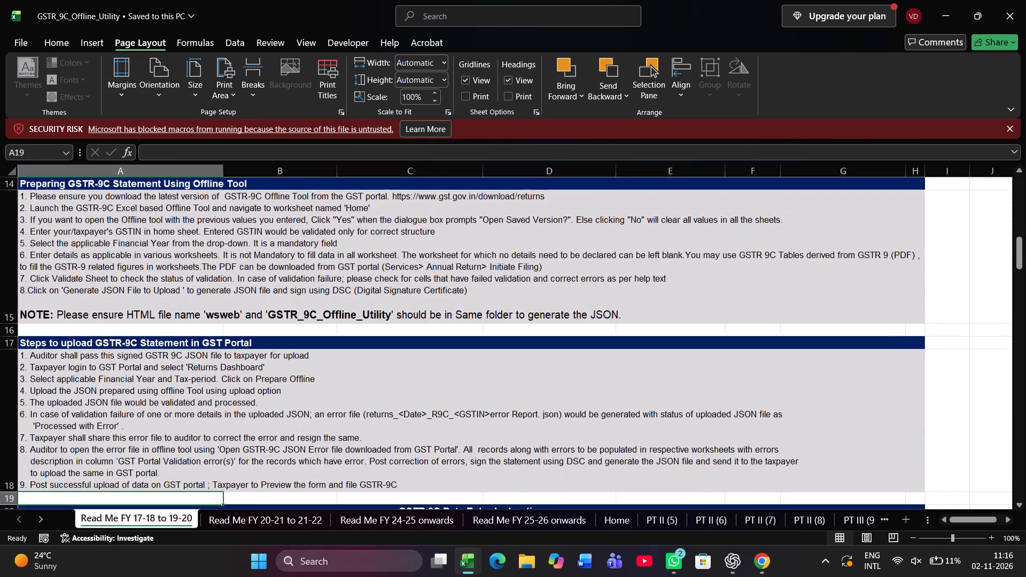
key("Down")
key("Down")
key("Down")
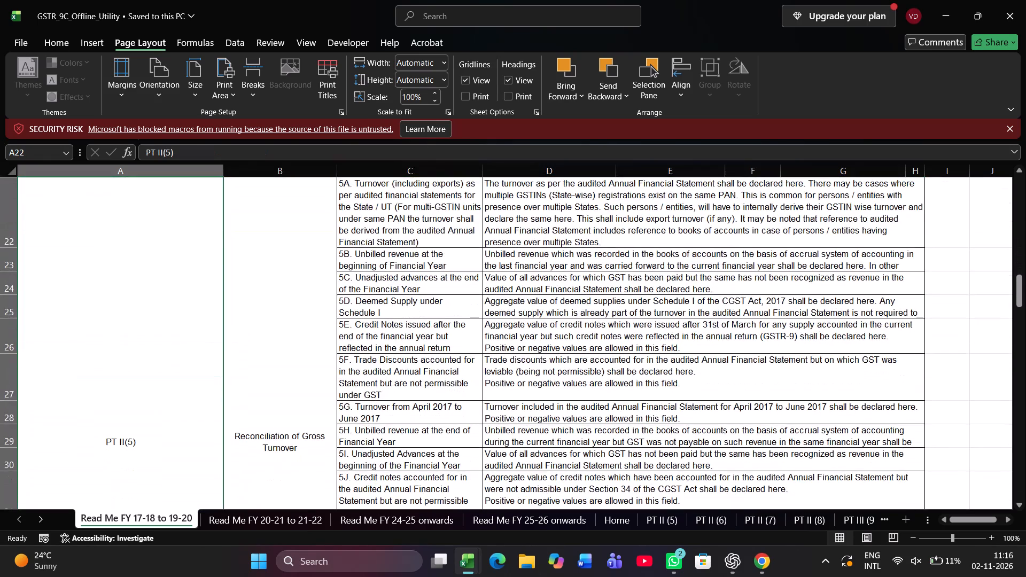
key("Up")
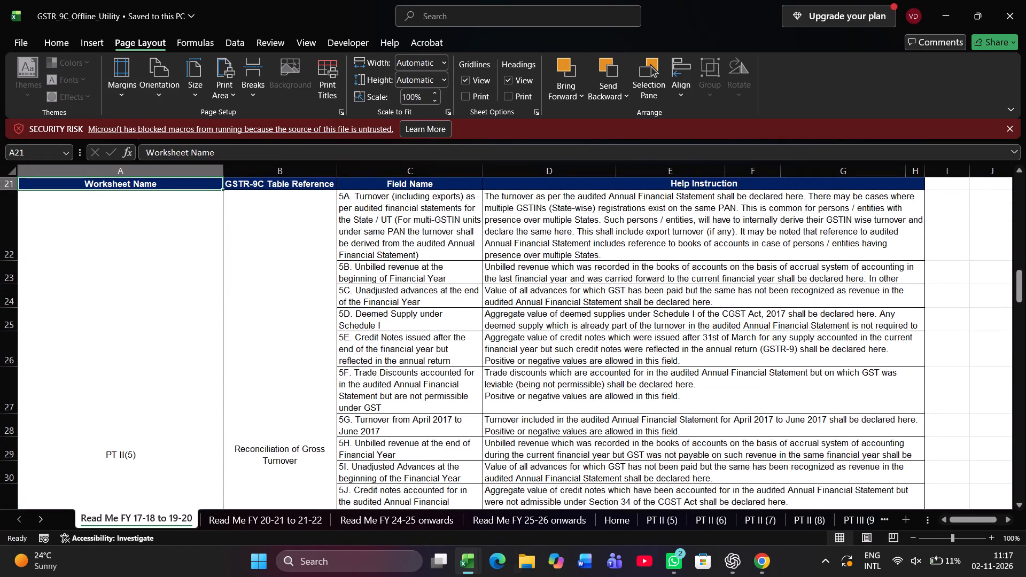
scroll(442, 342, "up", 1)
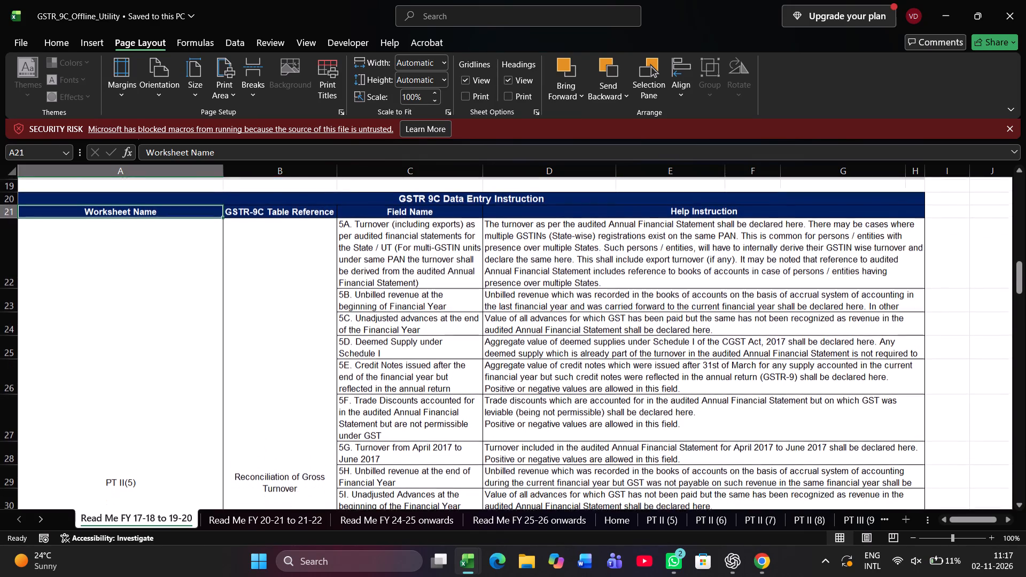
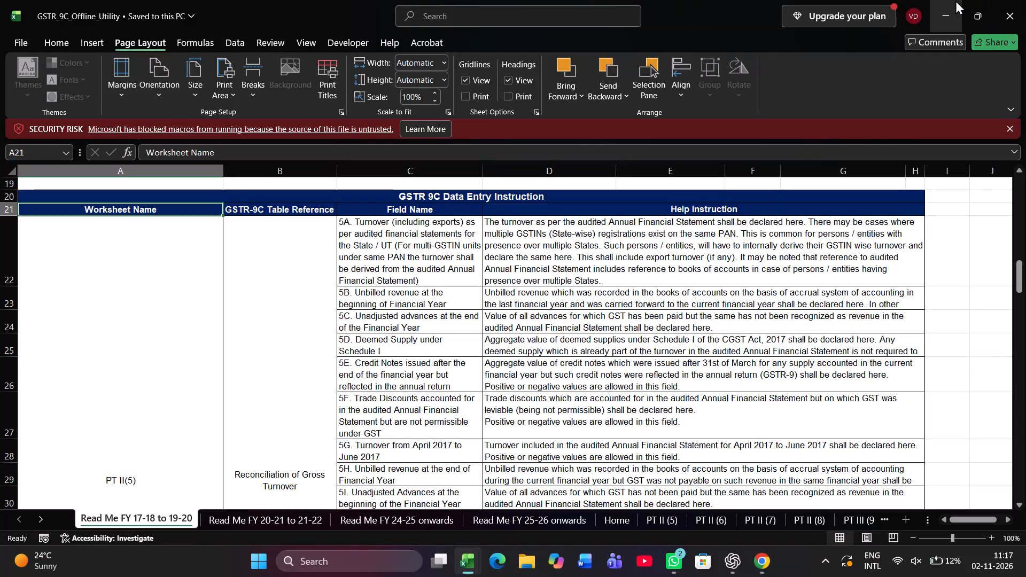
Read through the GSTR 9C Data Entry Instruction table from PT II(5) to PT V, and return to the 5A Turnover field name.
scroll(502, 402, "down", 2)
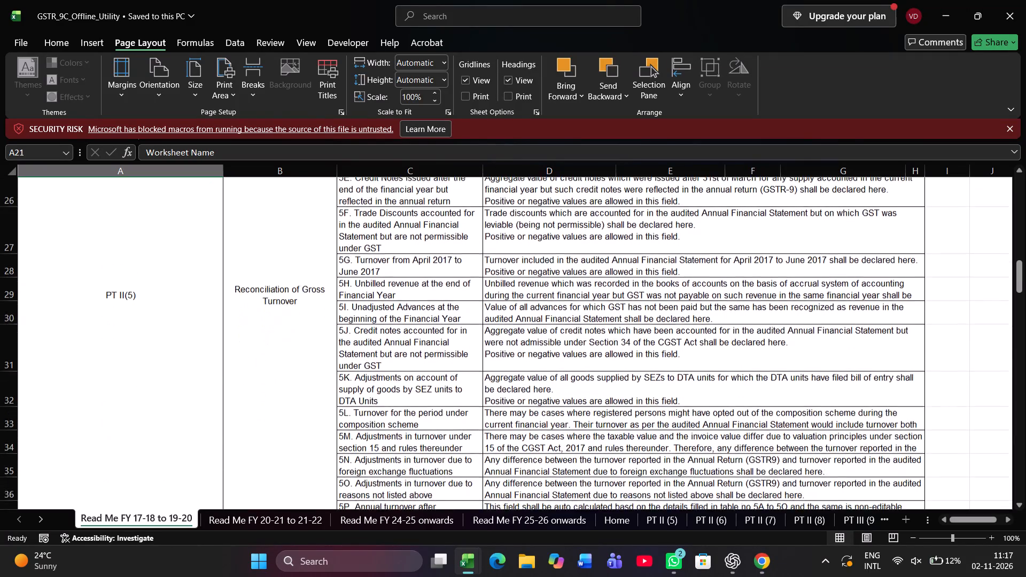
scroll(502, 402, "down", 2)
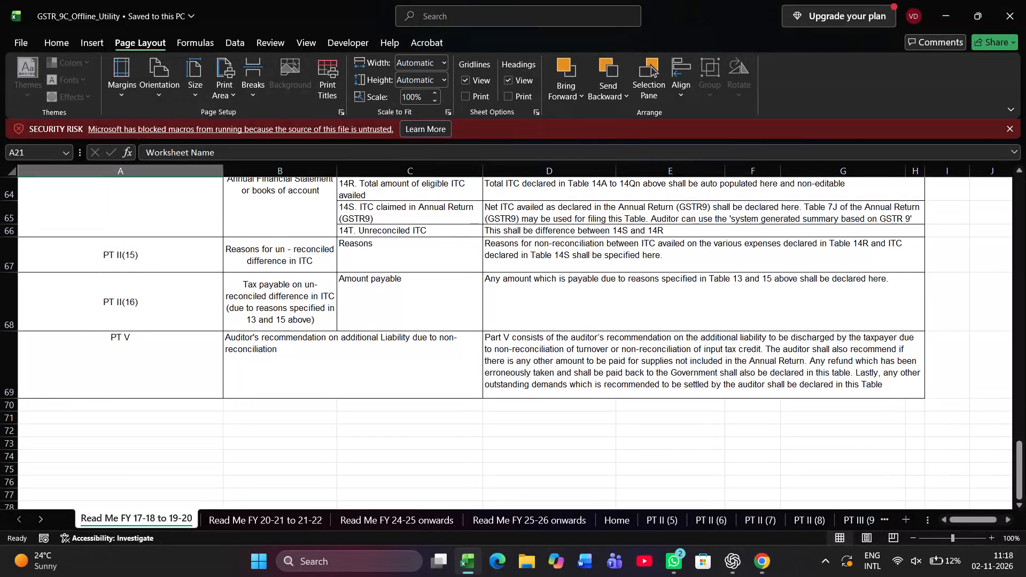
scroll(323, 331, "up", 2)
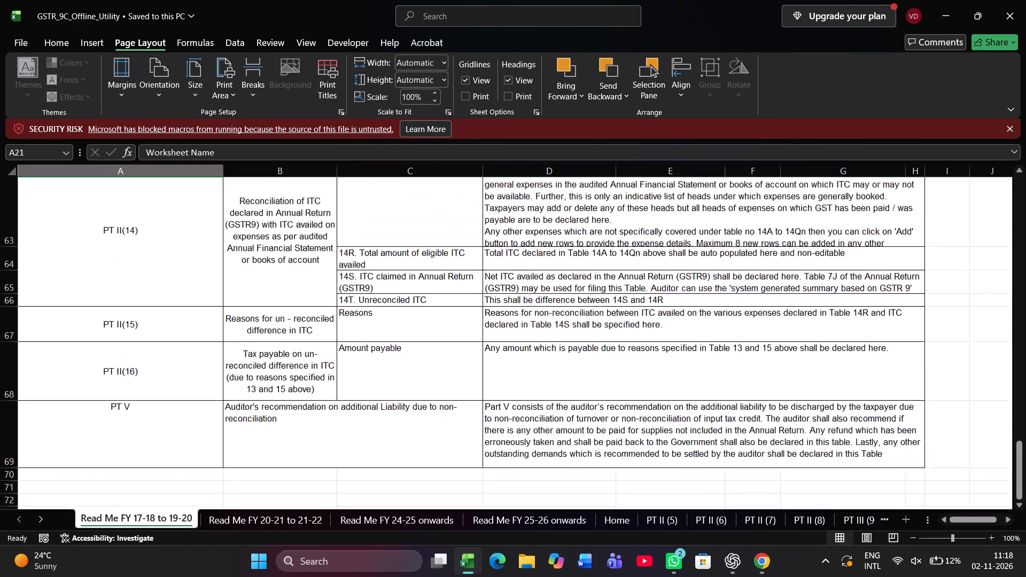
scroll(323, 331, "up", 2)
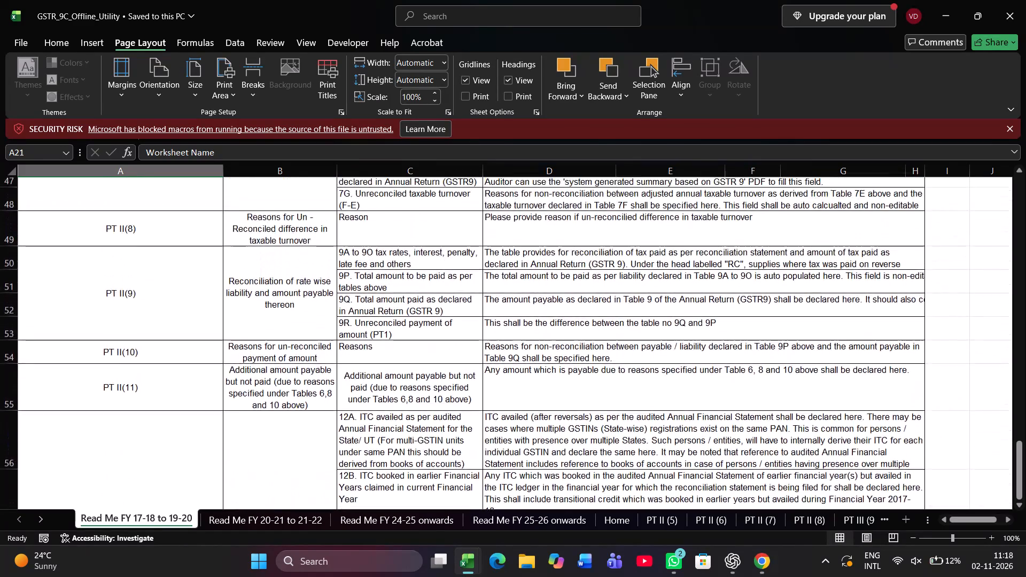
scroll(323, 331, "up", 3)
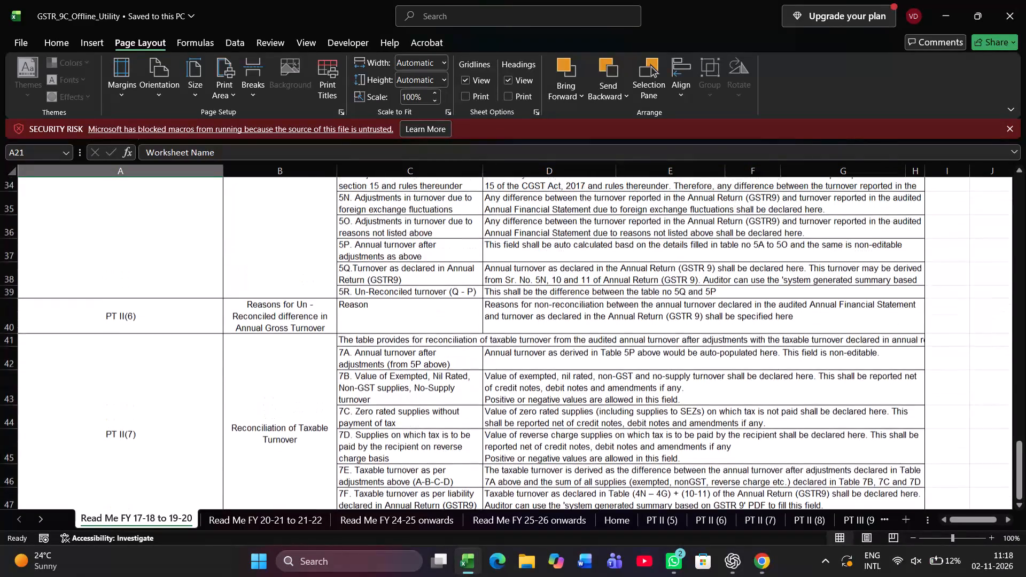
scroll(323, 331, "up", 1)
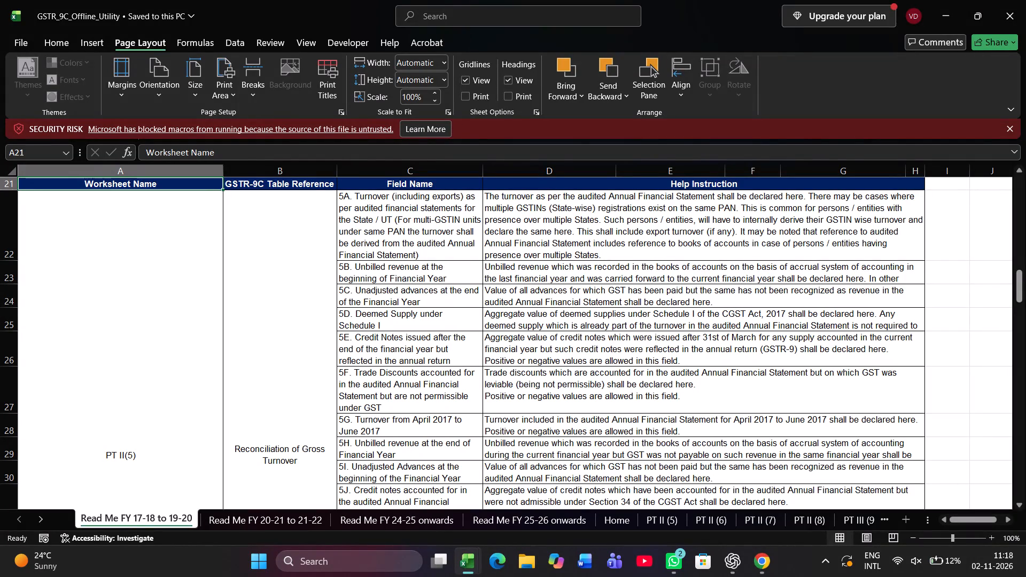
left_click(425, 224)
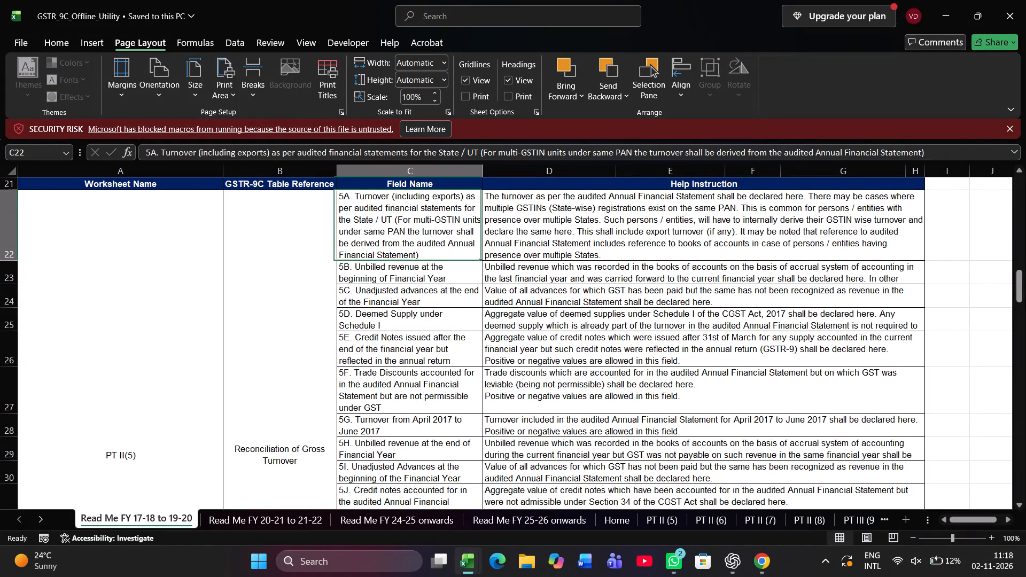
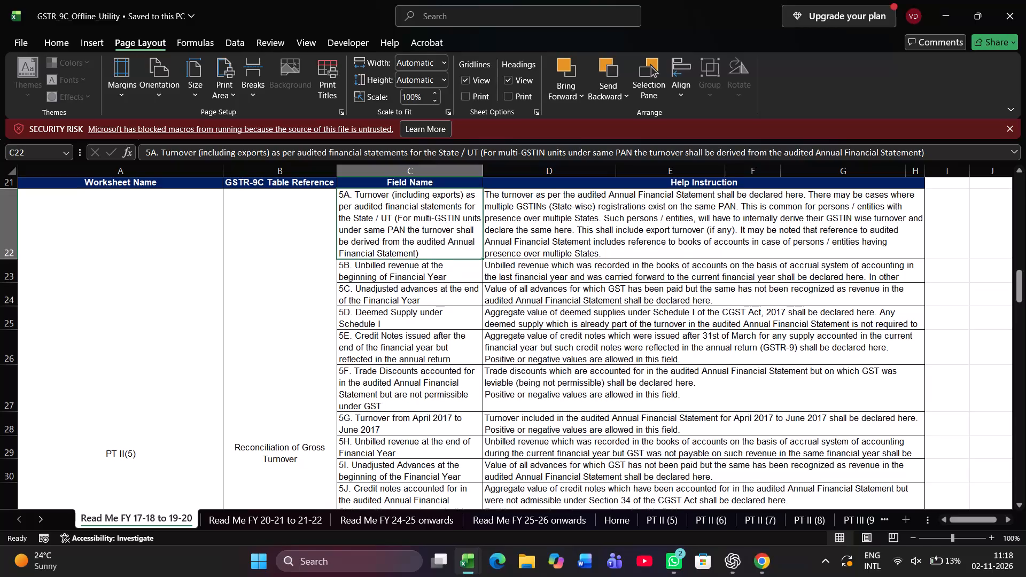
Read the data entry instructions from field 5A to PT II(8), and select the introductory note of the PT II(7) taxable turnover reconciliation.
scroll(413, 288, "down", 1)
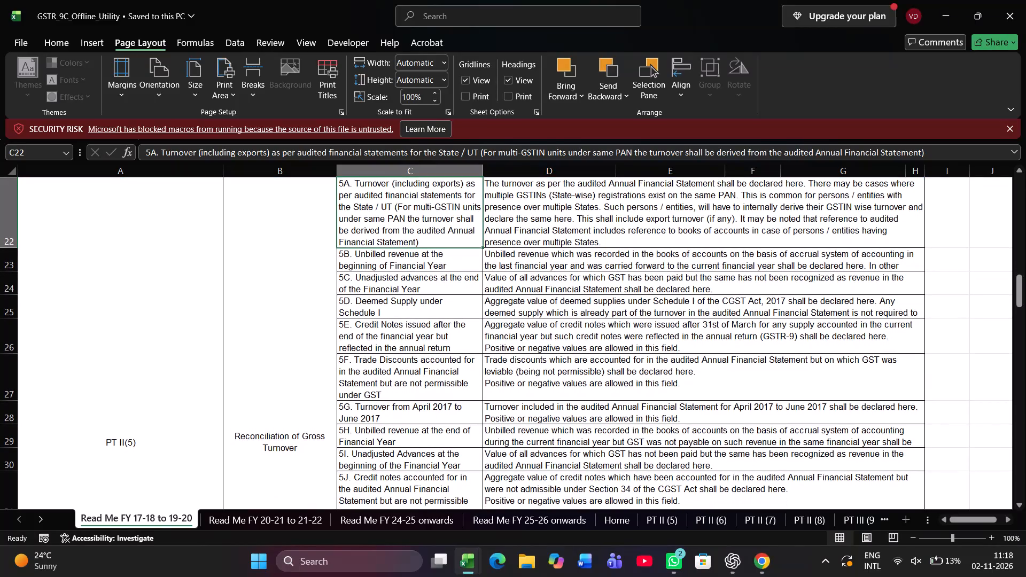
scroll(413, 288, "down", 2)
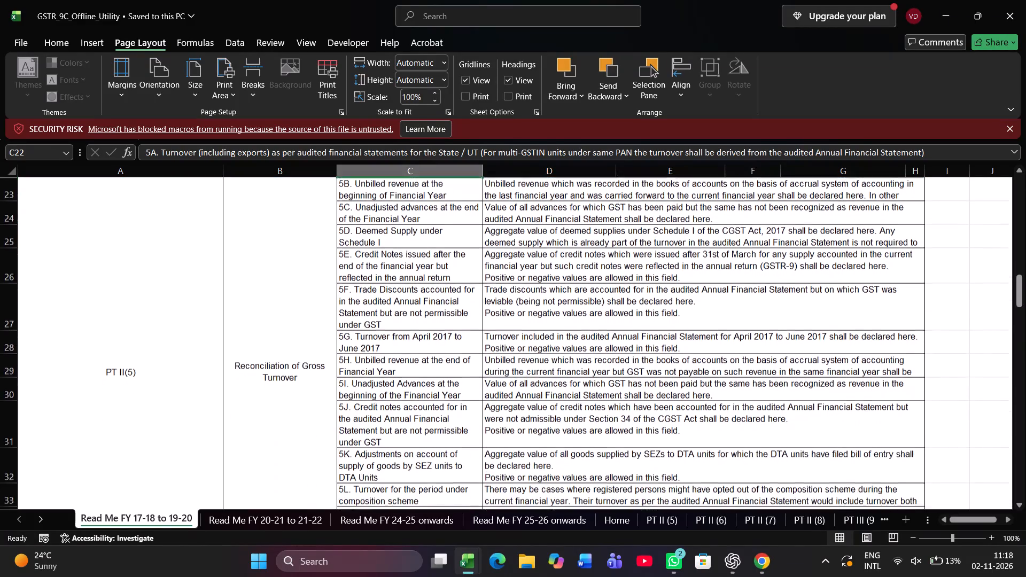
scroll(413, 288, "down", 1)
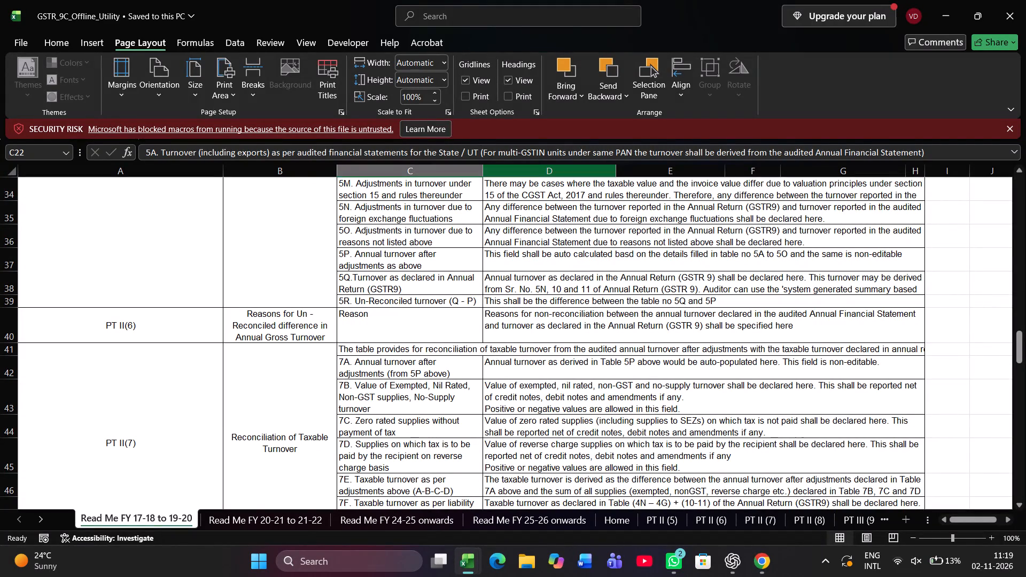
scroll(371, 346, "down", 1)
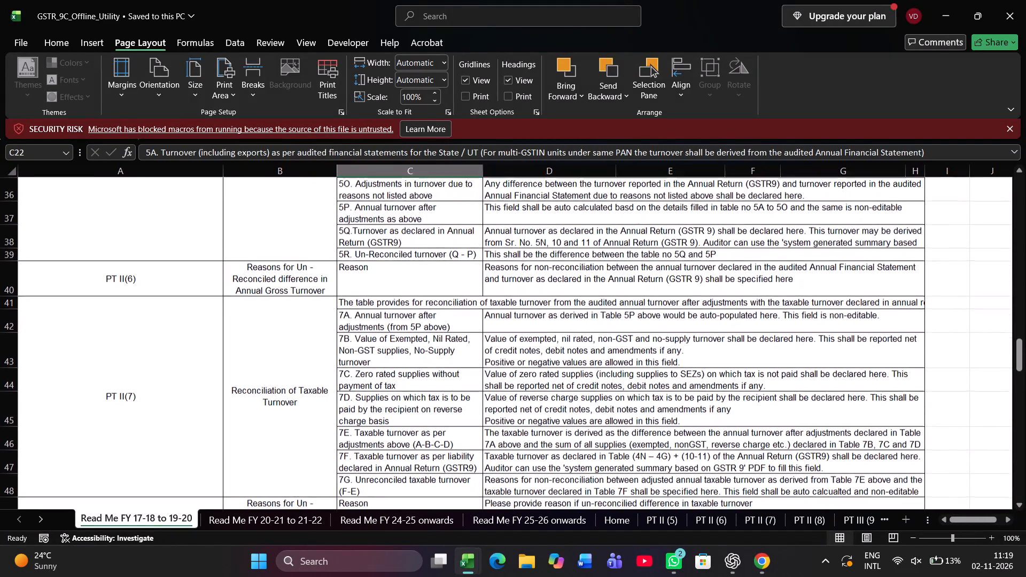
scroll(371, 346, "down", 1)
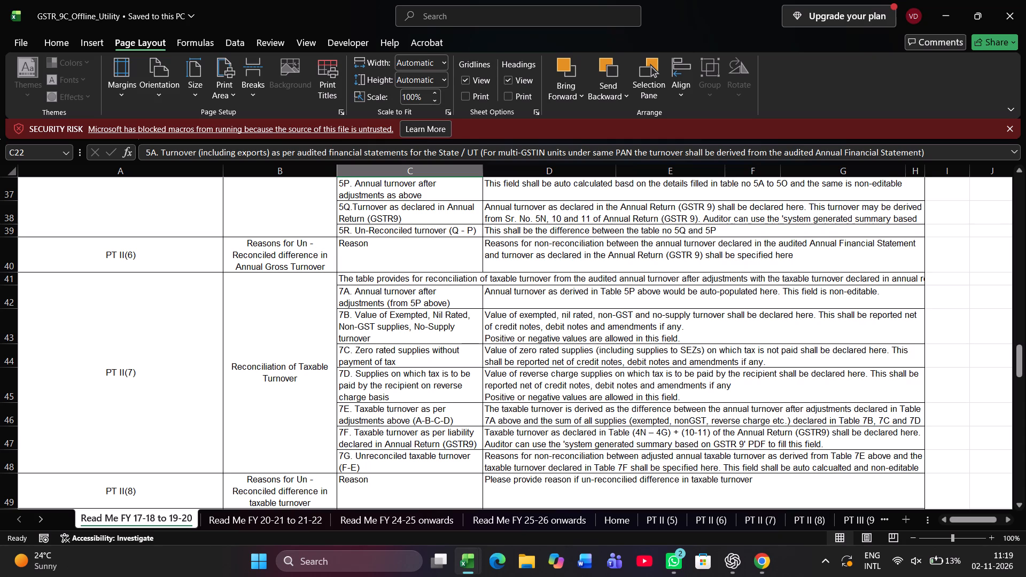
scroll(858, 234, "left", 2)
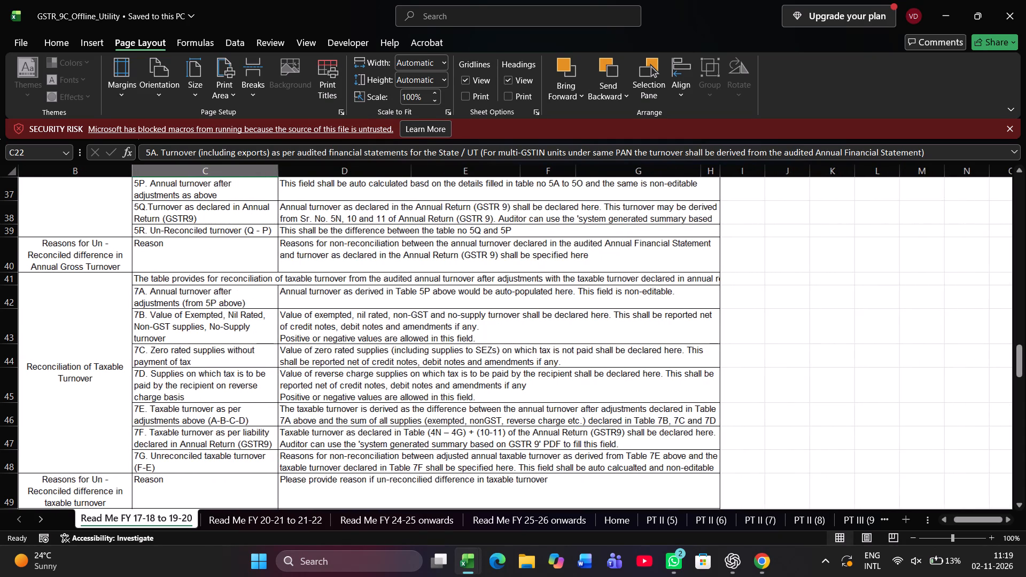
left_click(694, 280)
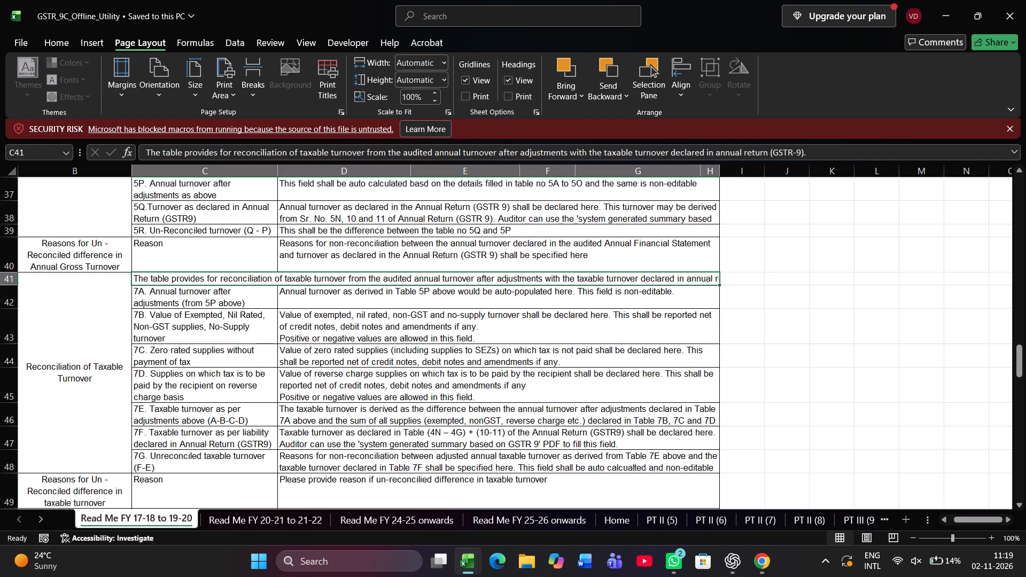
Switch to Google Chrome, search for octa.gst, and open the Octa GST website from the results.
left_click(942, 7)
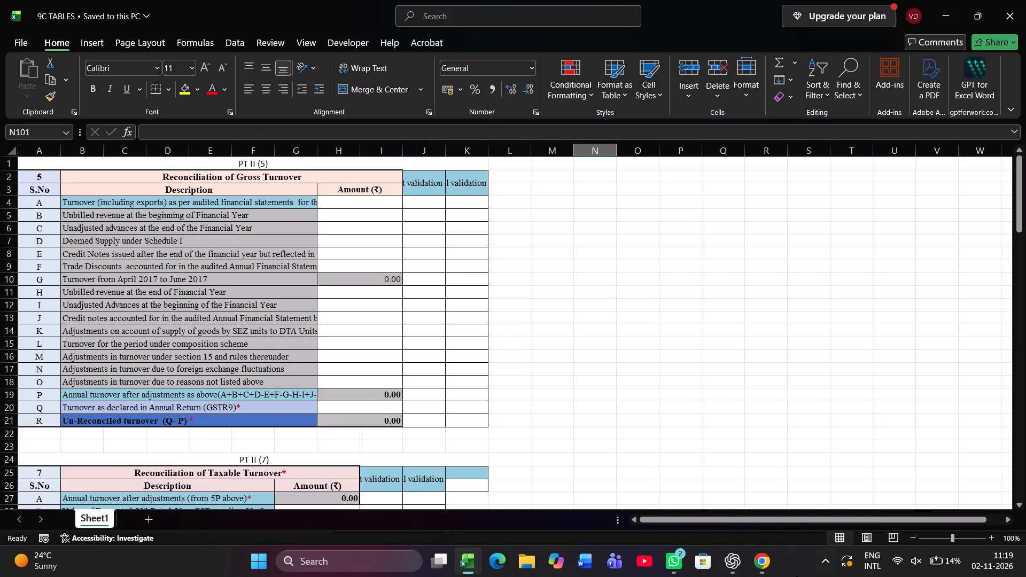
left_click(766, 575)
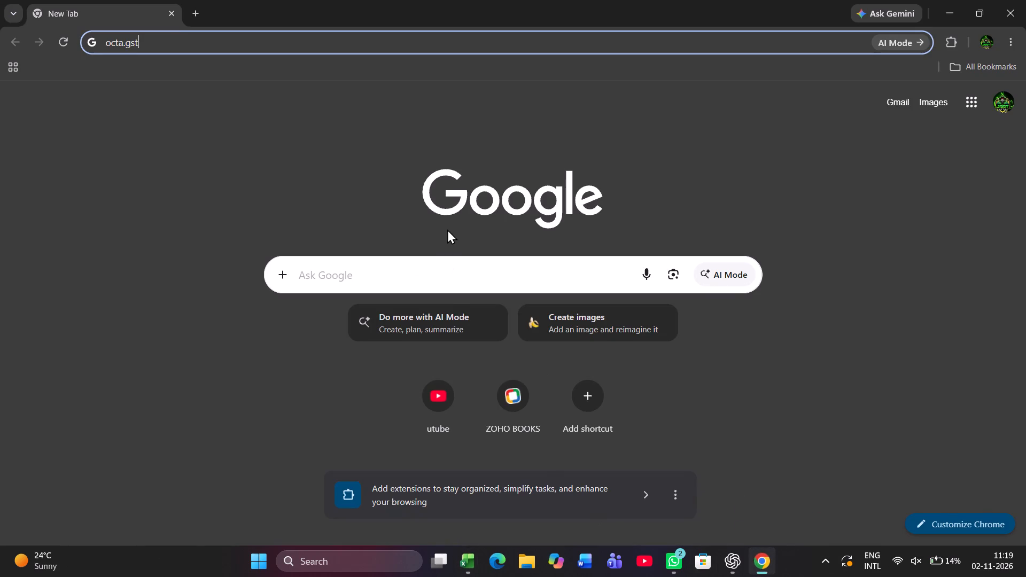
type("OCTA")
key("space")
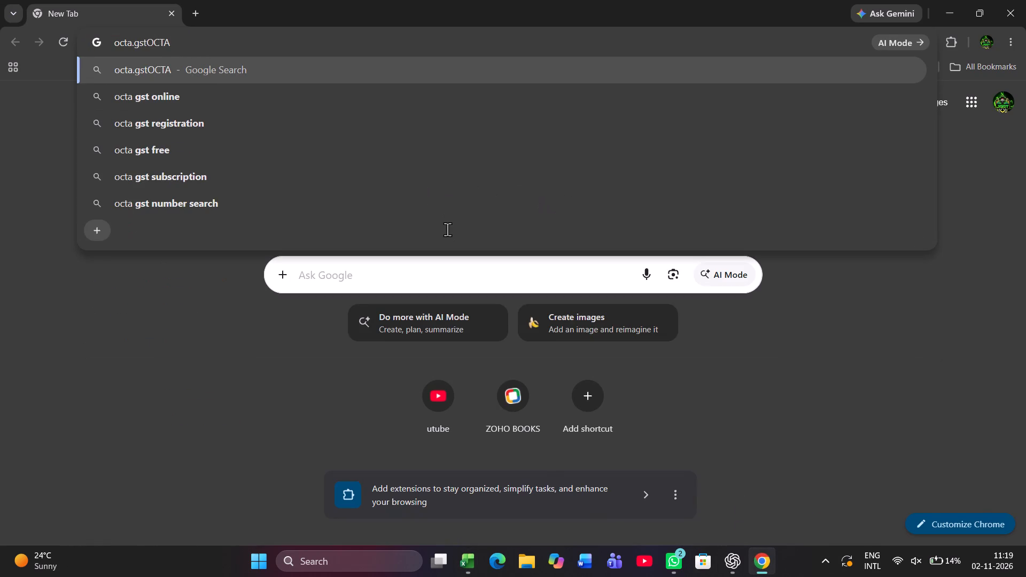
key("BackSpace")
type(".GST")
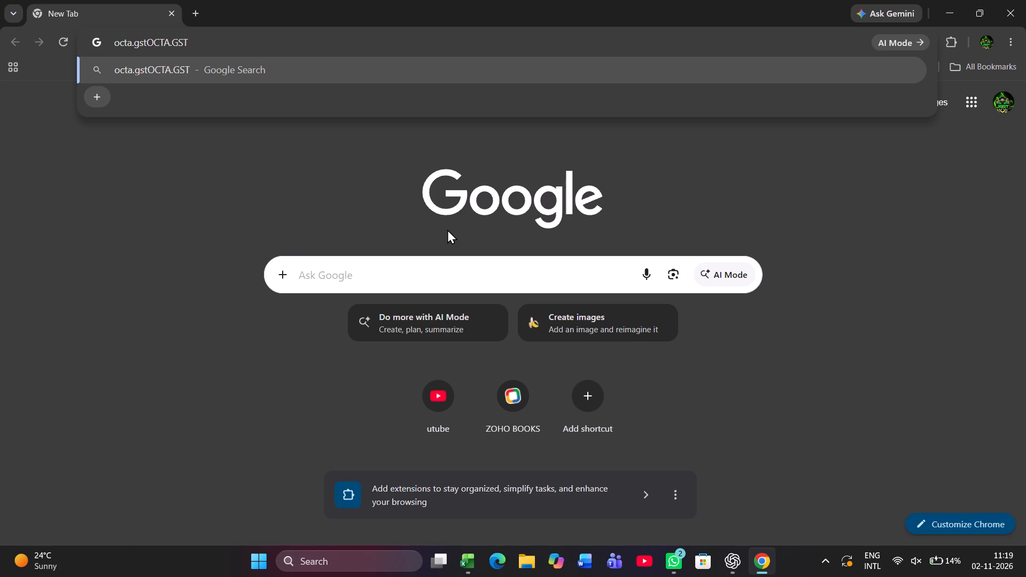
key("BackSpace")
key("BackSpace")
key("BackSpace")
key("BackSpace")
key("BackSpace")
key("BackSpace")
key("BackSpace")
key("BackSpace")
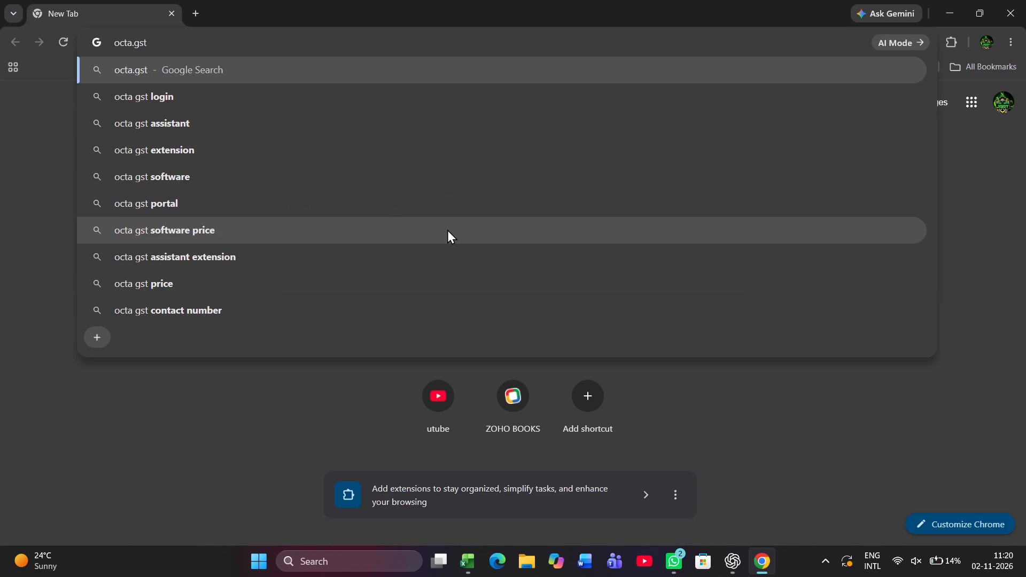
key("Return")
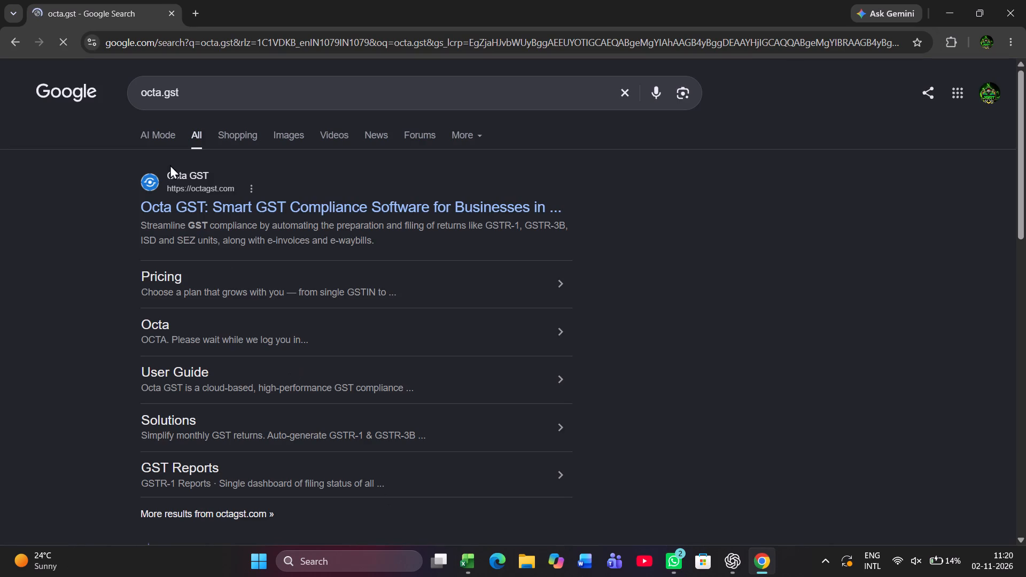
scroll(269, 283, "down", 3)
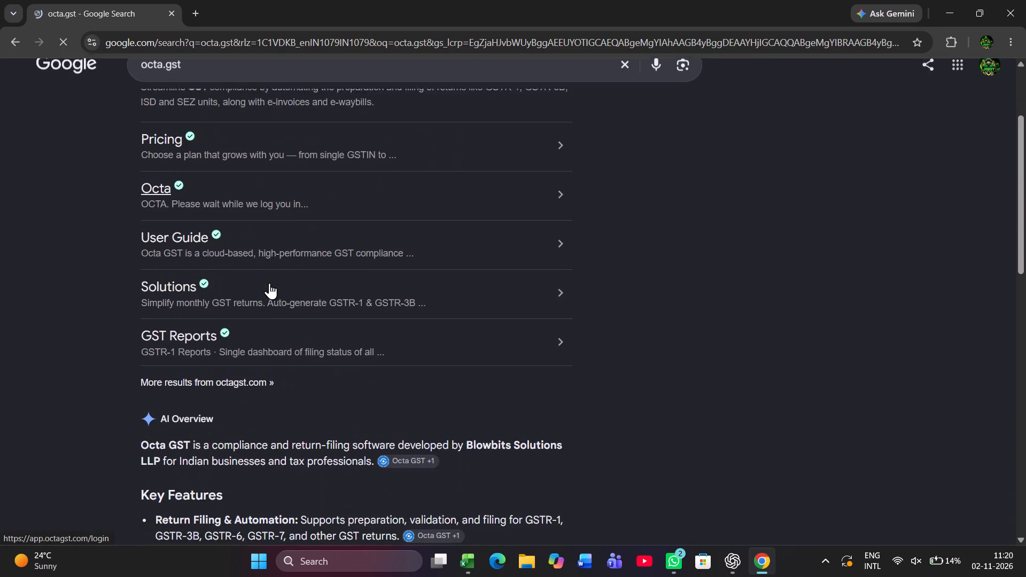
scroll(269, 283, "down", 5)
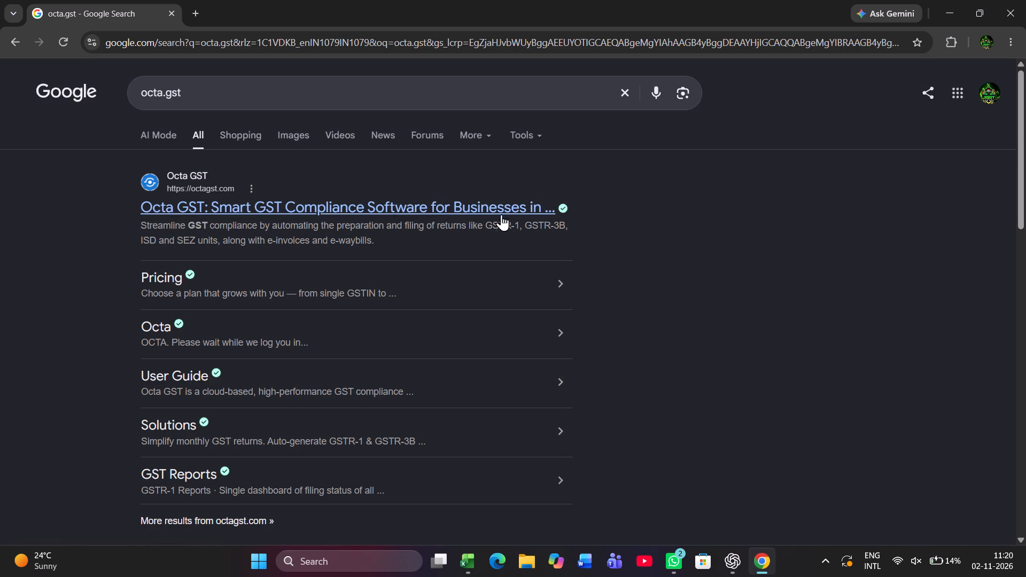
left_click(221, 190)
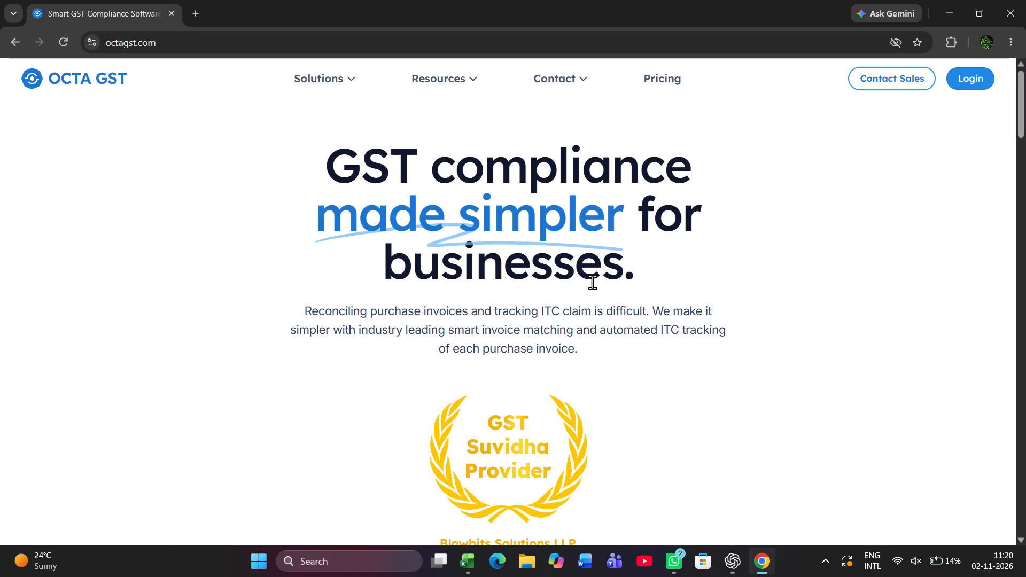
Look through the Octa GST homepage, including its client logos and GST compliance offerings, and close the page.
scroll(534, 285, "down", 3)
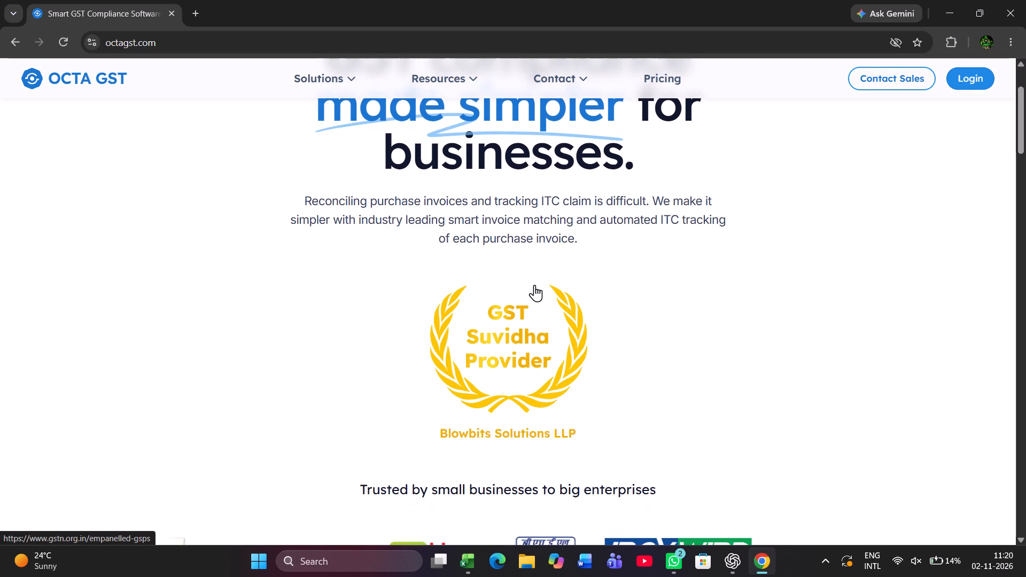
scroll(534, 285, "down", 2)
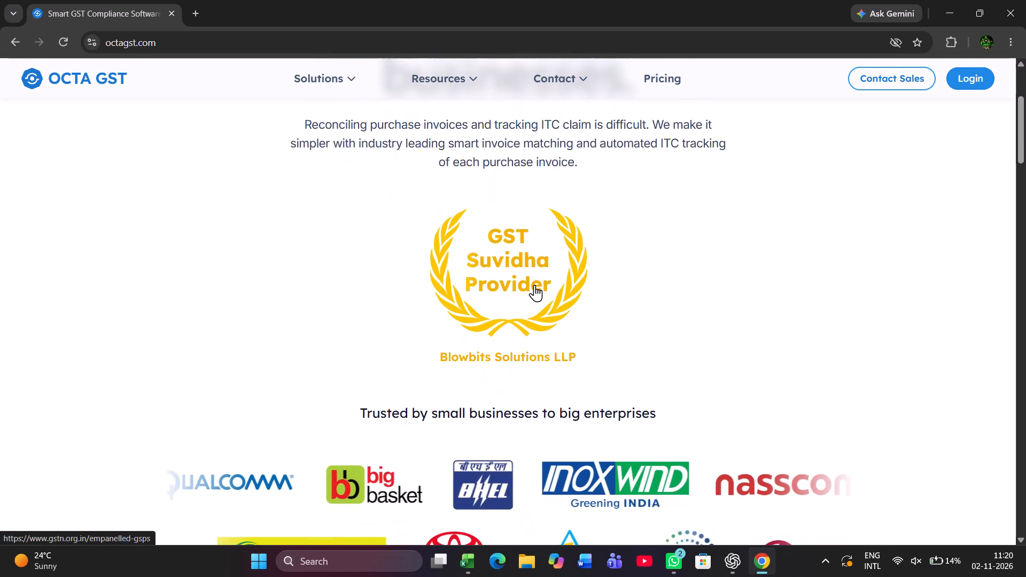
scroll(534, 285, "down", 6)
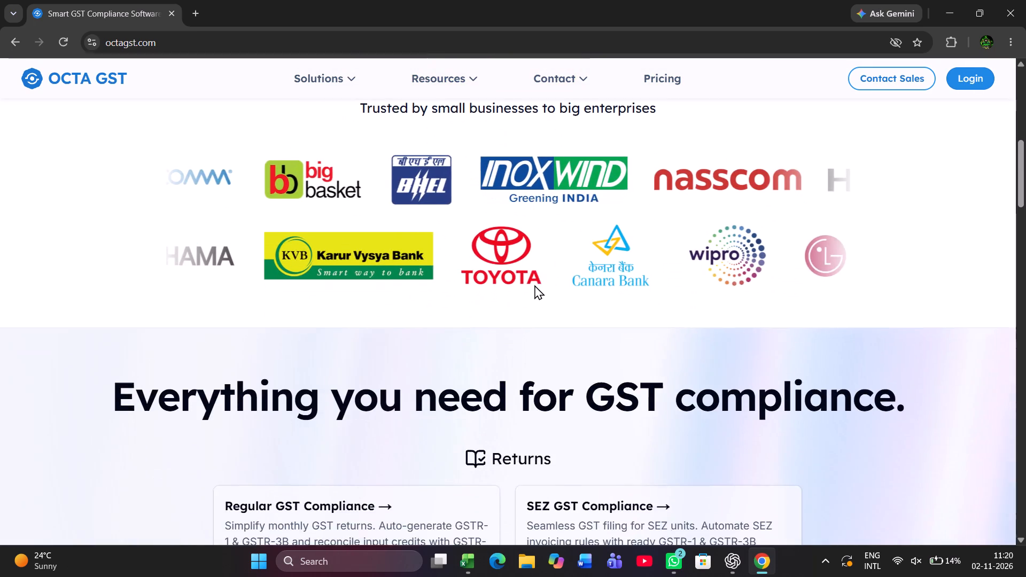
scroll(534, 285, "down", 2)
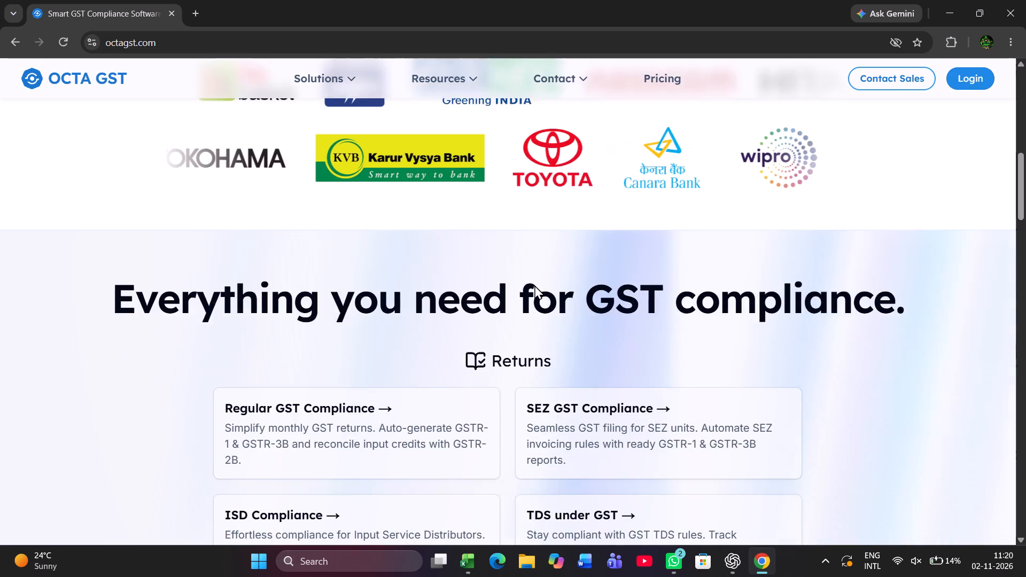
scroll(534, 285, "down", 2)
scroll(534, 285, "up", 7)
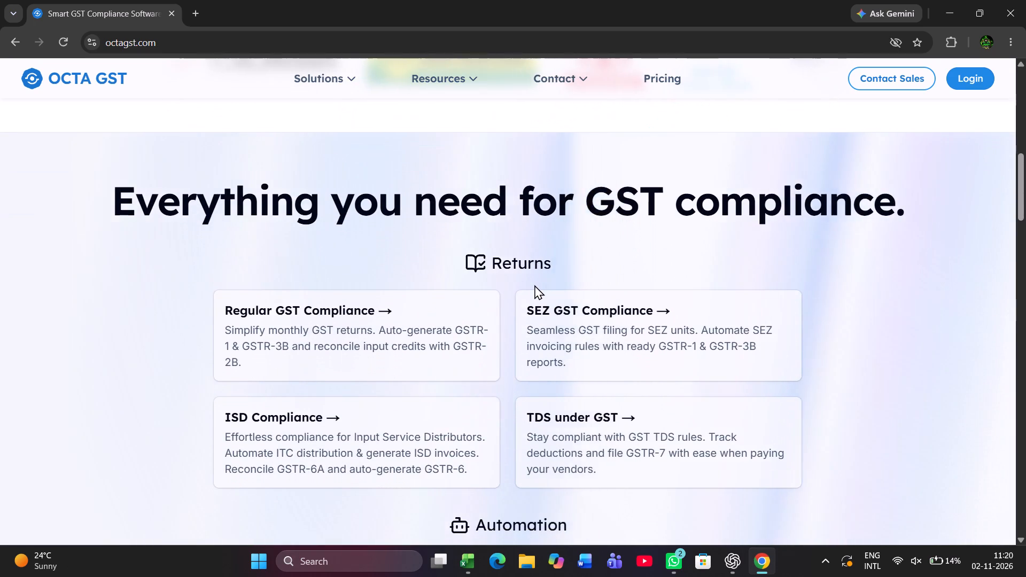
scroll(534, 285, "up", 6)
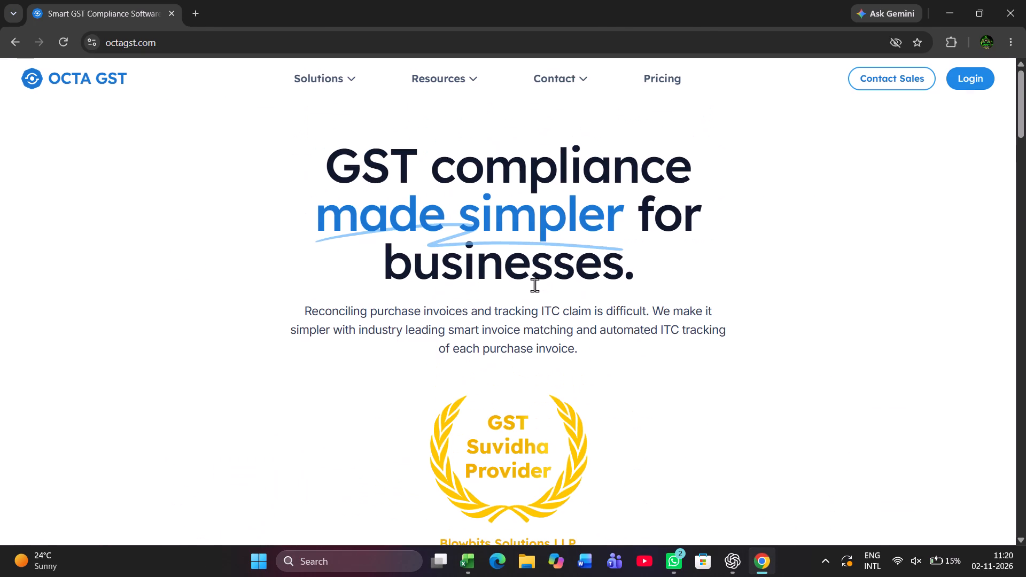
scroll(534, 285, "up", 2)
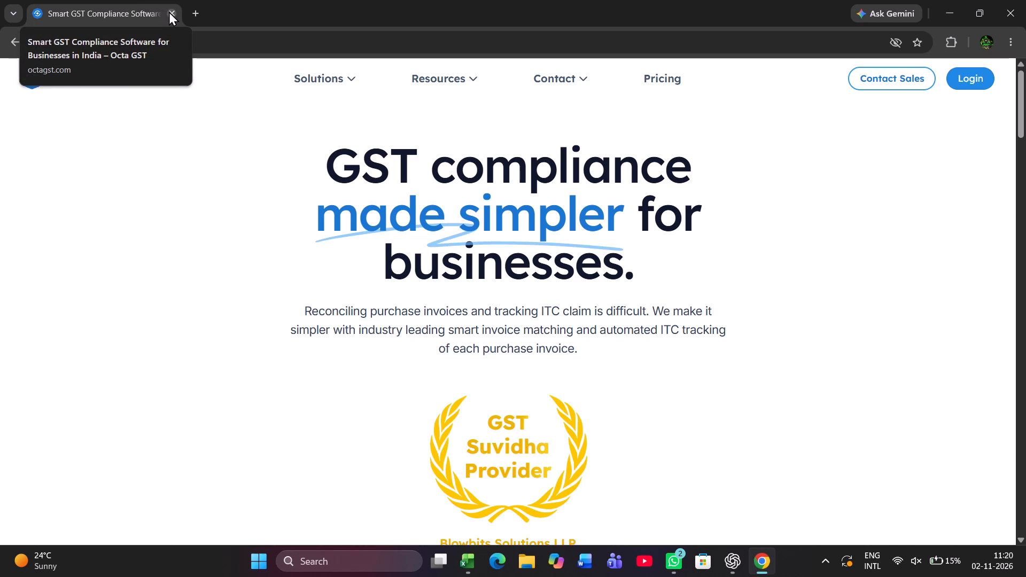
left_click(169, 11)
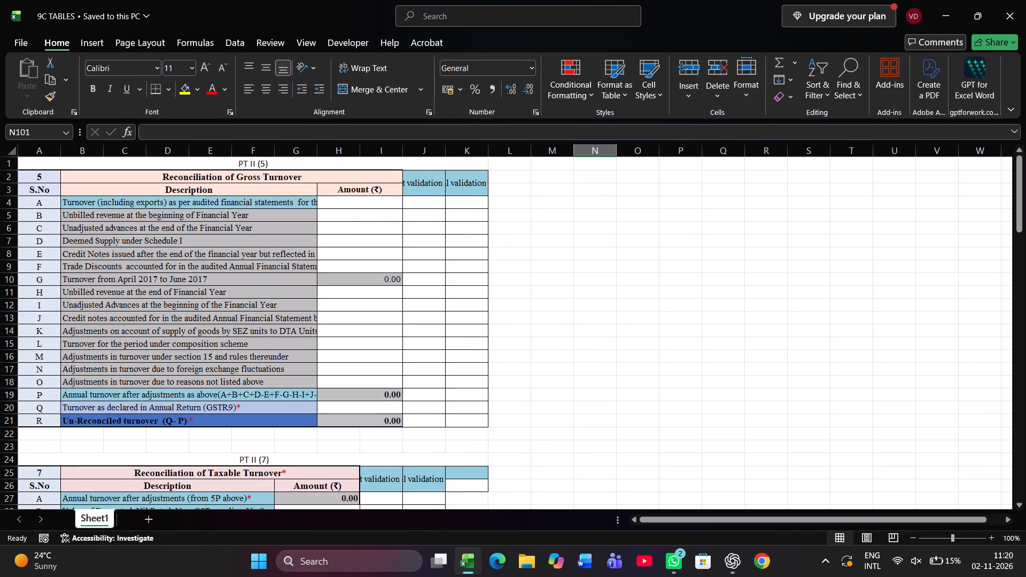
Close the 9C TABLES workbook and the GSTR_9C_Offline_Utility workbook.
scroll(475, 386, "down", 2)
scroll(475, 386, "up", 1)
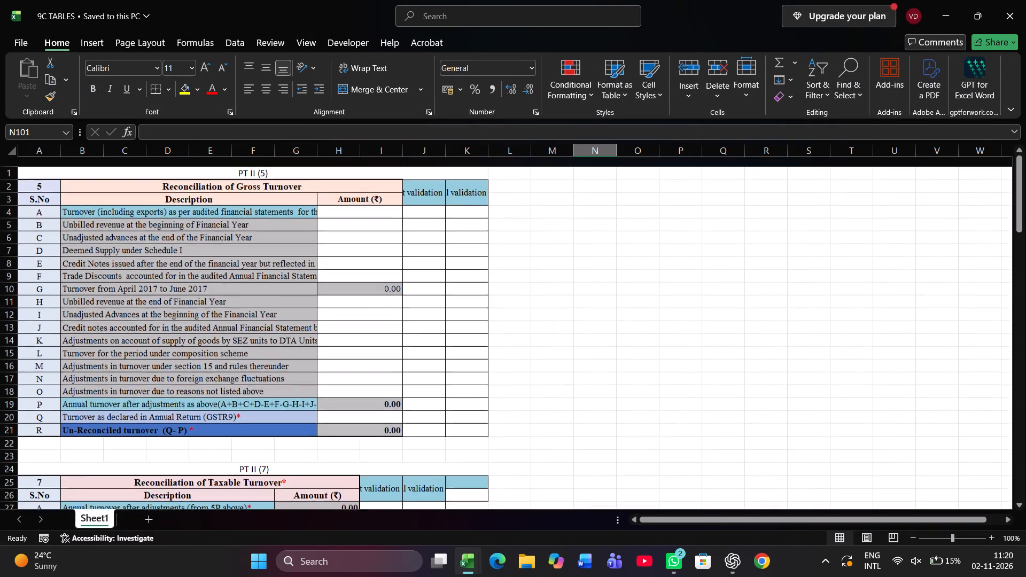
left_click(1013, 0)
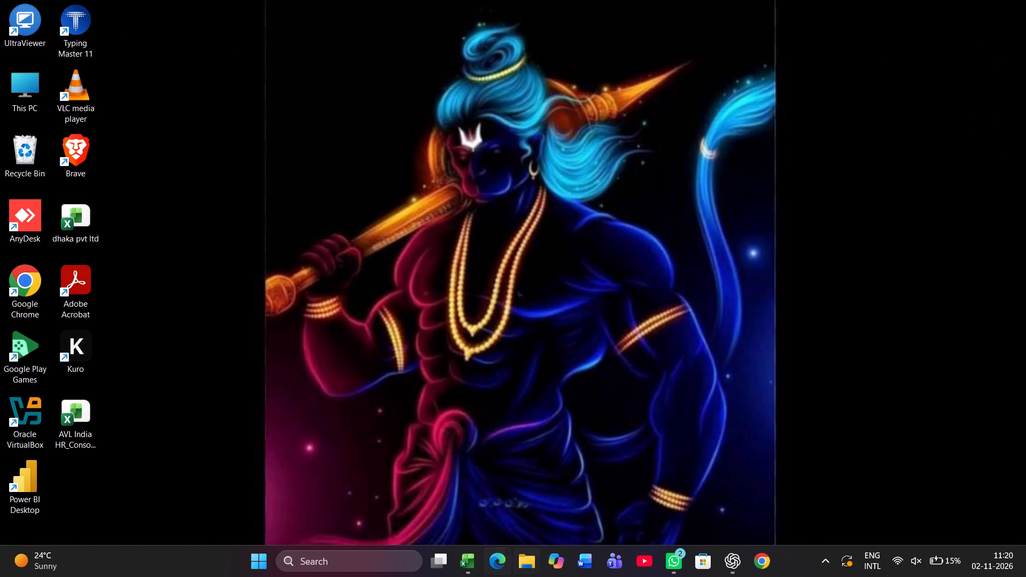
left_click(465, 563)
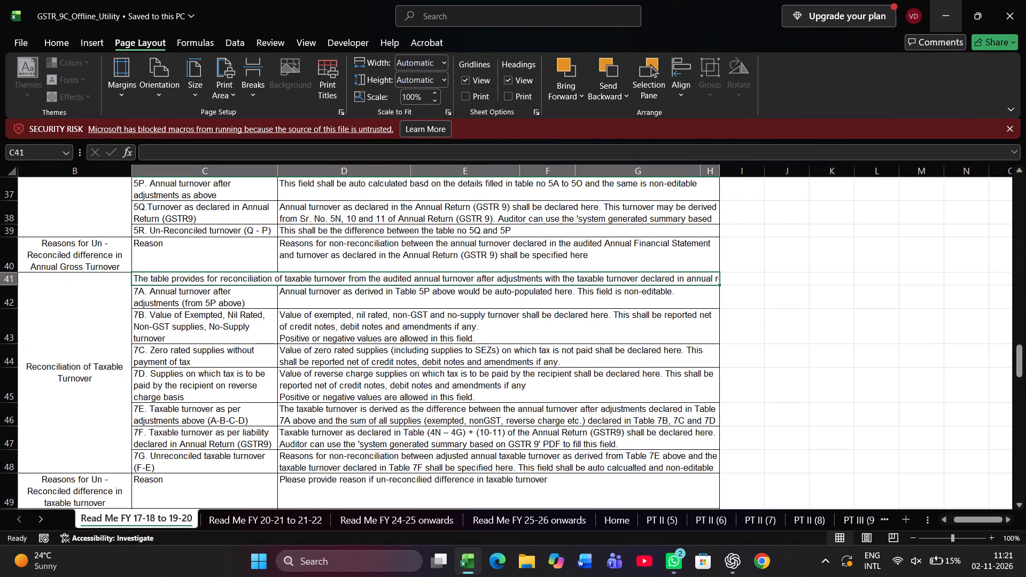
left_click(1016, 17)
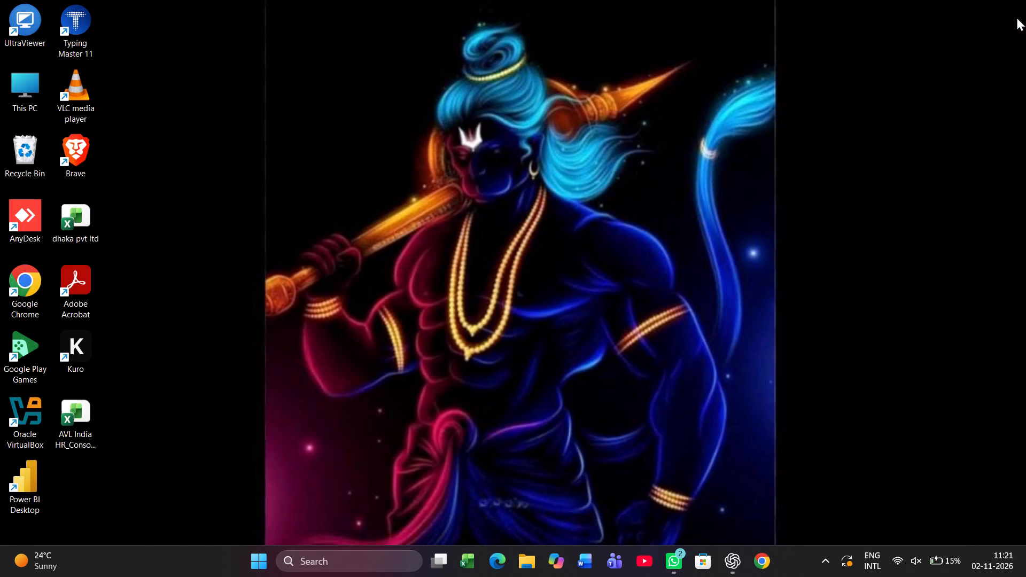
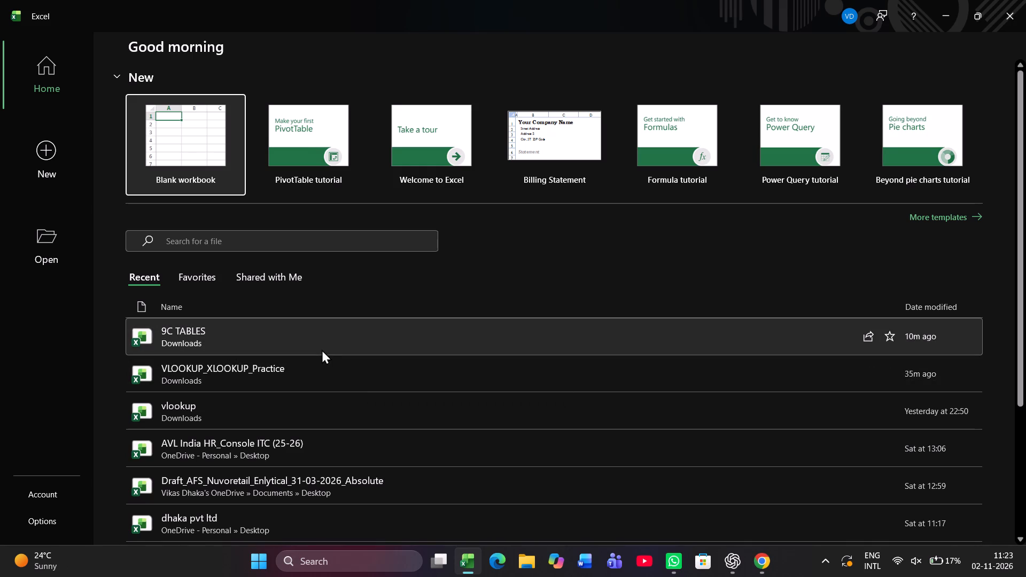
Open the recent workbook "9C TABLES" and enable its blocked content so its links can update.
left_click(367, 324)
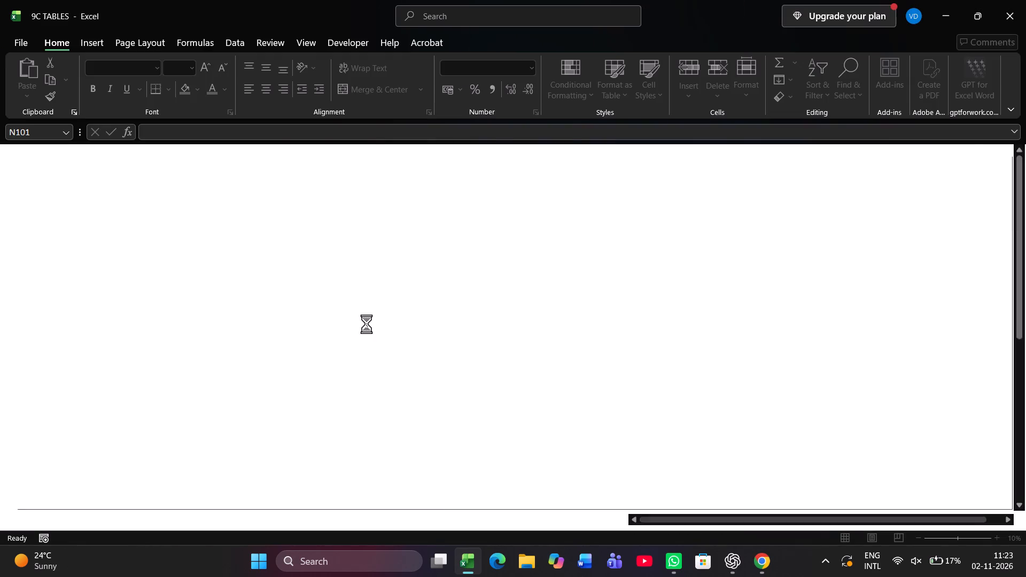
scroll(363, 373, "down", 1)
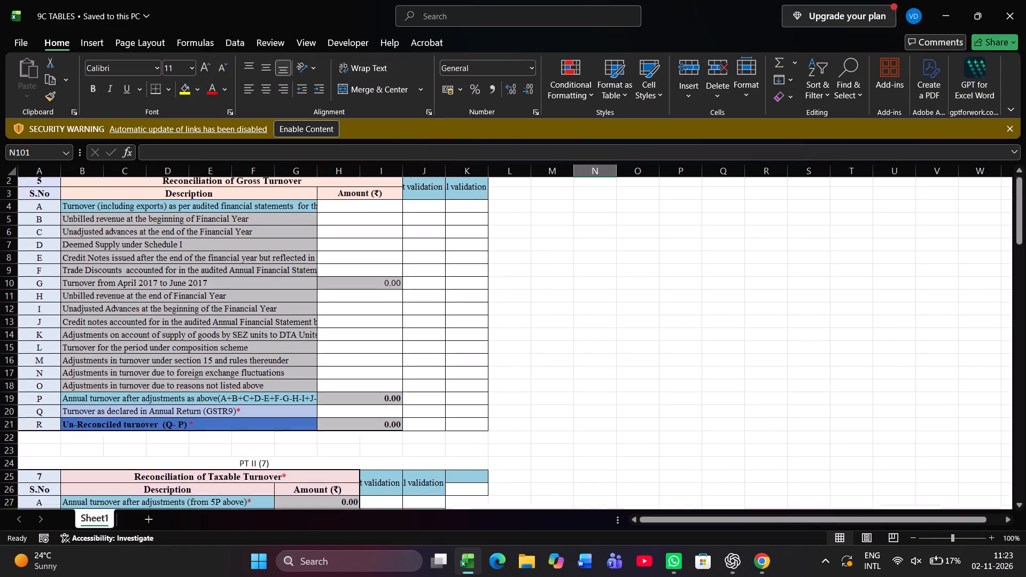
scroll(442, 431, "up", 1)
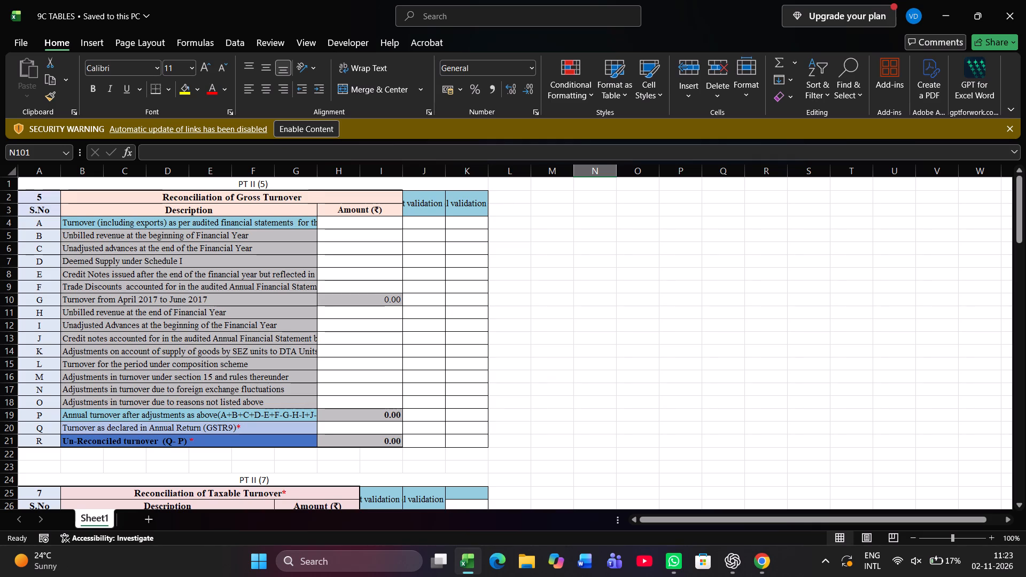
scroll(340, 470, "down", 1)
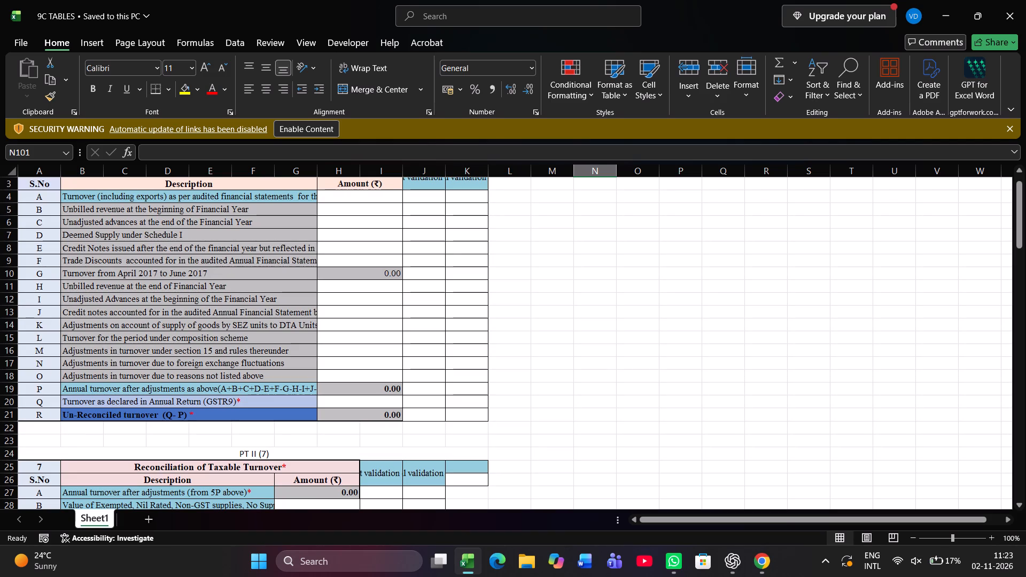
left_click(370, 412)
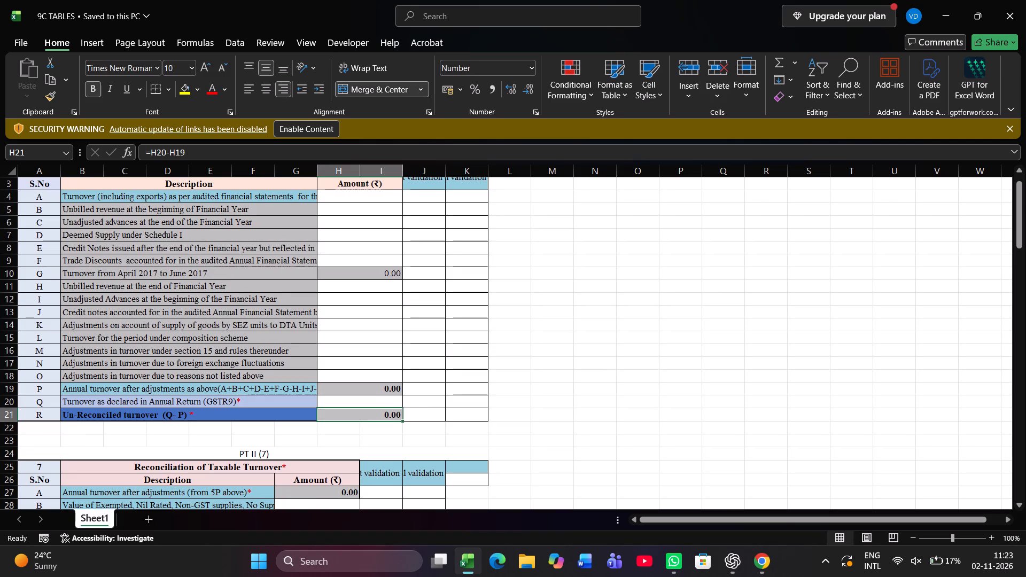
left_click(292, 127)
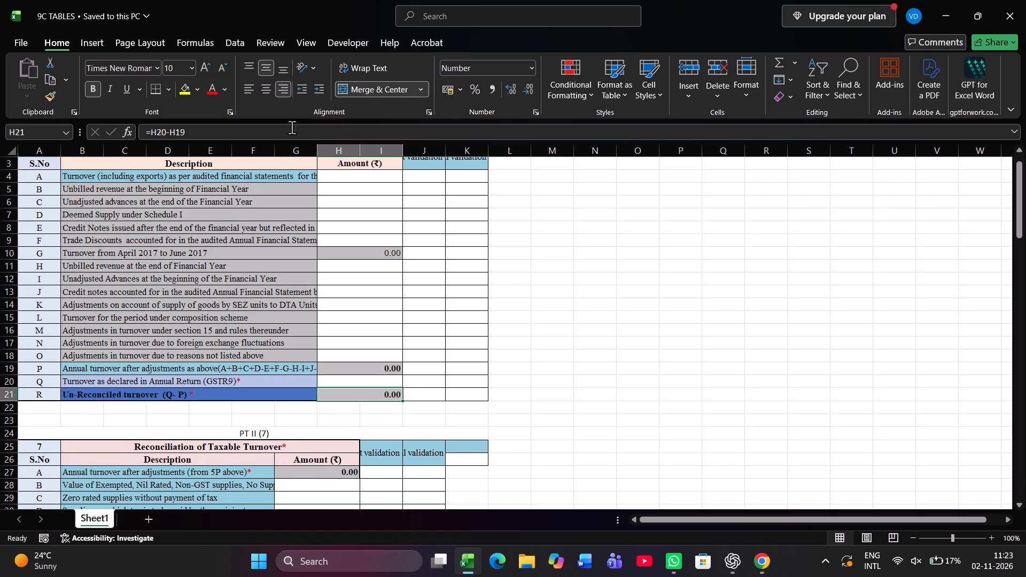
Examine the formulas for annual turnover (row A) and taxable turnover (row E) in Table 7, Reconciliation of Taxable Turnover.
scroll(372, 333, "down", 1)
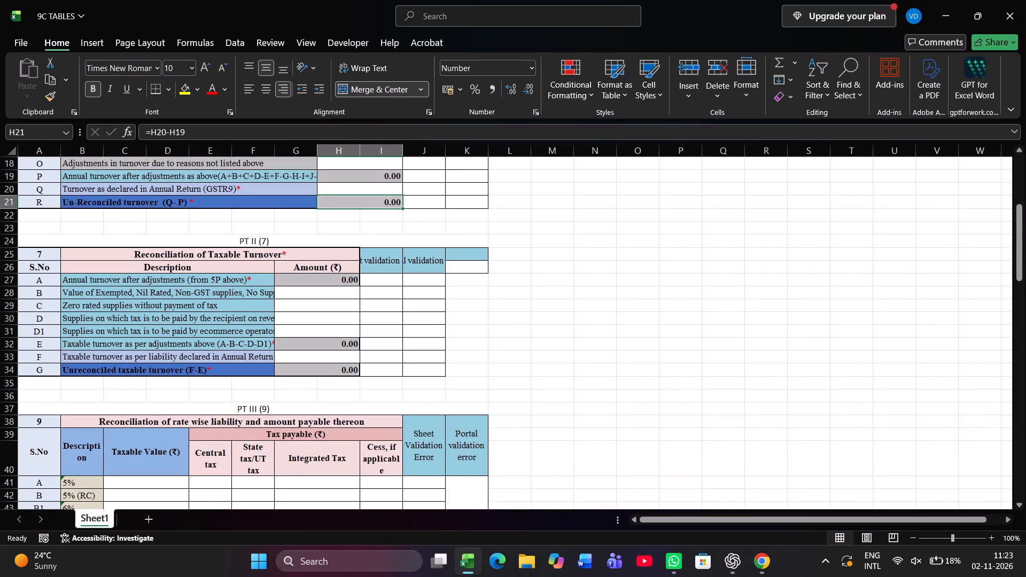
left_click(330, 349)
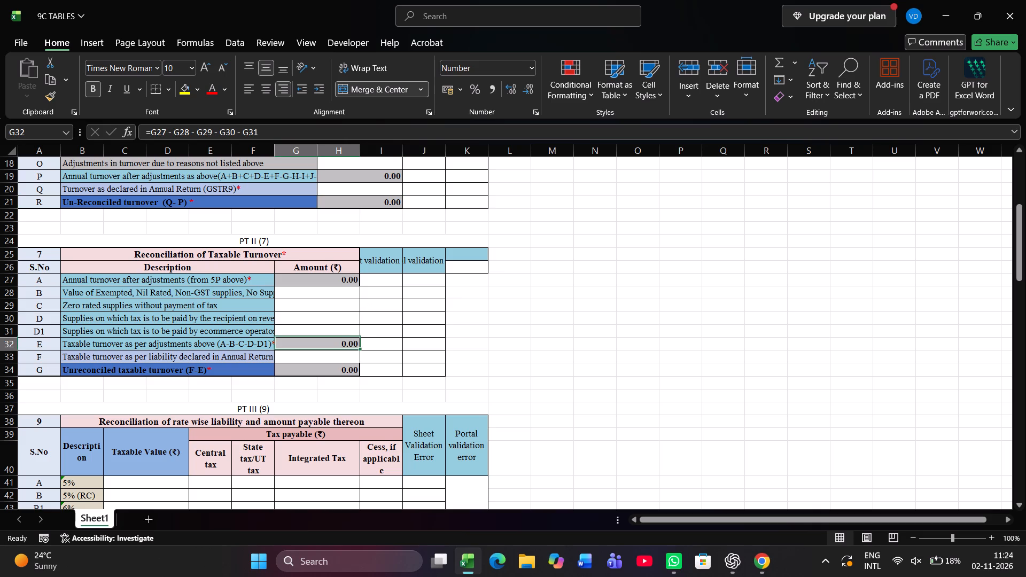
left_click(320, 276)
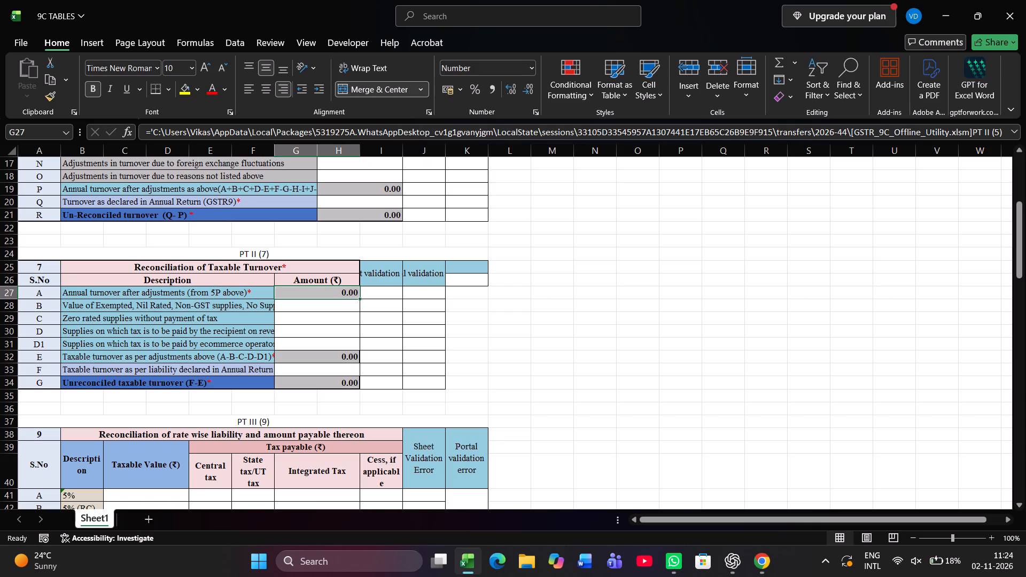
left_click(326, 295)
Review the rate-wise liability rows of Table 9 and inspect the formulas for total amount payable and un-reconciled payment.
scroll(326, 295, "down", 1)
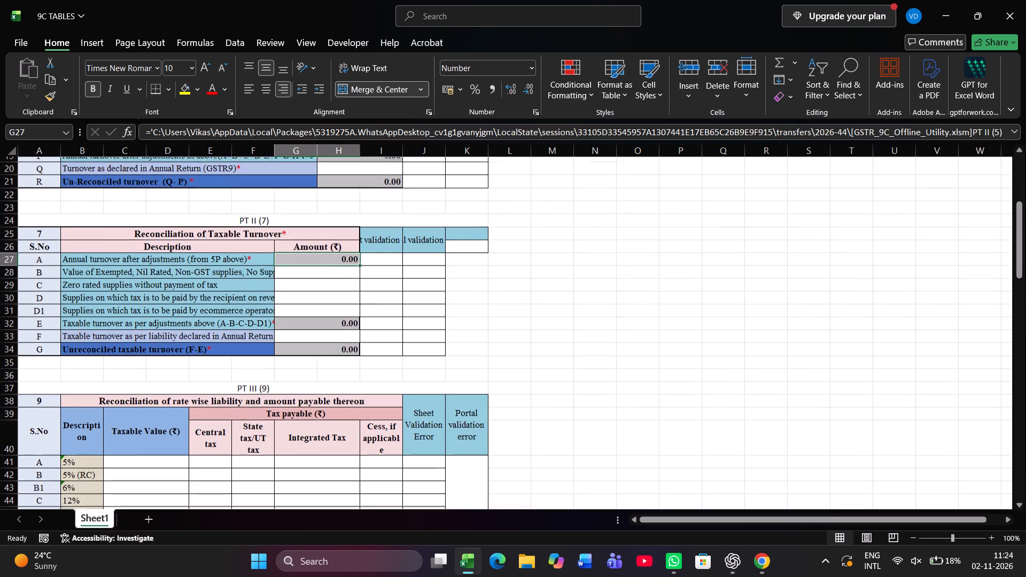
scroll(326, 295, "down", 2)
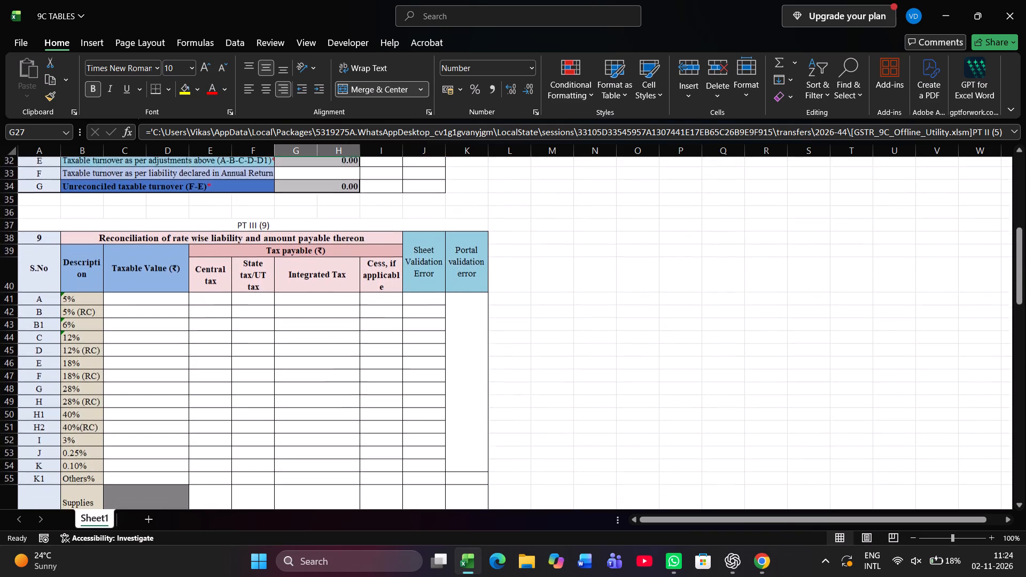
scroll(326, 295, "down", 2)
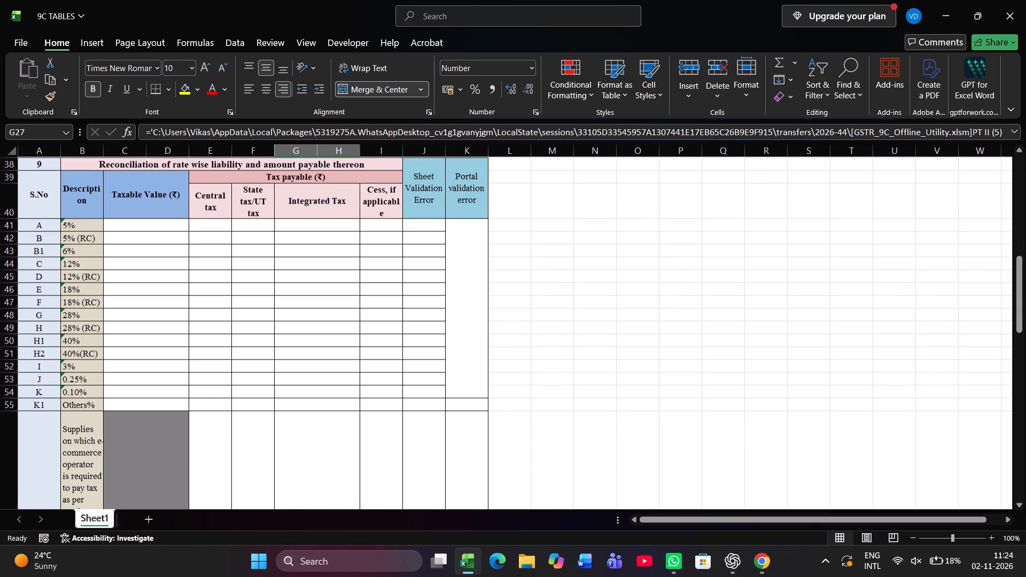
scroll(326, 295, "down", 2)
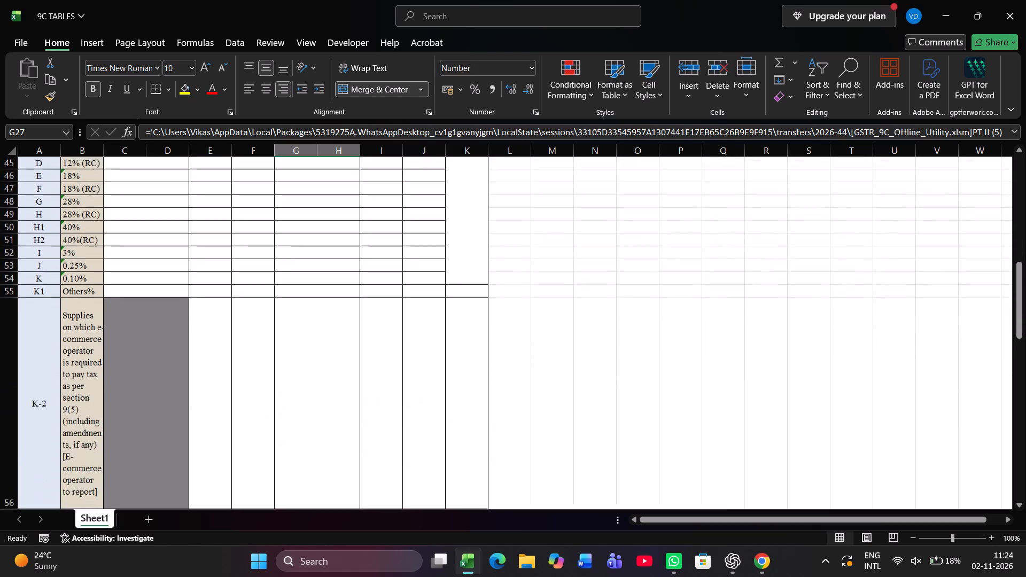
scroll(326, 295, "down", 2)
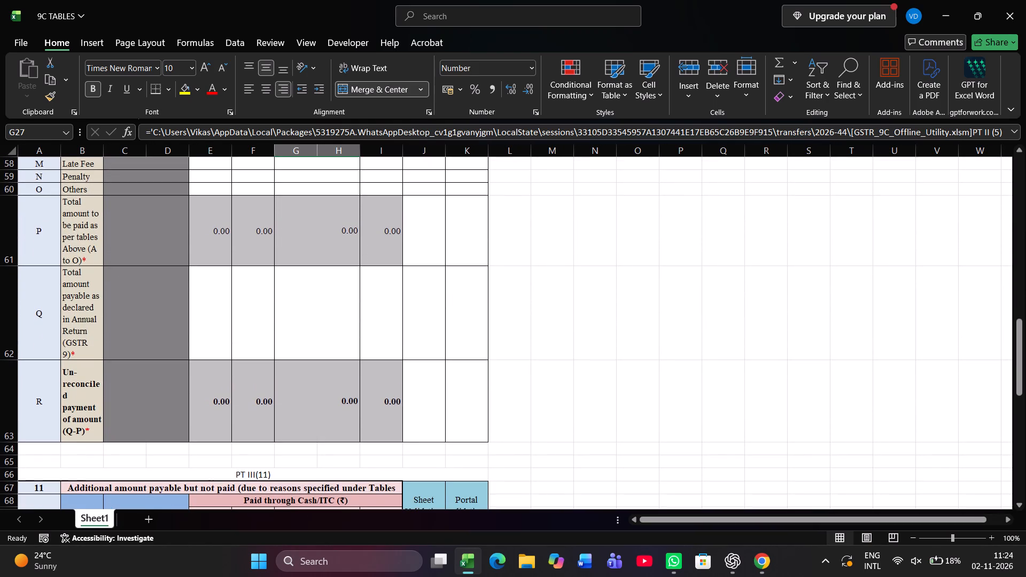
left_click(219, 431)
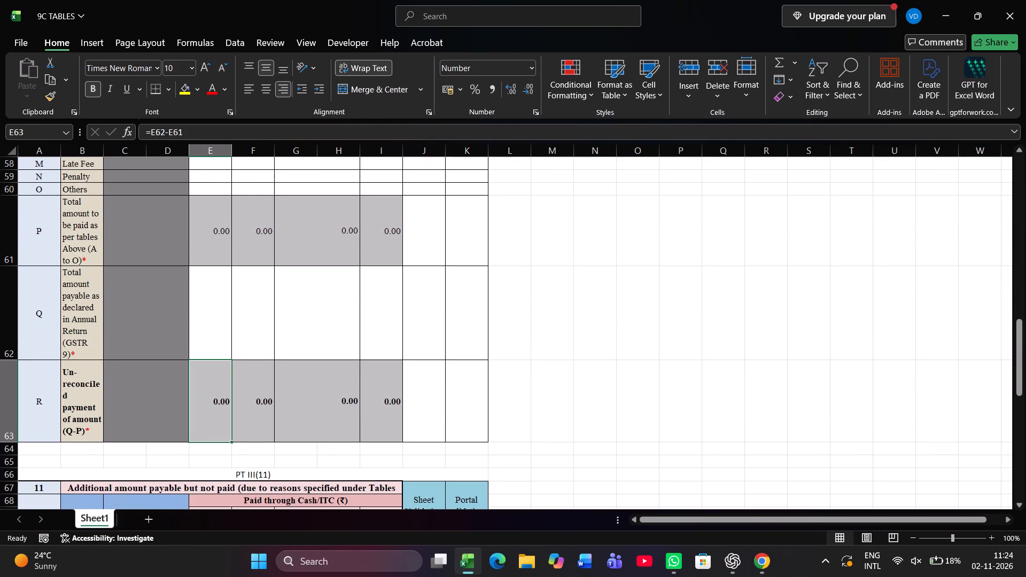
left_click(236, 425)
left_click(195, 252)
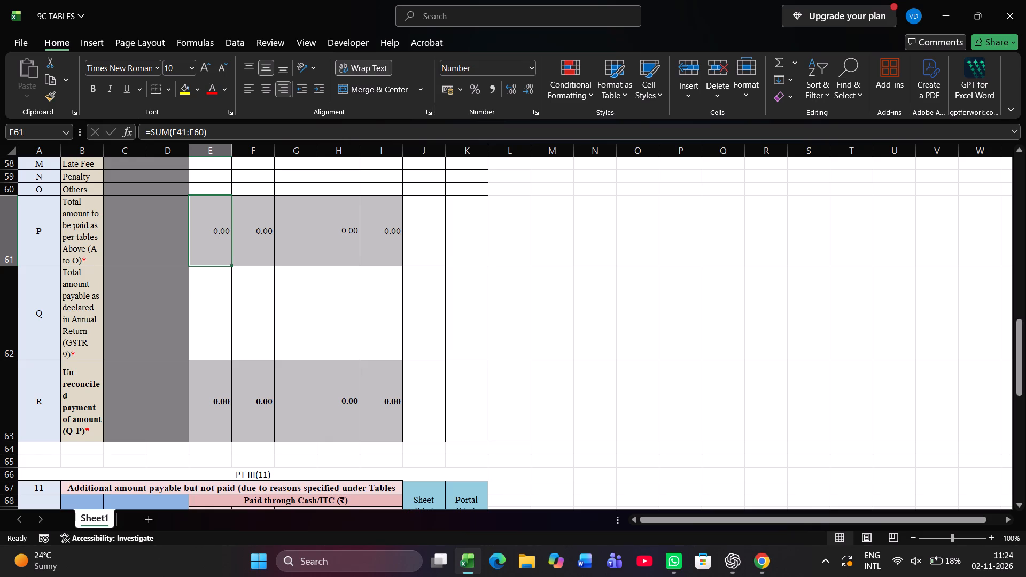
scroll(353, 328, "up", 1)
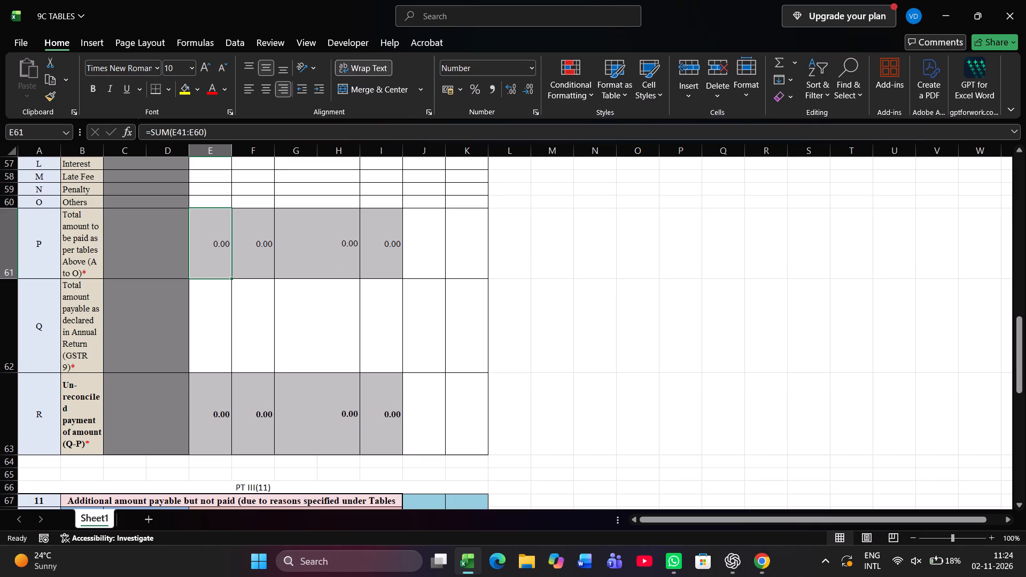
scroll(353, 328, "up", 1)
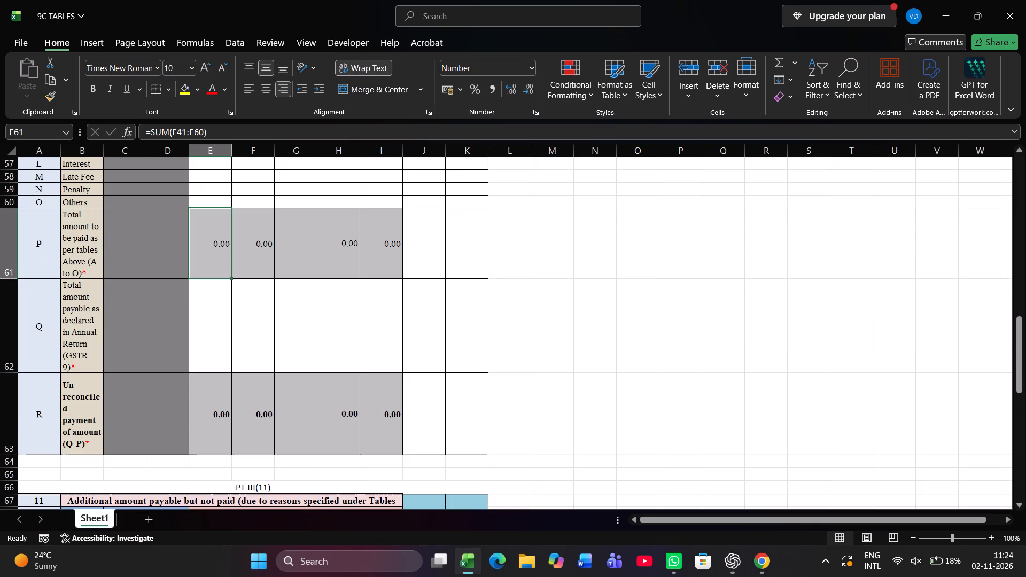
left_click(286, 247)
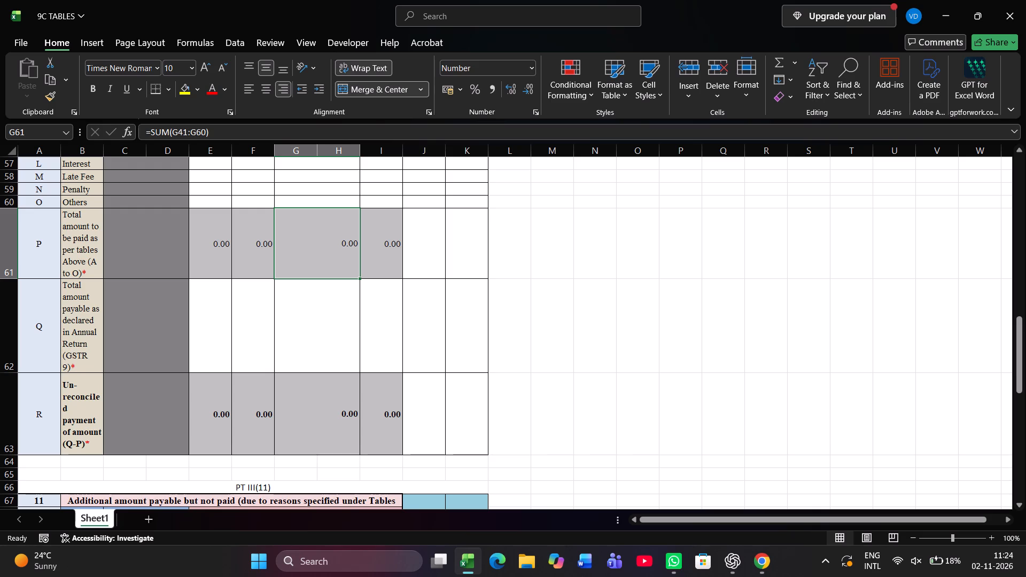
Review Table 11, Additional amount payable but not paid, from its rate rows down to interest, late fee, penalty and others.
scroll(349, 428, "down", 2)
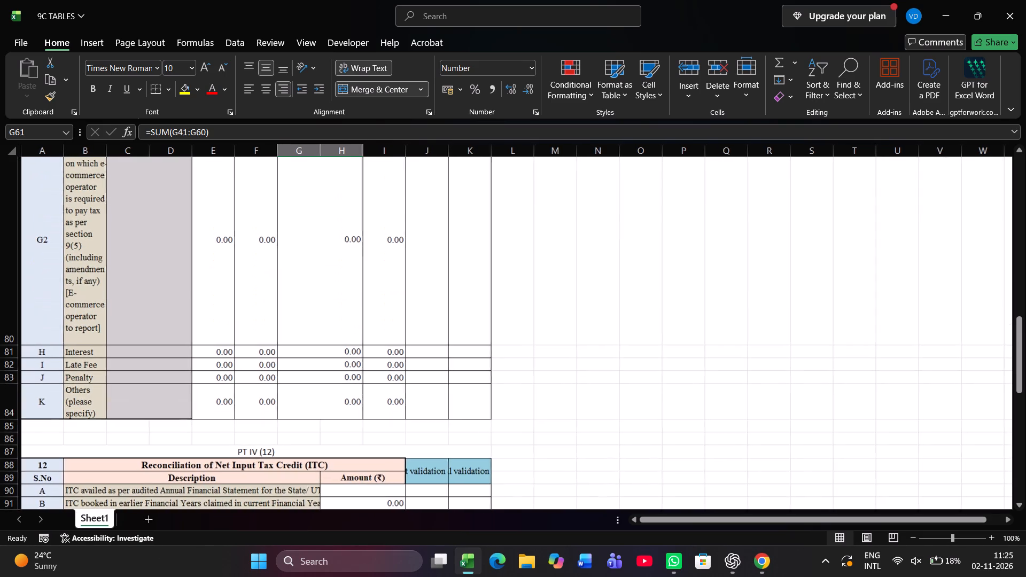
scroll(313, 426, "up", 1)
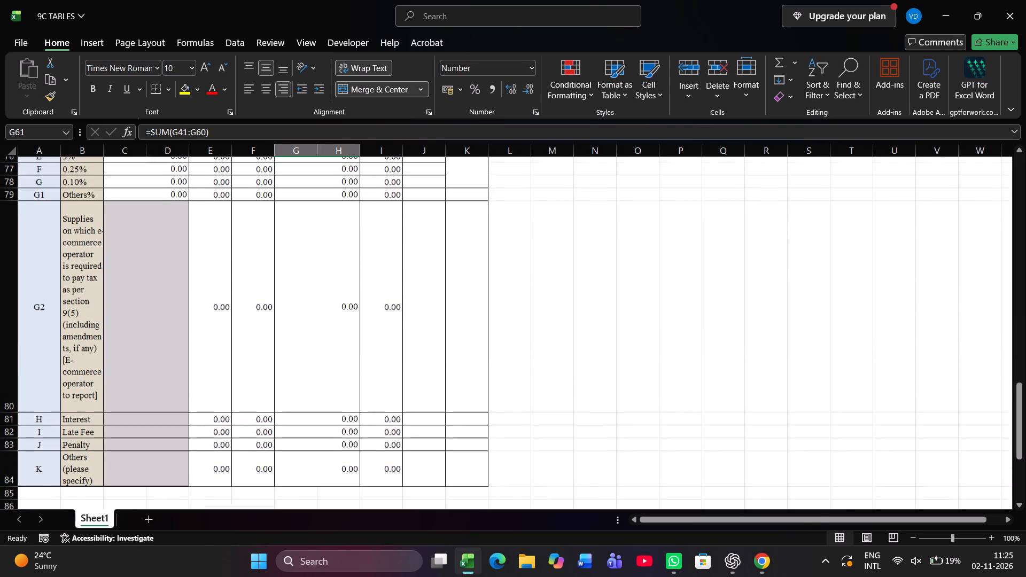
scroll(313, 426, "up", 3)
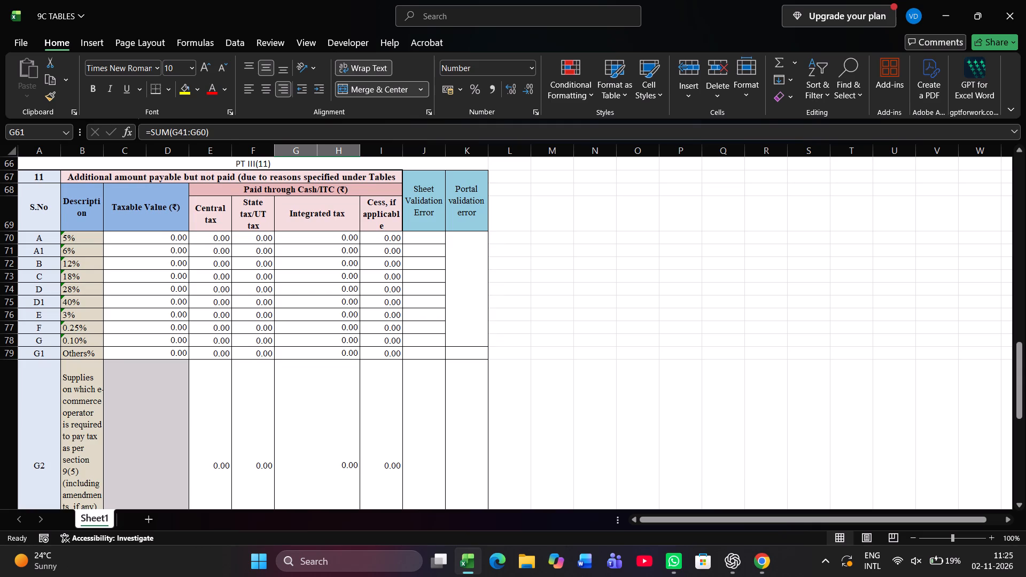
scroll(431, 240, "down", 2)
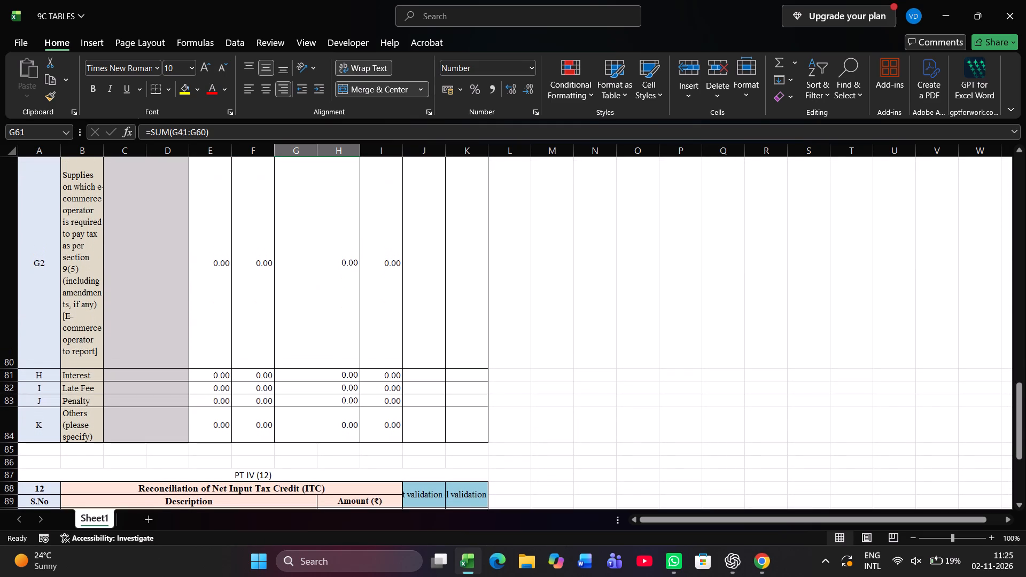
Examine the amount cells and formulas of Table 12, Reconciliation of Net Input Tax Credit, including ITC availed and un-reconciled ITC.
scroll(431, 240, "down", 2)
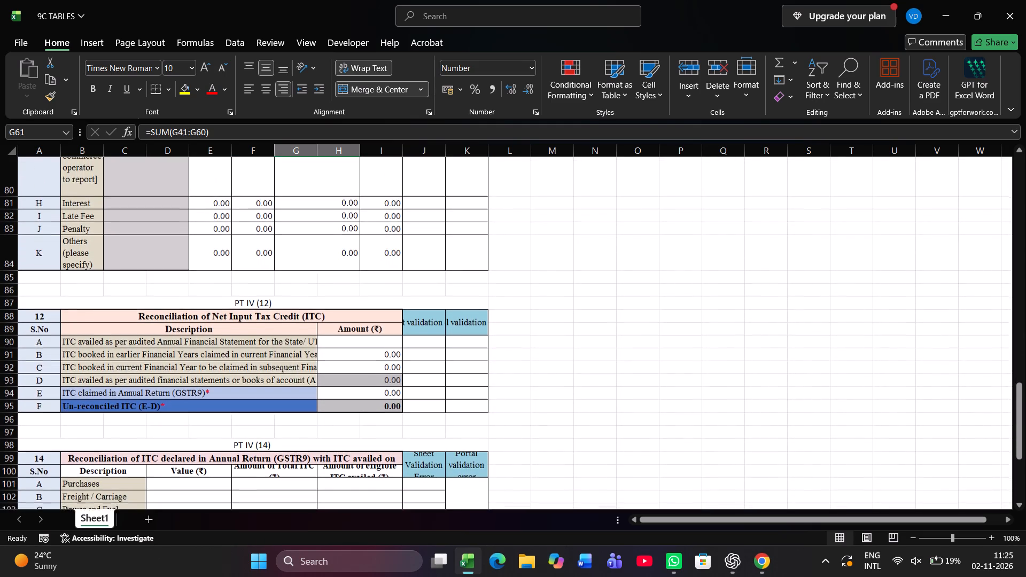
scroll(431, 240, "down", 1)
left_click(369, 367)
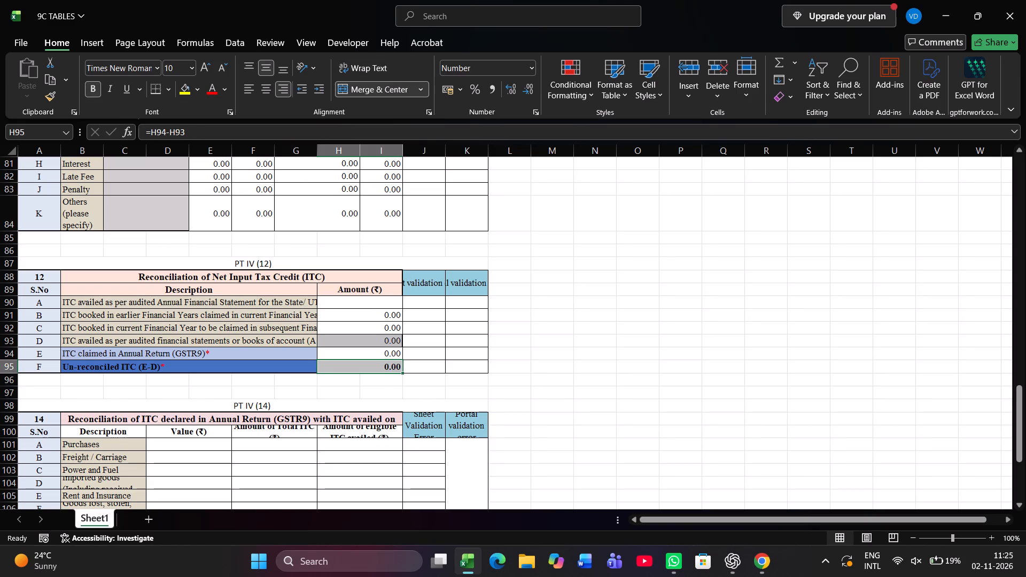
left_click(359, 343)
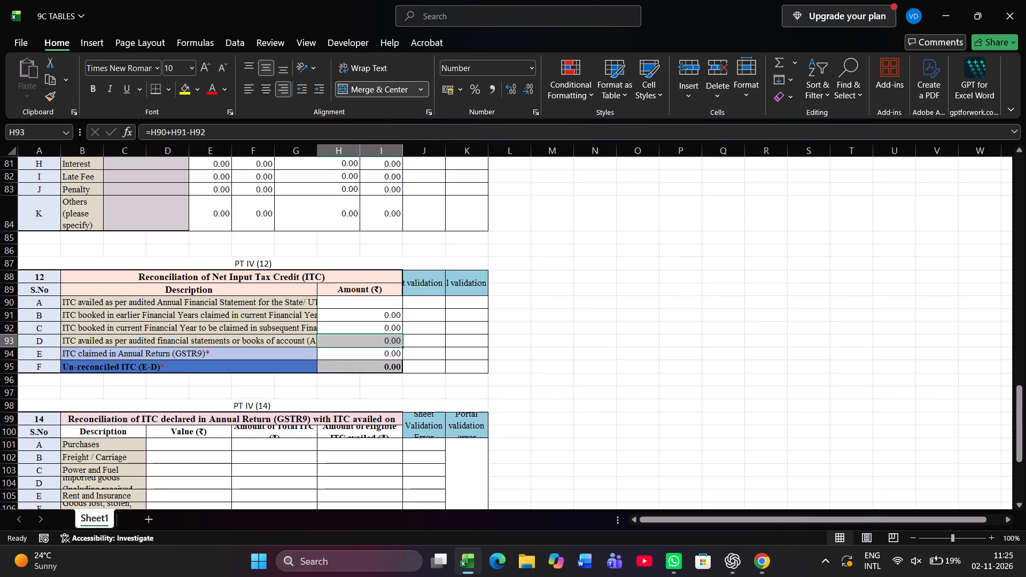
scroll(359, 343, "down", 1)
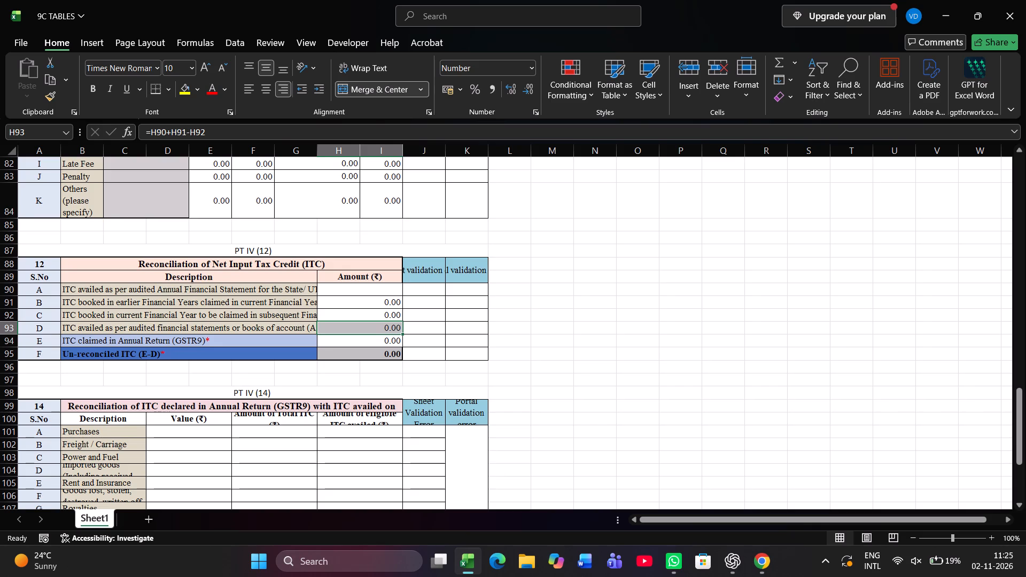
left_click(352, 293)
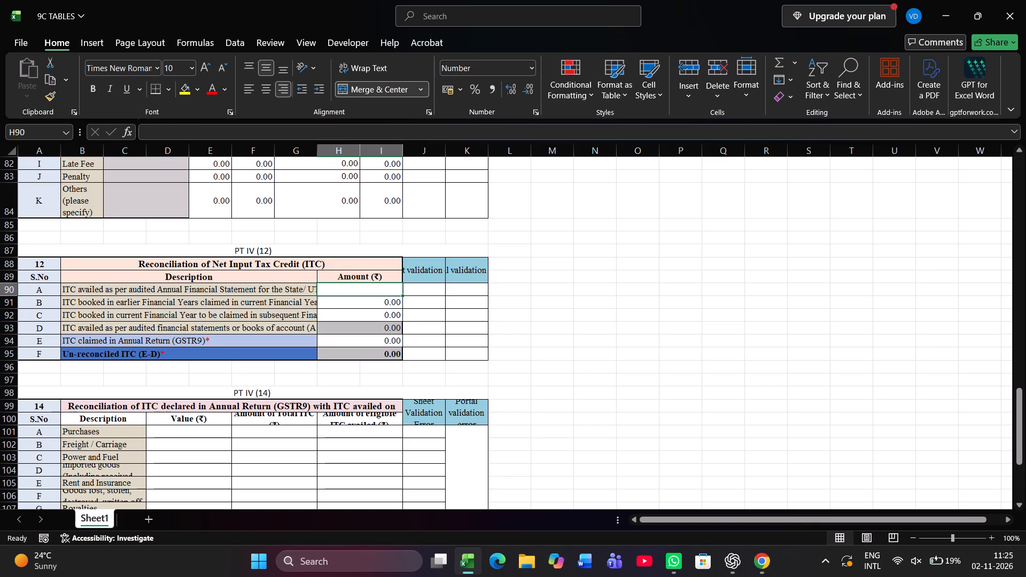
left_click(362, 300)
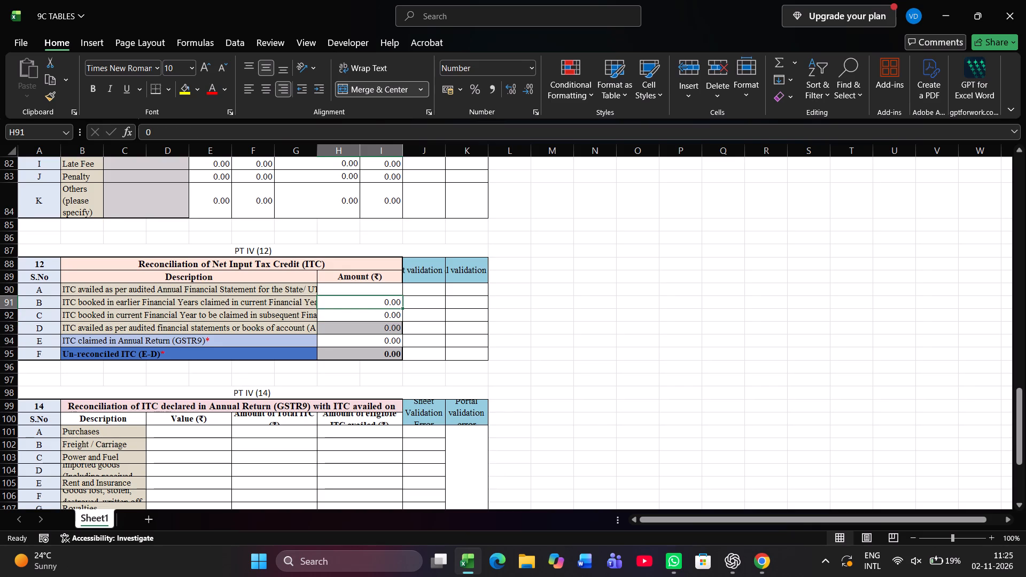
left_click(364, 316)
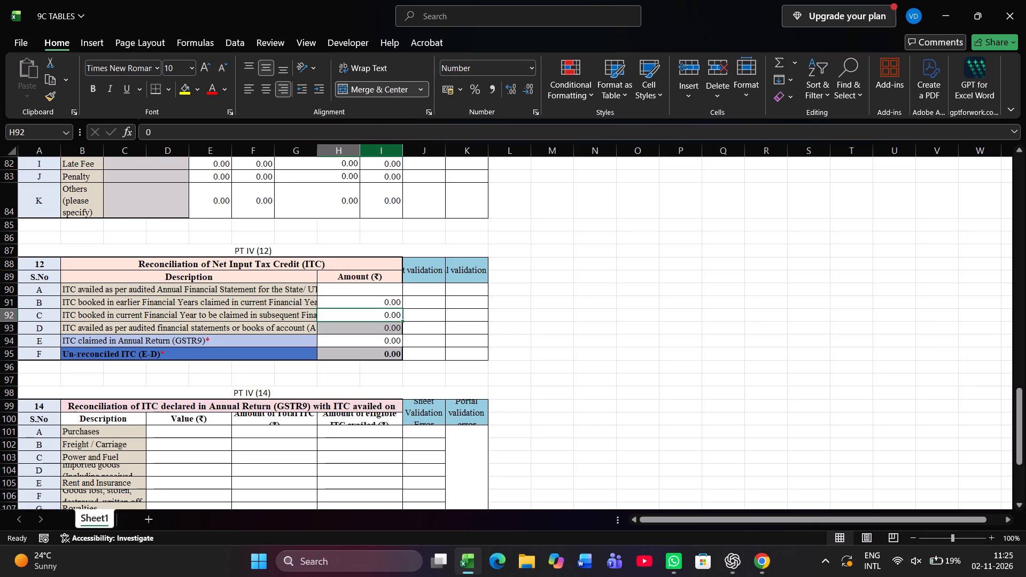
left_click(380, 151)
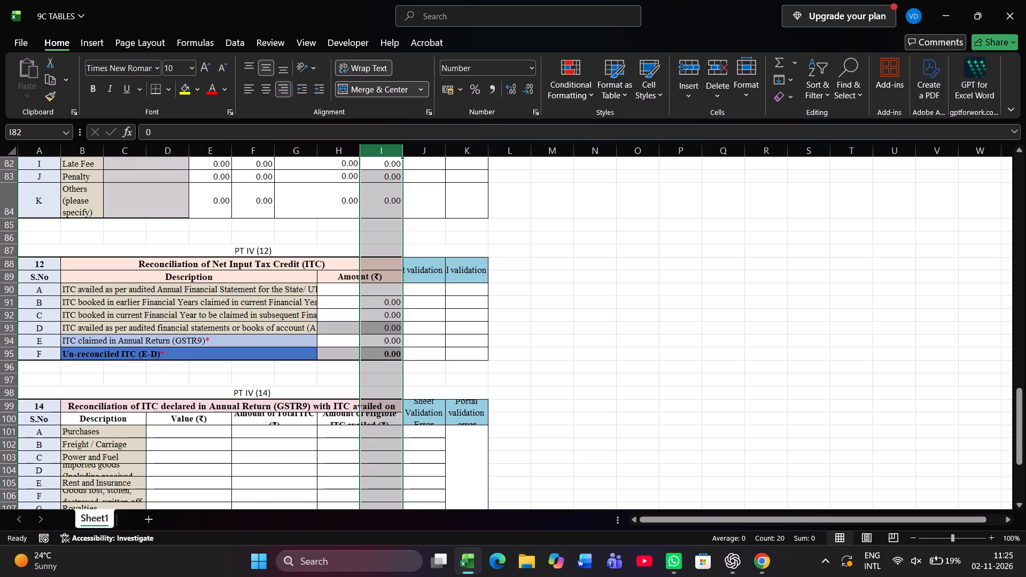
left_click(344, 163)
left_click(345, 152)
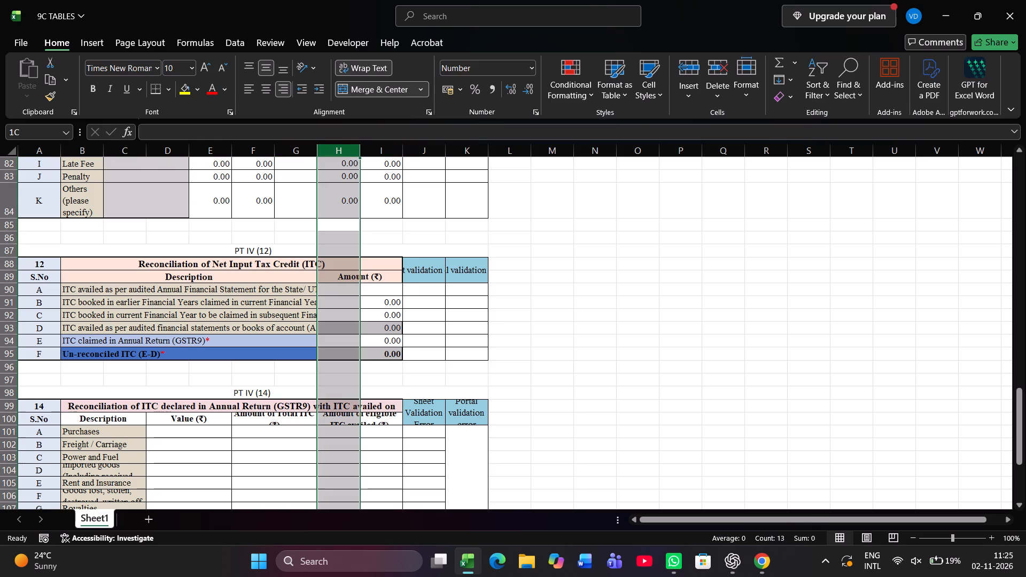
left_click(383, 287)
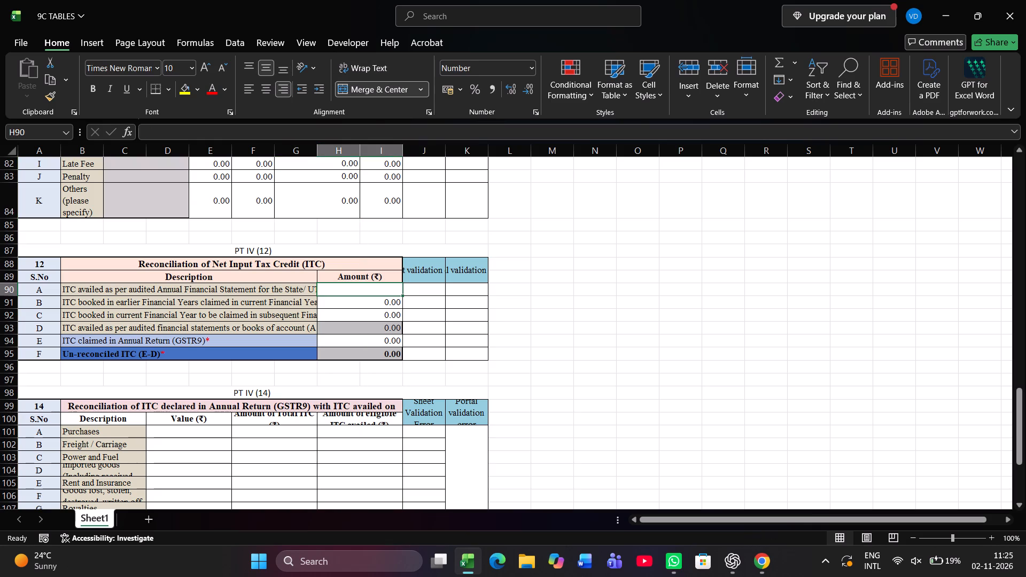
left_click(375, 346)
left_click(377, 353)
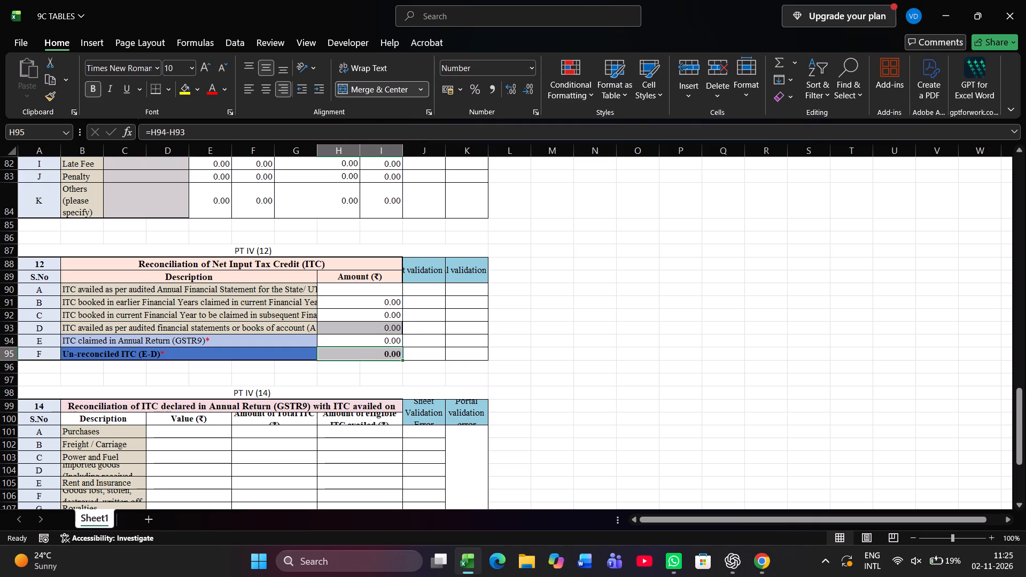
left_click(379, 318)
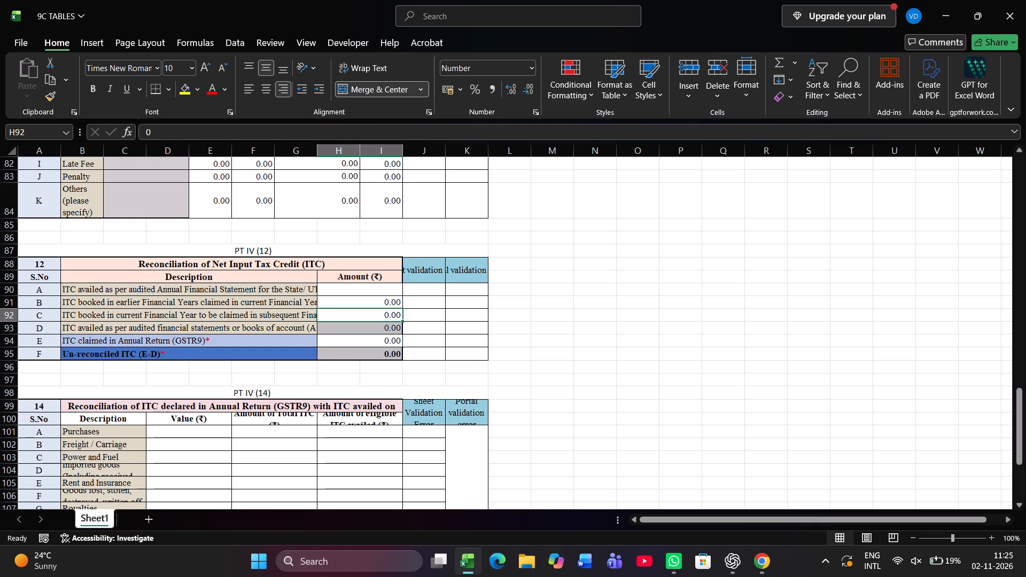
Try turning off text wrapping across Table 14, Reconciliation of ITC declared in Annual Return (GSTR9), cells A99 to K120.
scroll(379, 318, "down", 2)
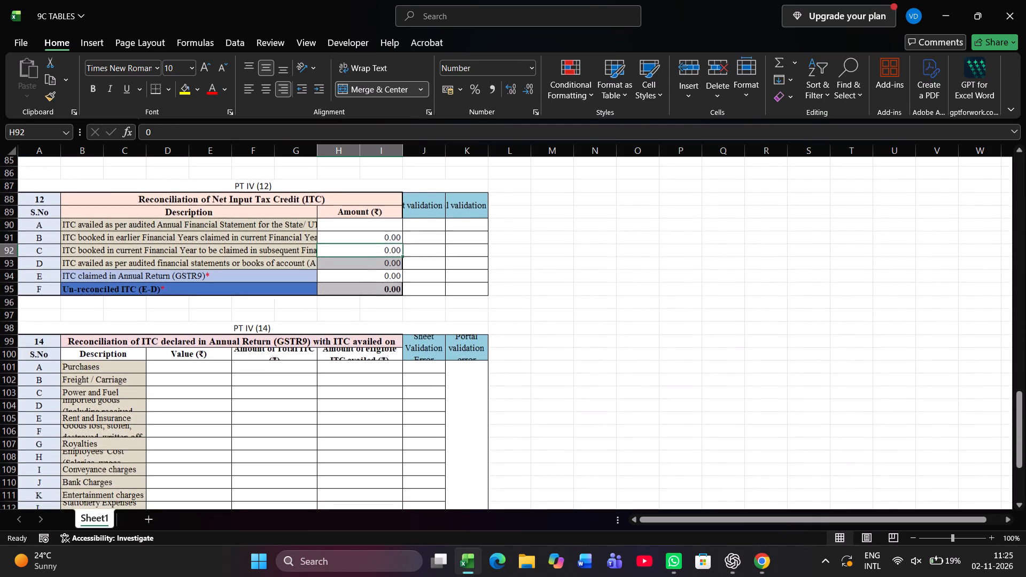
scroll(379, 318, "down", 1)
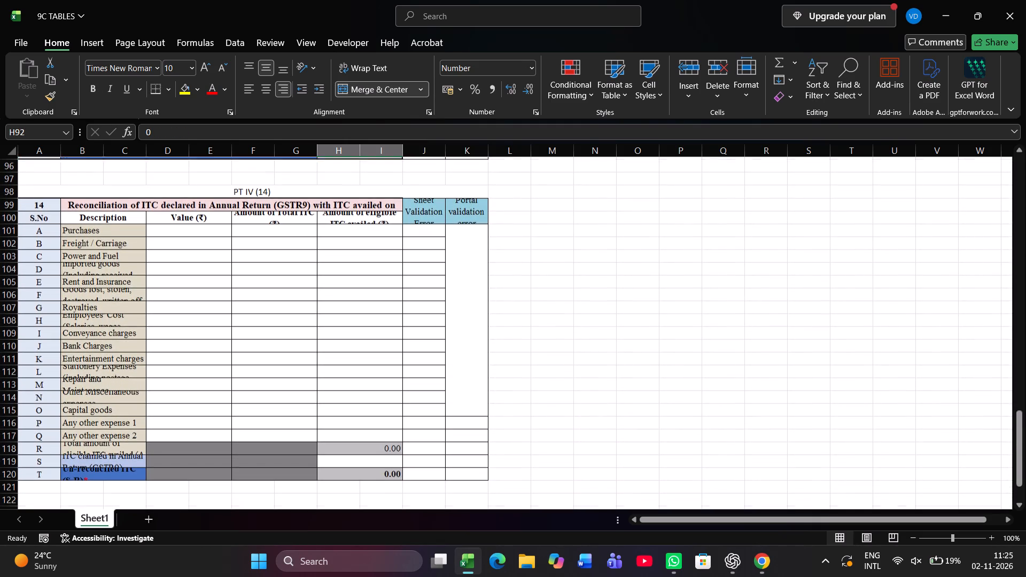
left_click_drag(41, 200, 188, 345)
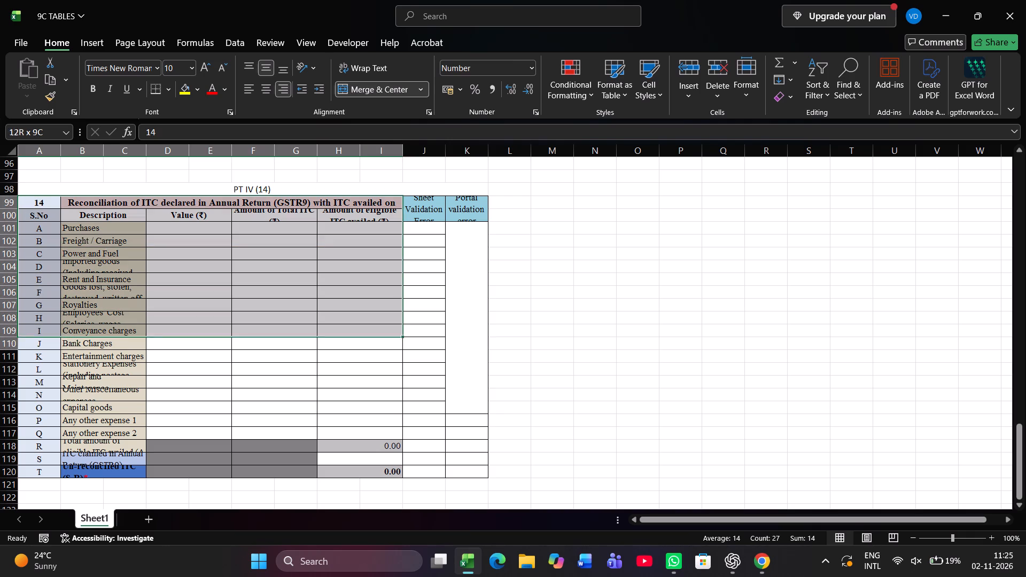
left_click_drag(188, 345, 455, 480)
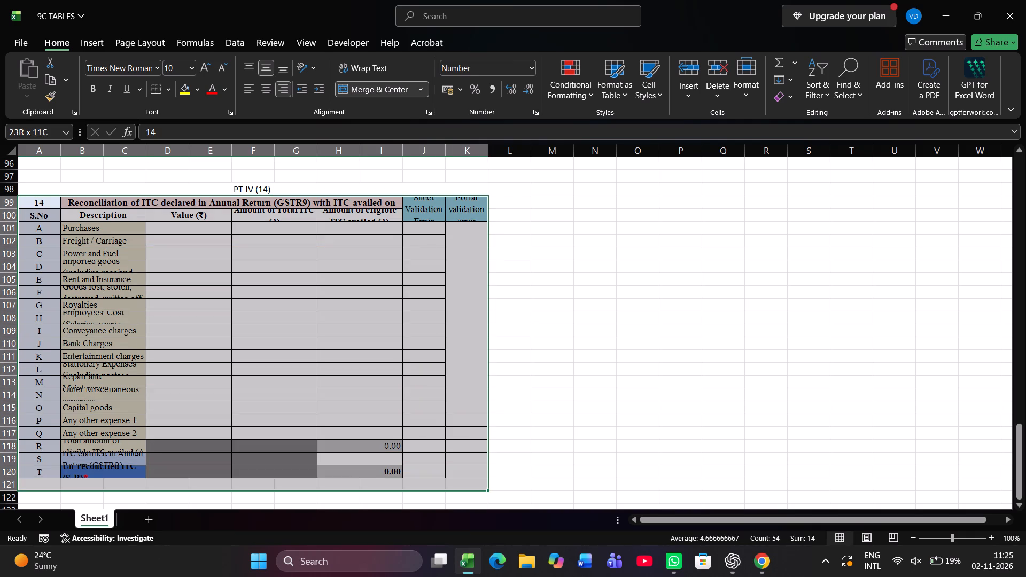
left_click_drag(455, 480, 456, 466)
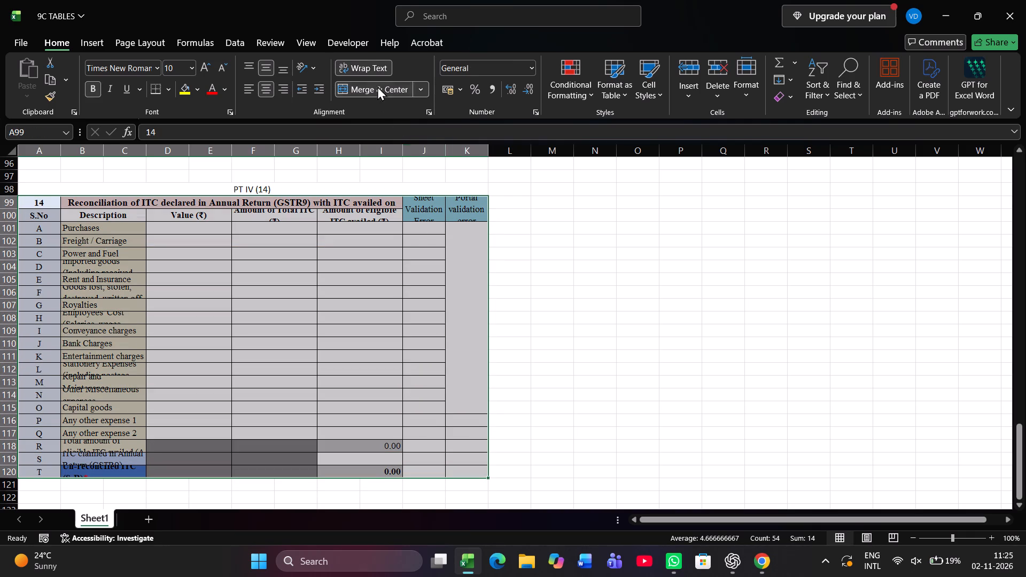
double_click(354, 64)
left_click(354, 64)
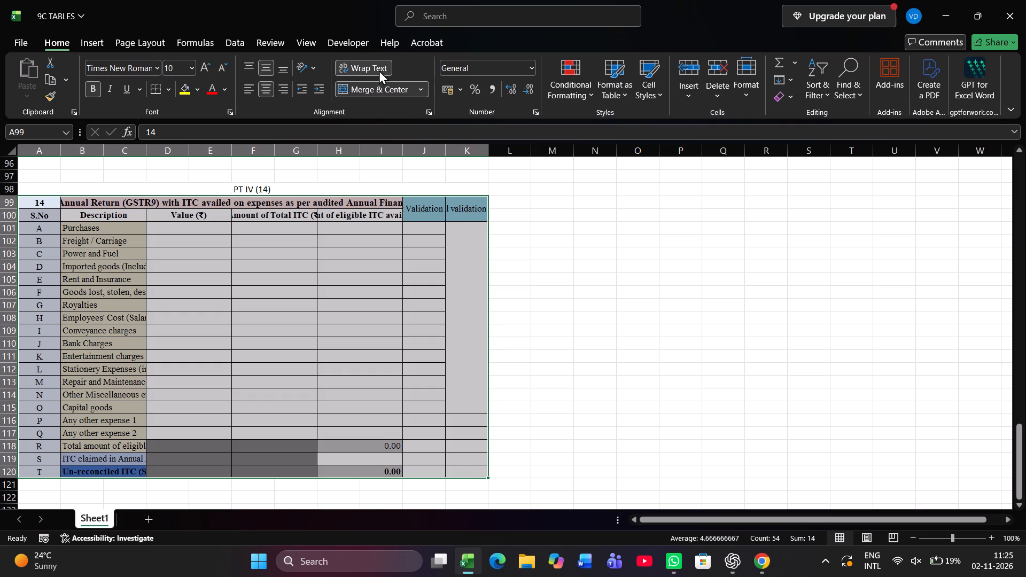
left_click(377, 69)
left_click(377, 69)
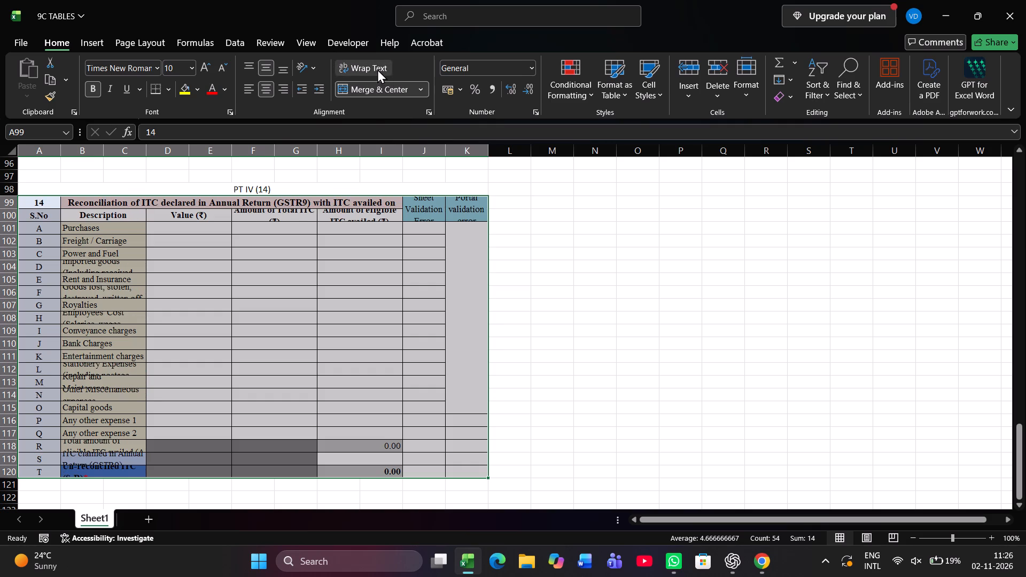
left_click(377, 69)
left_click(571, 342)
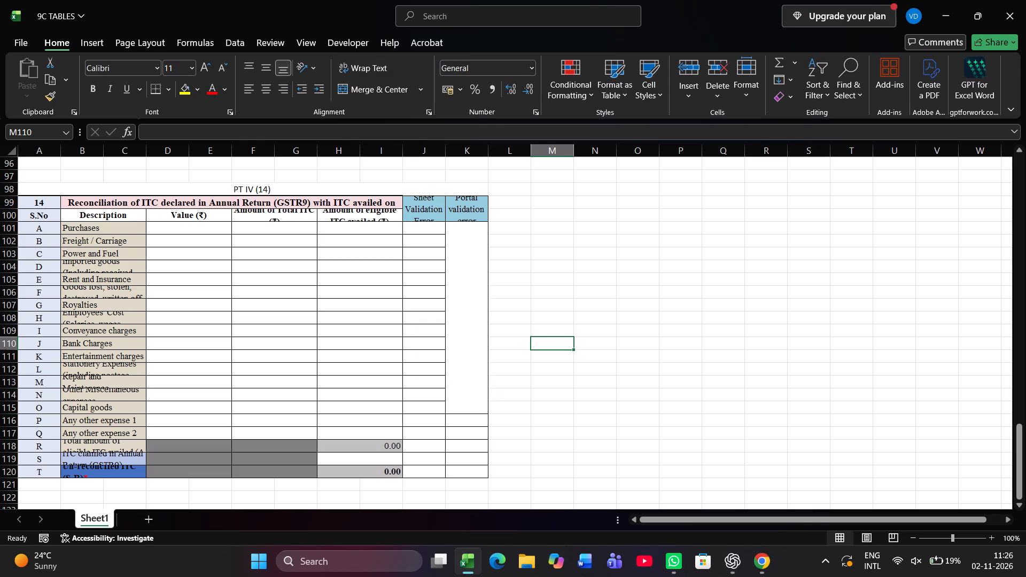
Turn off text wrapping for all of Table 14, from its title row to the Un-reconciled ITC row, including the validation columns.
scroll(349, 337, "up", 1)
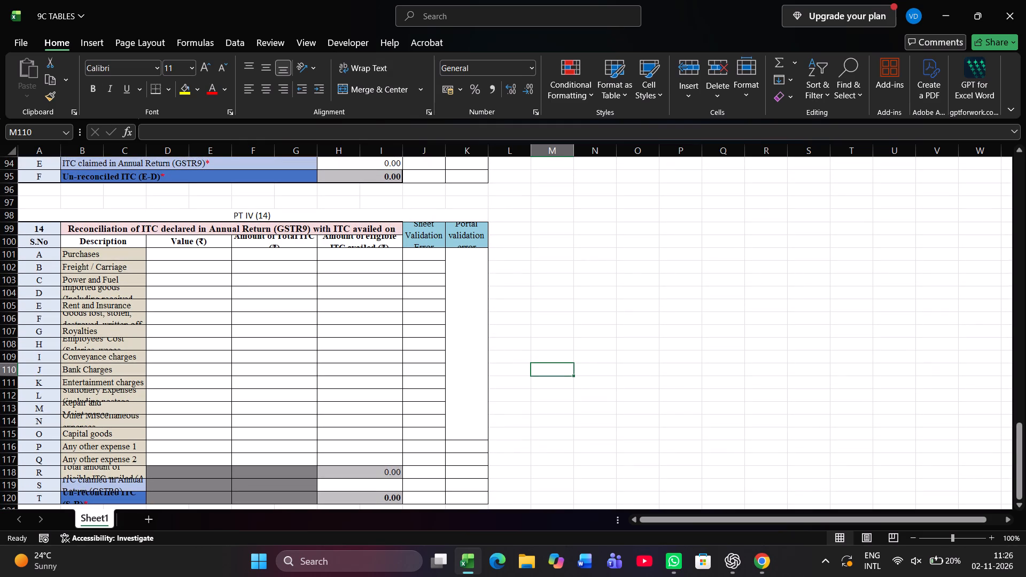
scroll(217, 306, "down", 2)
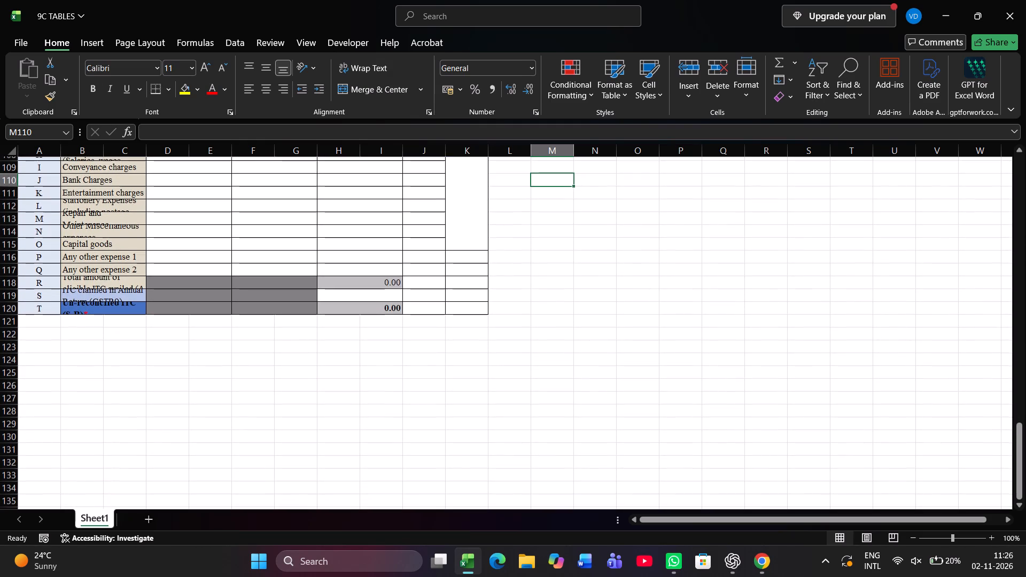
scroll(217, 306, "down", 1)
scroll(217, 306, "up", 1)
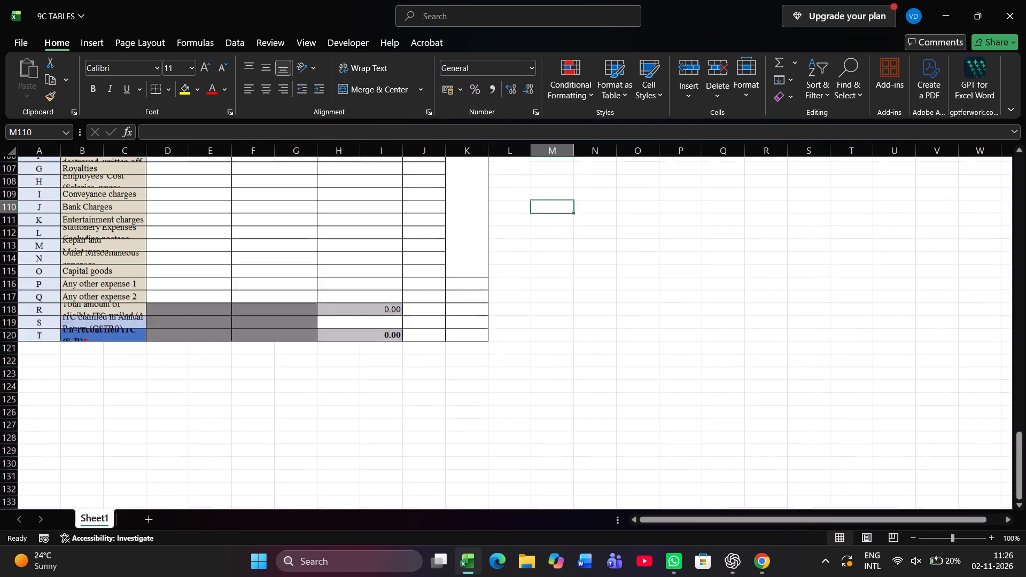
scroll(217, 306, "up", 2)
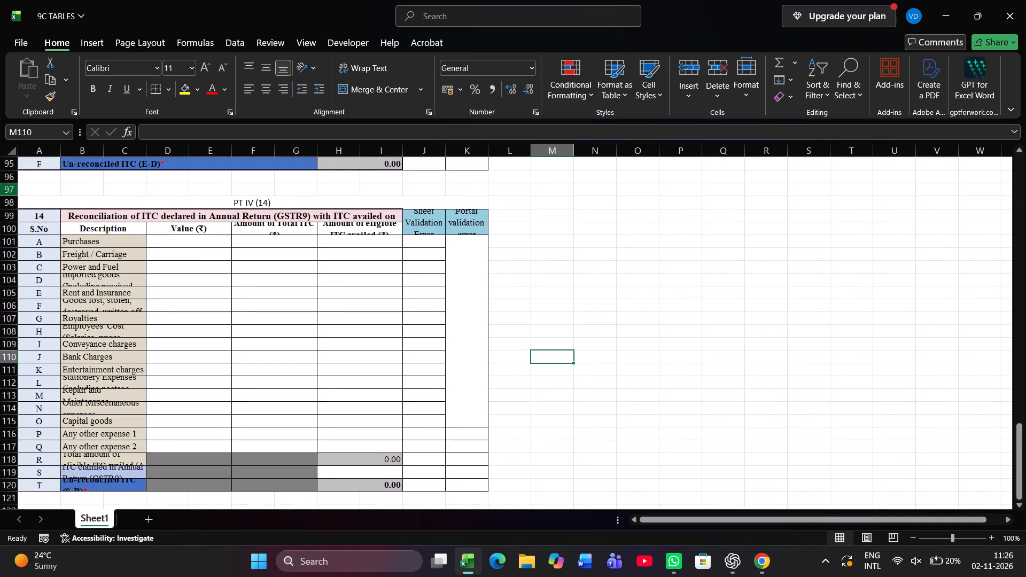
left_click(40, 219)
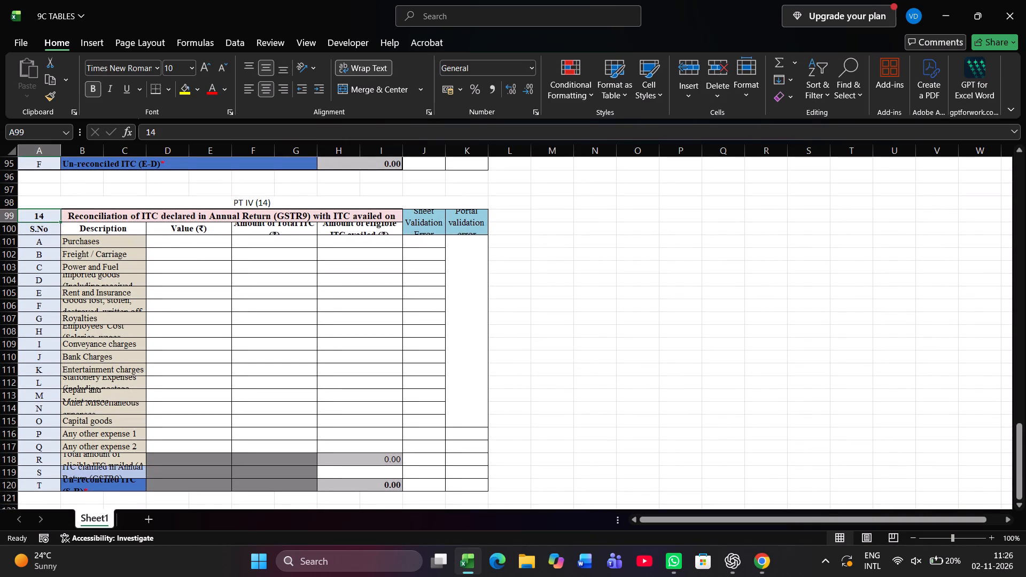
key("ctrl+shift+Right")
key("ctrl+shift+Right")
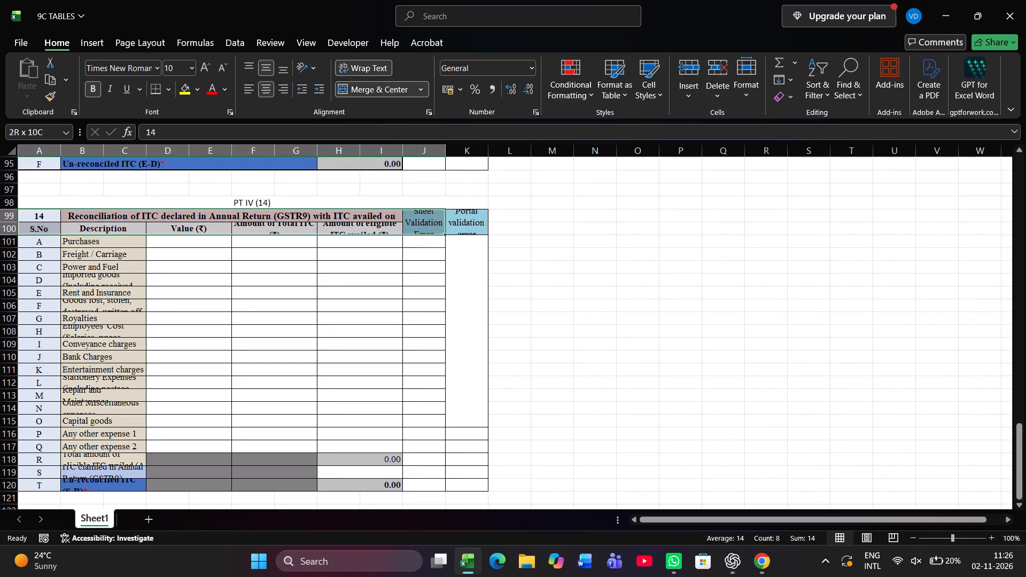
key("ctrl+shift+Right")
key("ctrl+shift+Down")
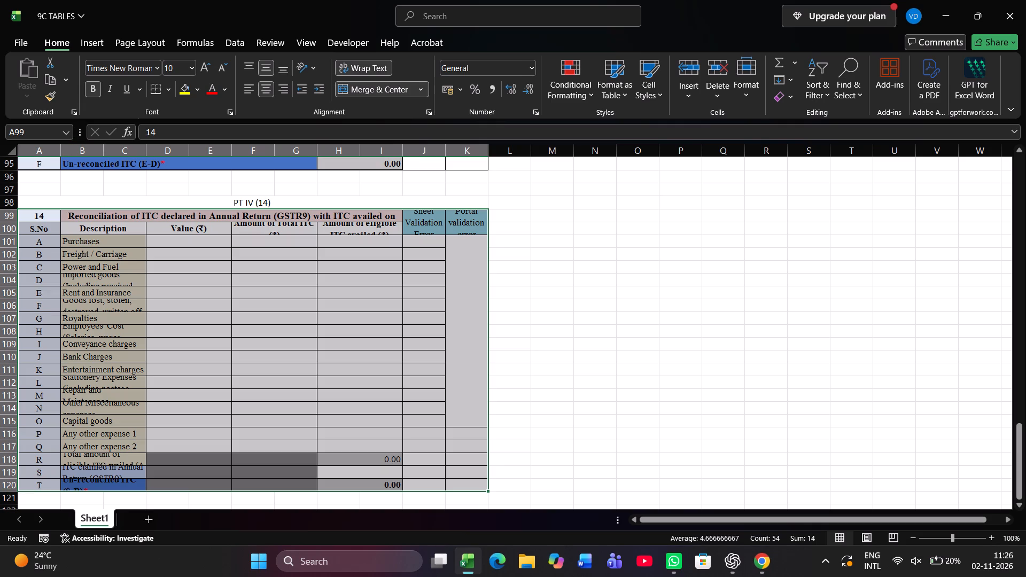
key("alt+h")
key("w")
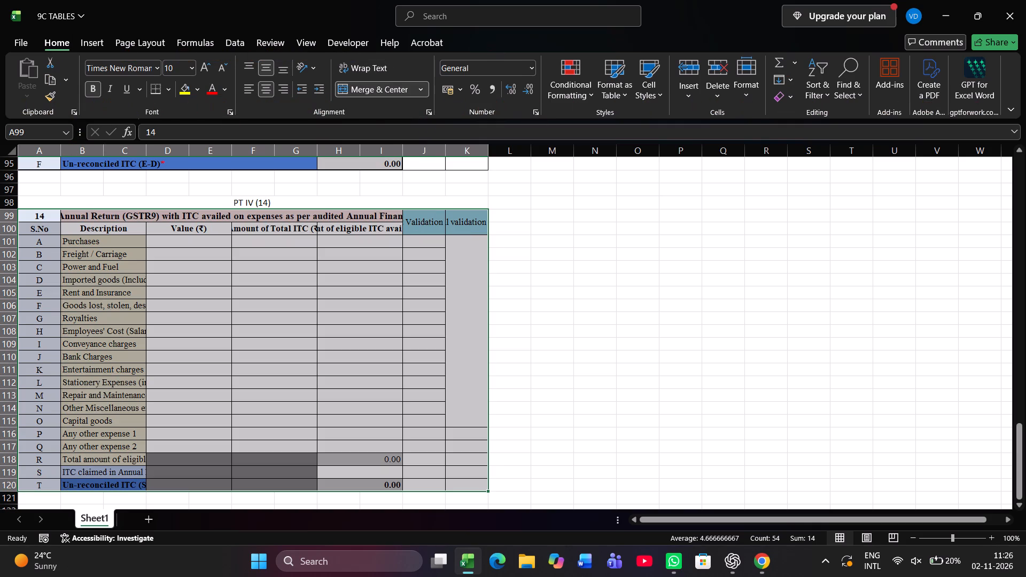
left_click(588, 337)
Look back over the reconciliation tables from Table 14 up to Table 5, Reconciliation of Gross Turnover.
scroll(588, 337, "up", 1)
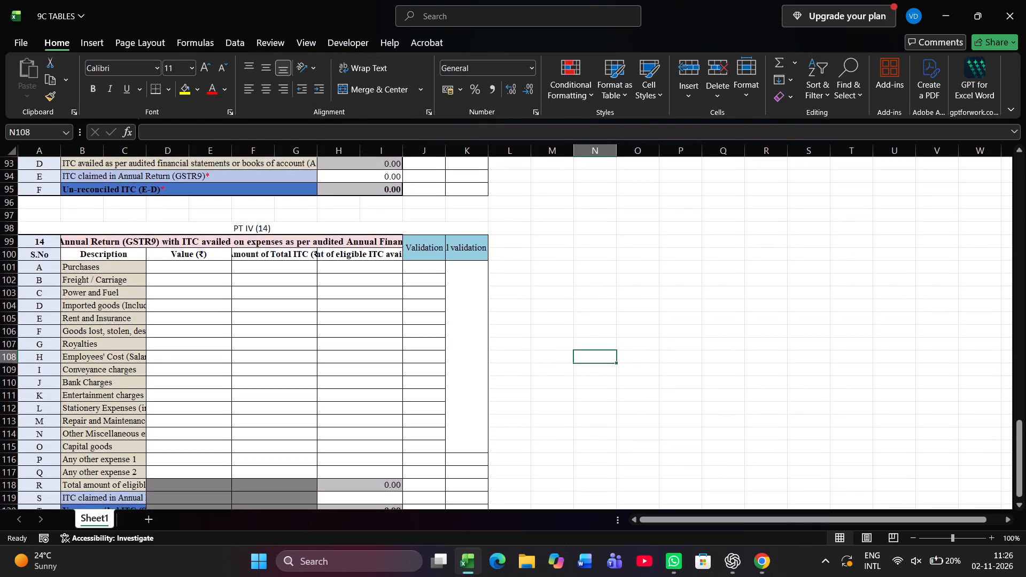
scroll(588, 337, "up", 1)
right_click(588, 337)
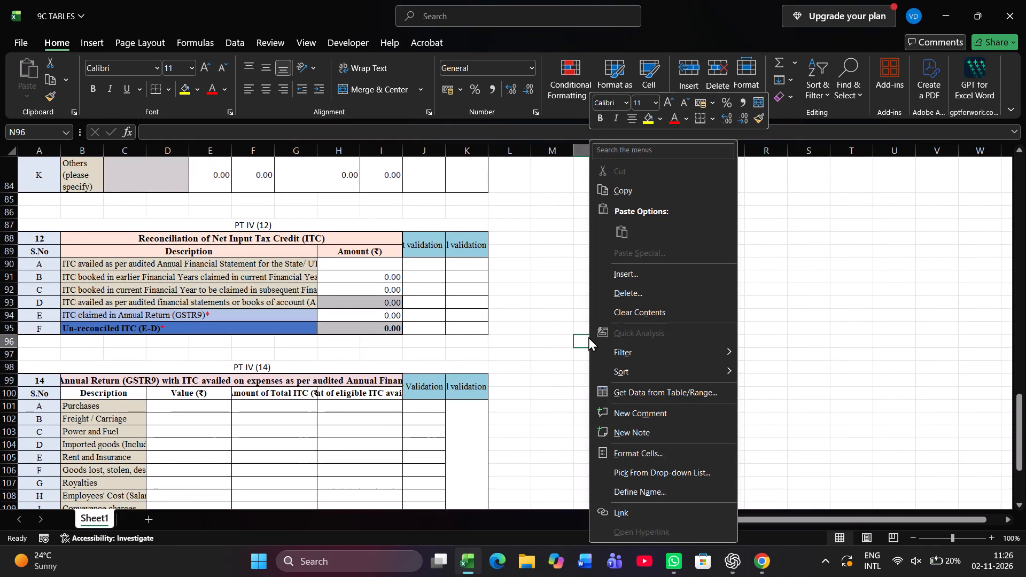
left_click(588, 337)
scroll(588, 337, "down", 1)
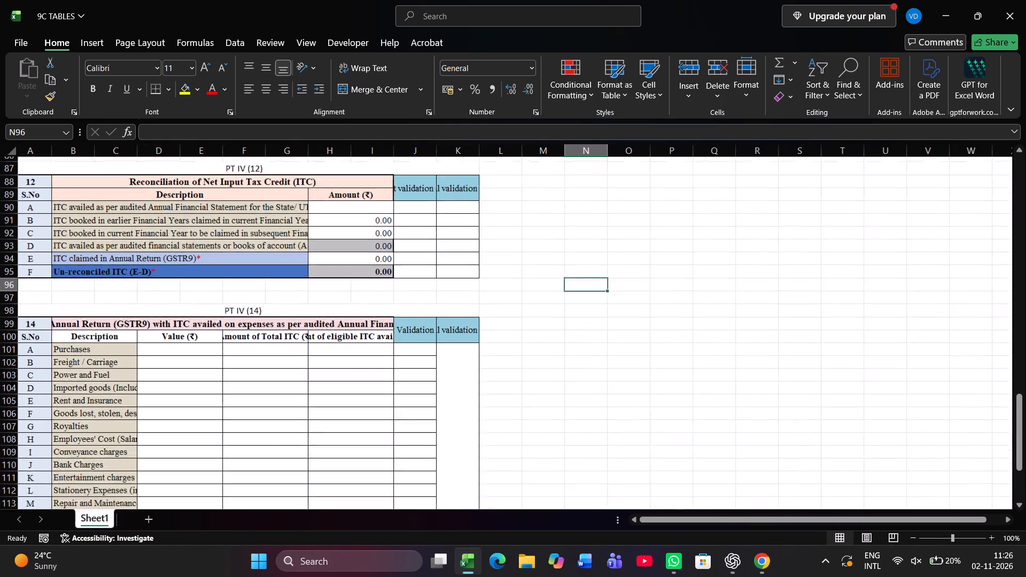
scroll(588, 337, "up", 3)
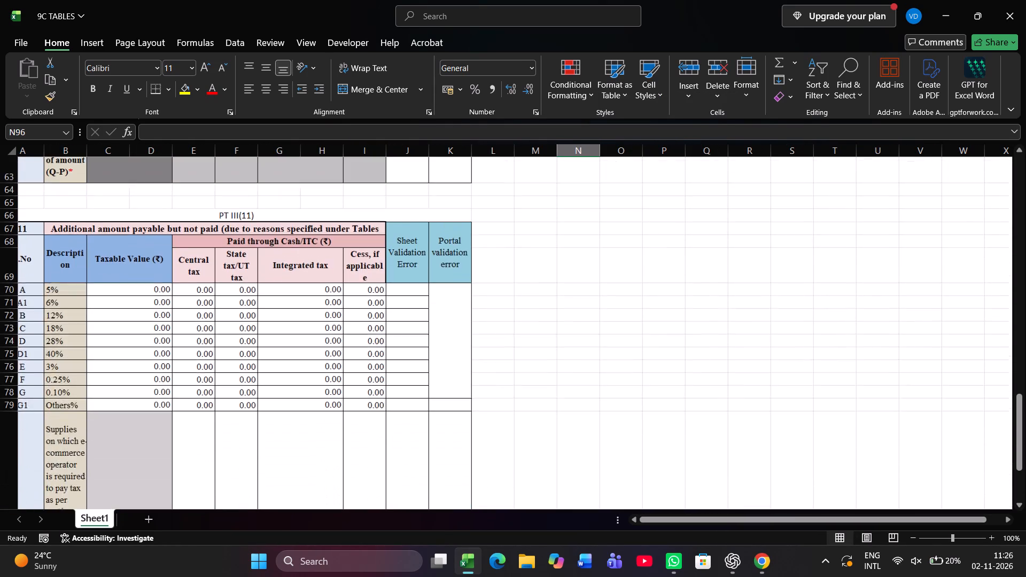
scroll(588, 337, "up", 1)
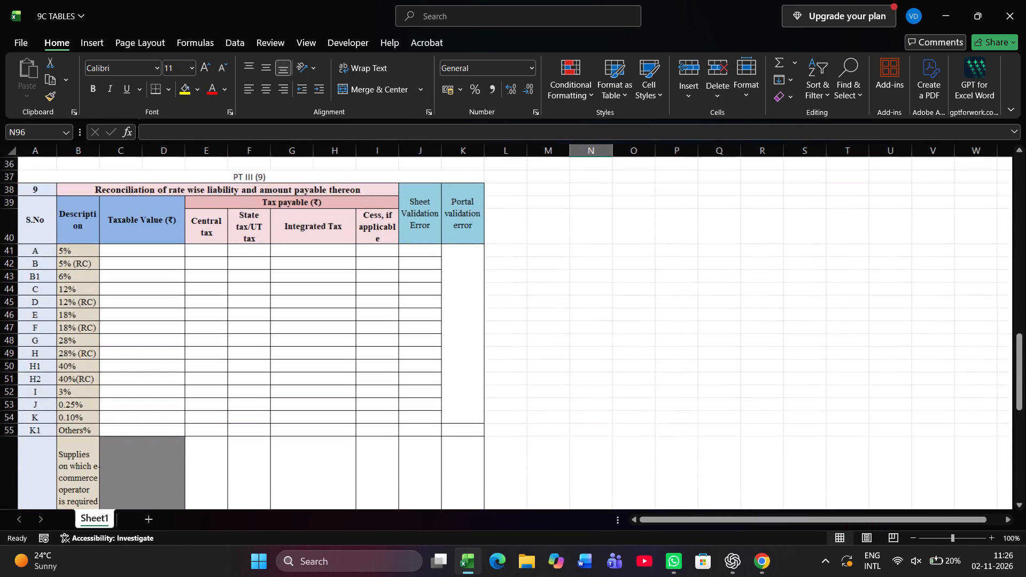
scroll(588, 337, "up", 2)
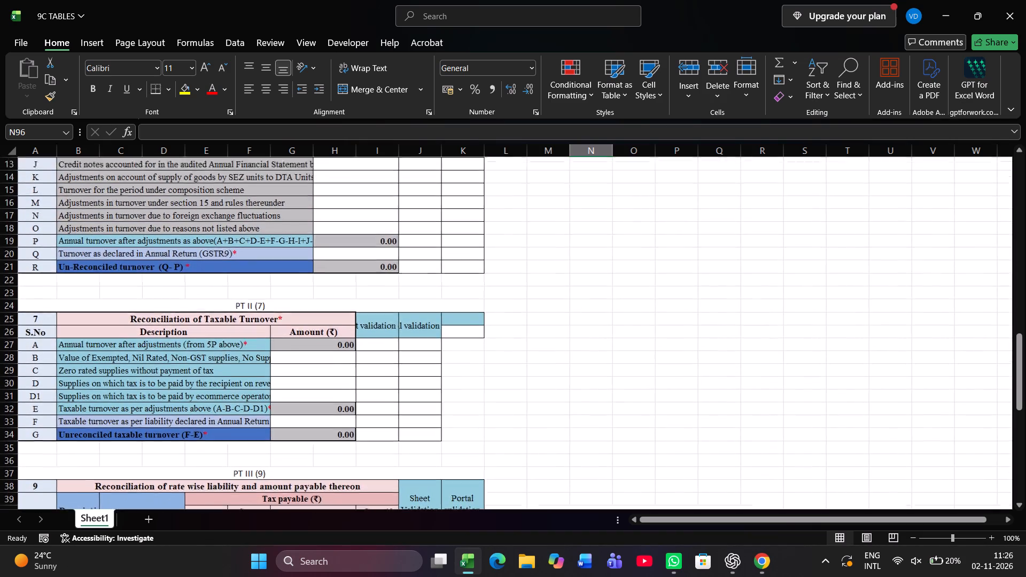
scroll(588, 337, "up", 1)
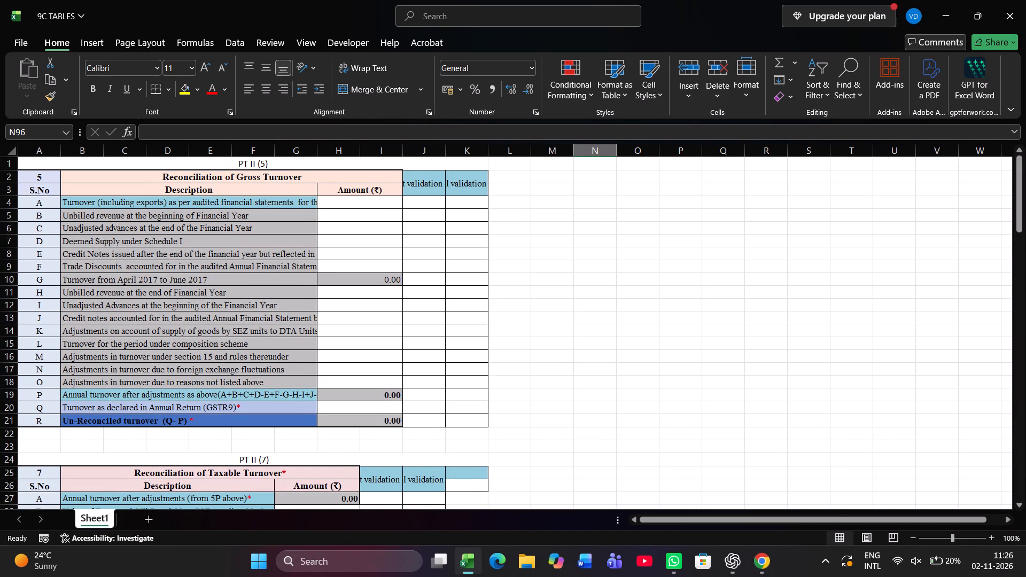
left_click(951, 17)
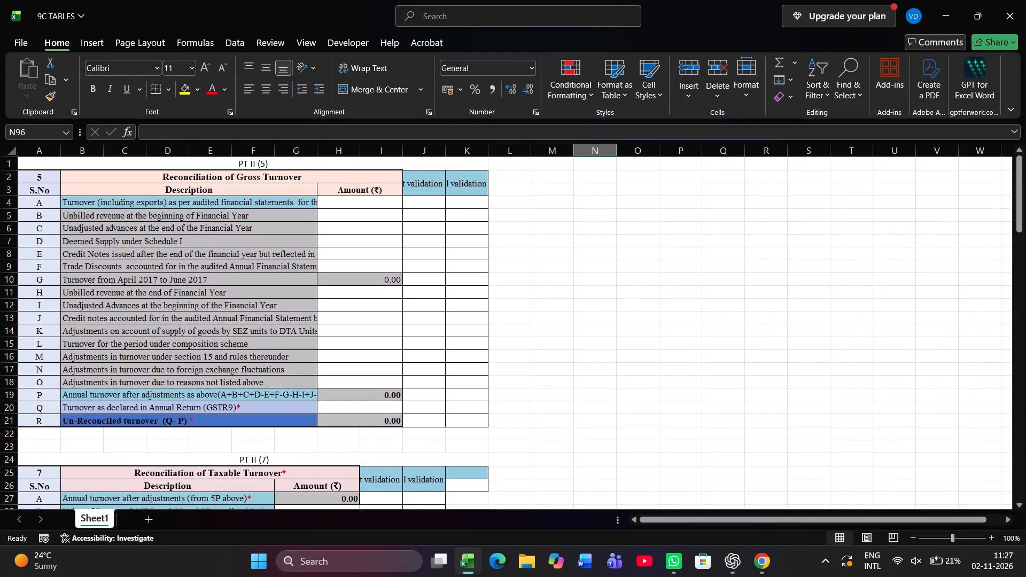
left_click(26, 175)
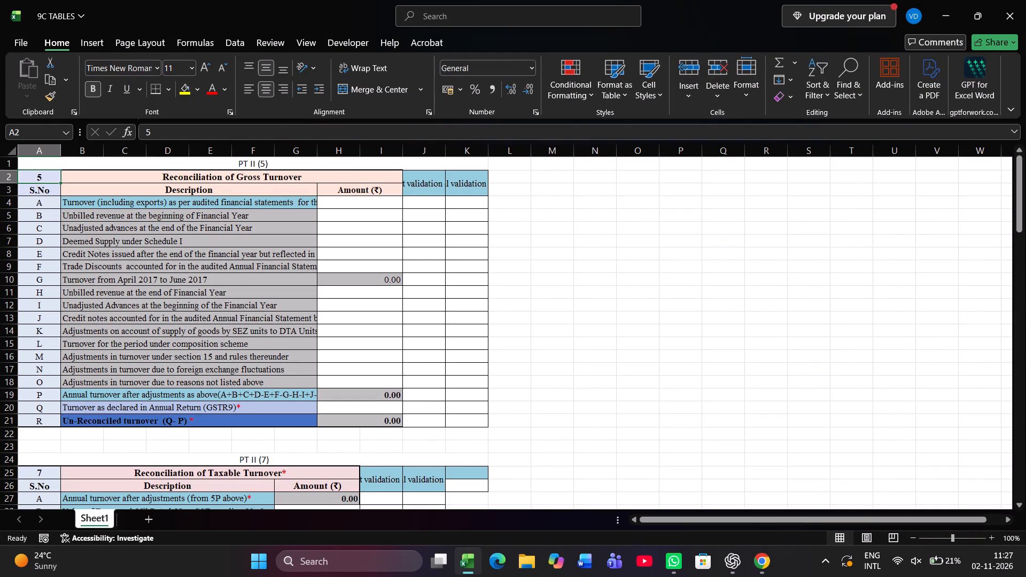
key("ctrl+Down")
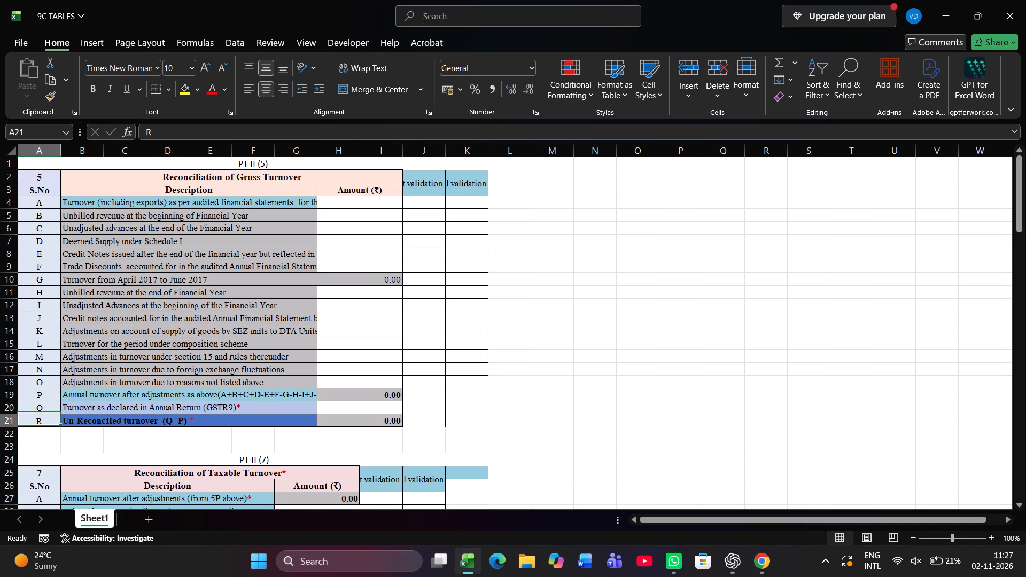
key("ctrl+Down")
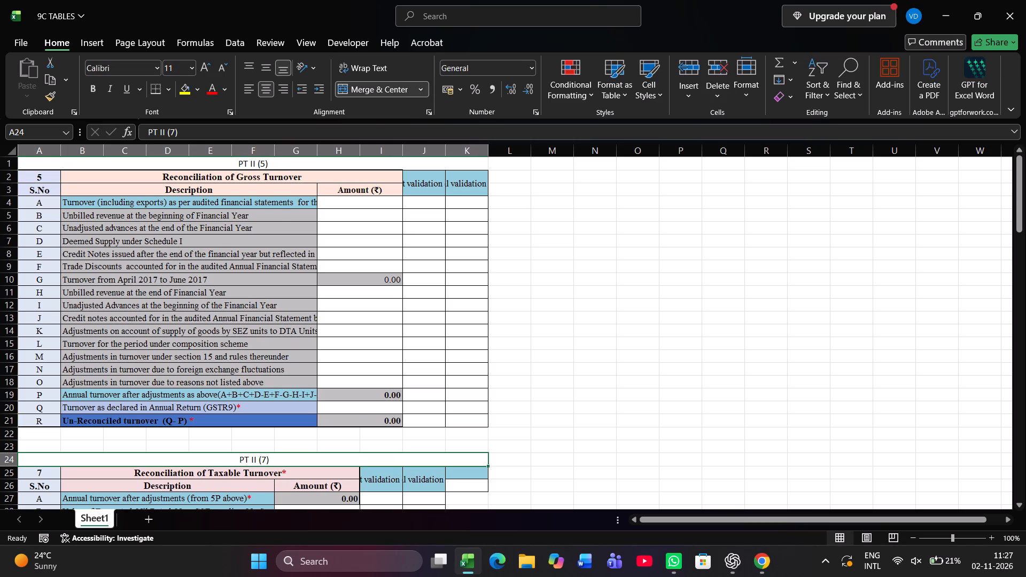
key("ctrl+Down")
key("ctrl+Down")
key("ctrl+Down")
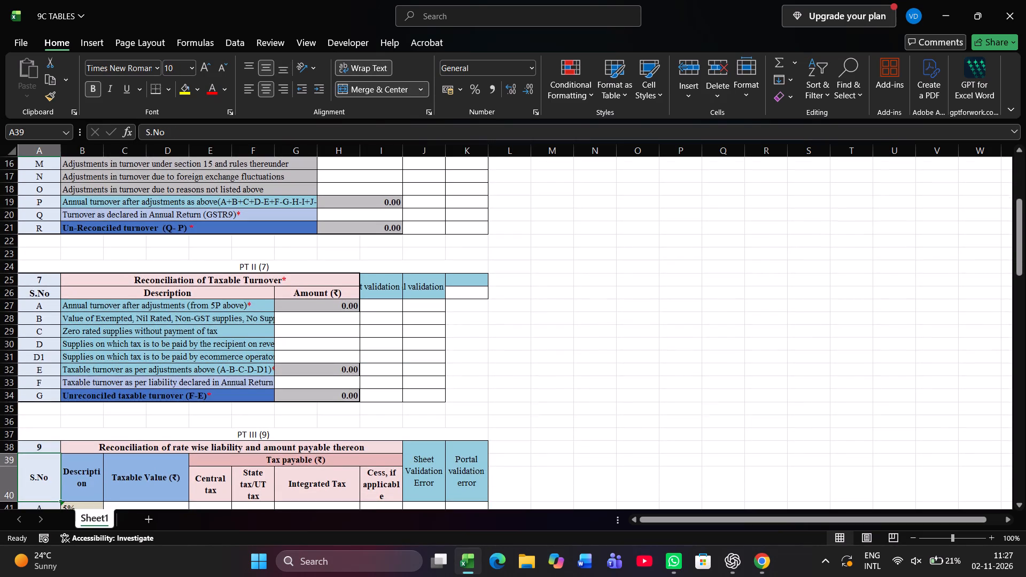
key("ctrl+Down")
key("ctrl+Down")
key("ctrl+Down")
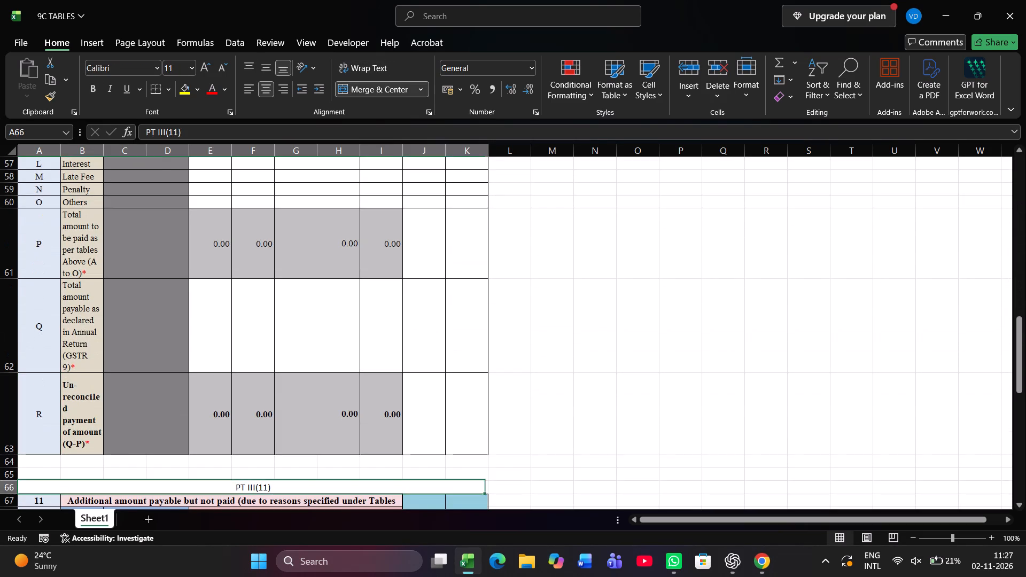
key("ctrl+Down")
key("ctrl+Down")
key("ctrl+Down")
key("ctrl+Down")
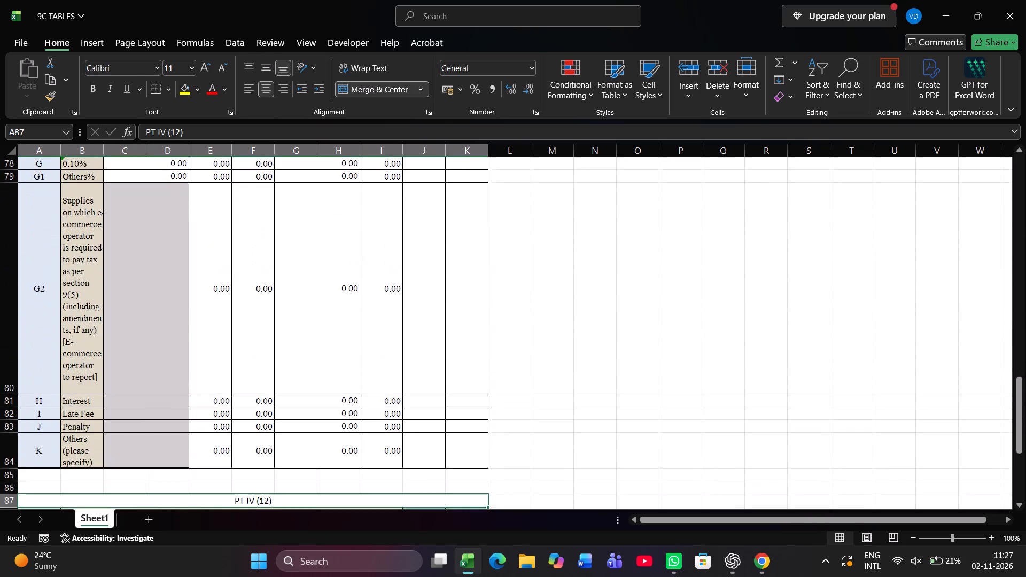
key("ctrl+Down")
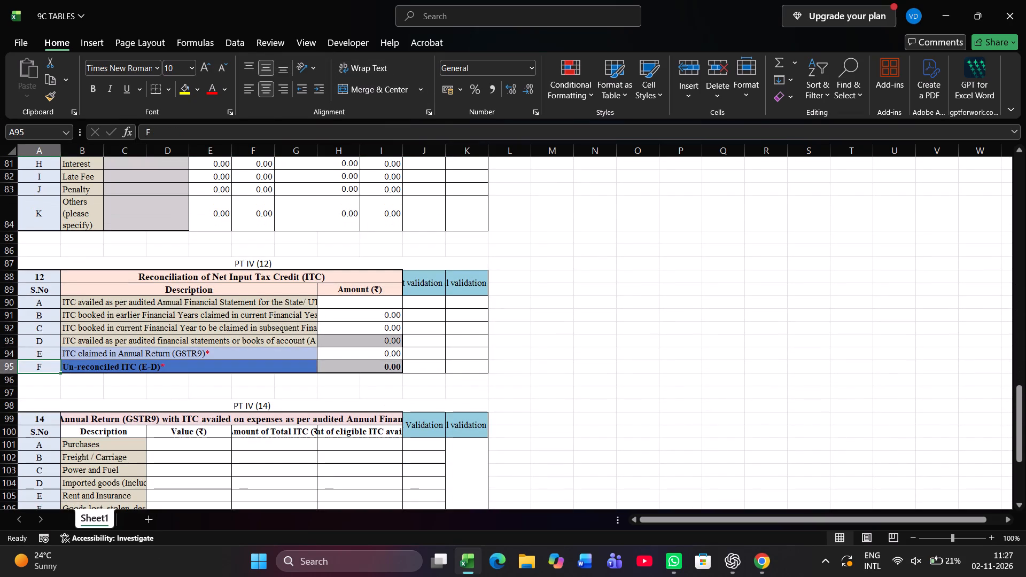
key("ctrl+Up")
key("ctrl+Down")
key("ctrl+Down")
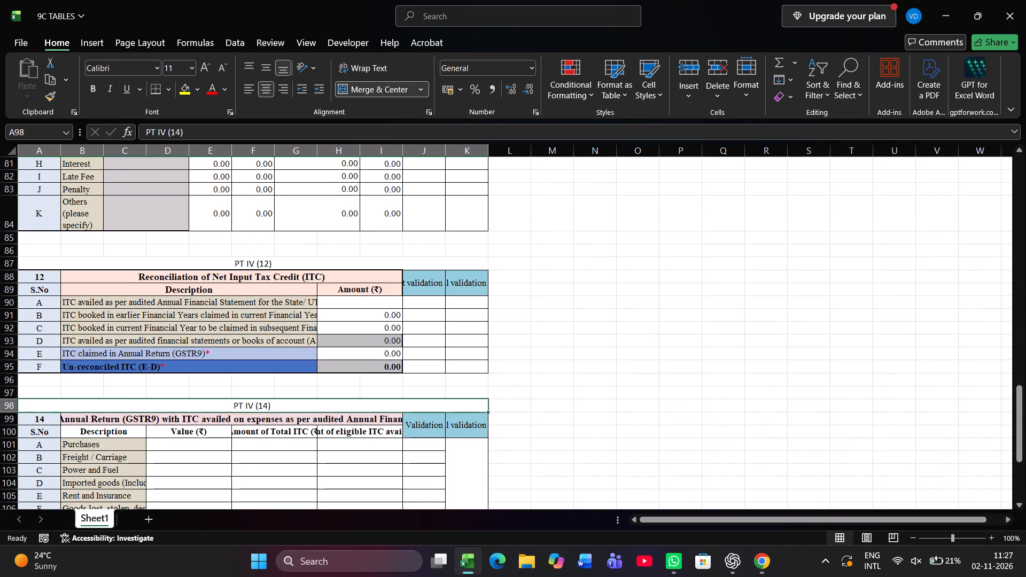
key("ctrl+Down")
key("ctrl+Down")
key("ctrl+Up")
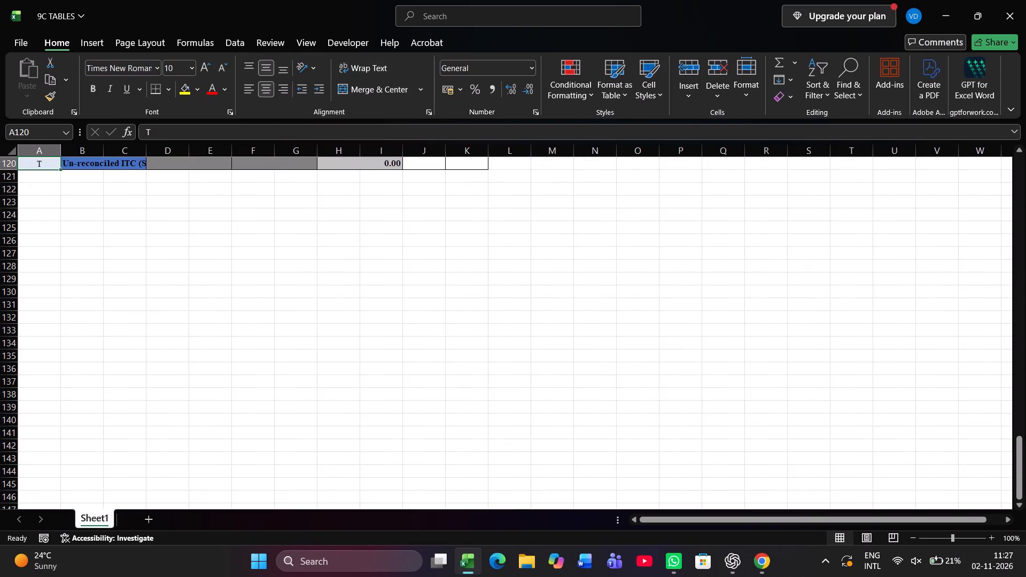
key("ctrl+Down")
key("ctrl+Down")
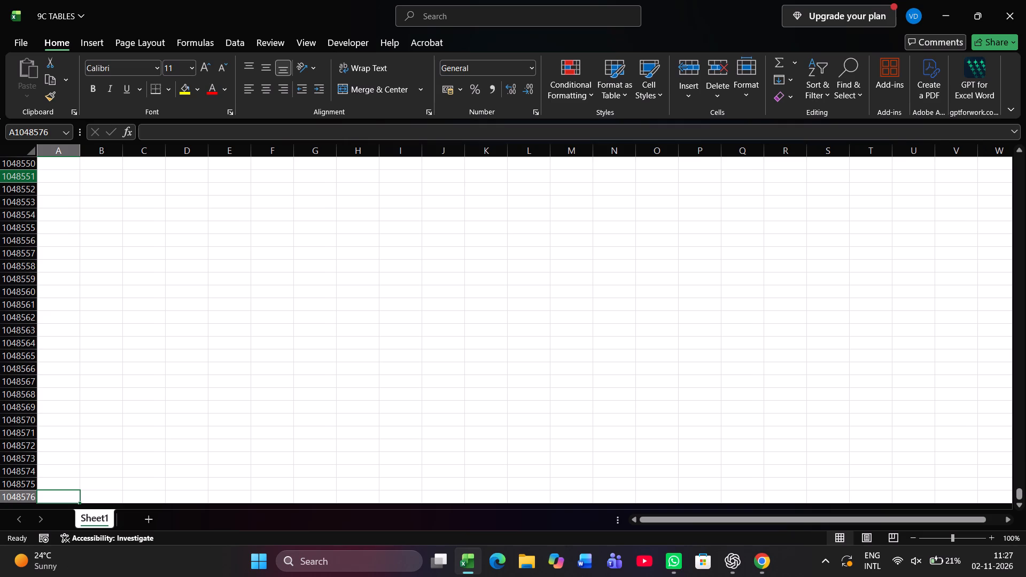
Look back up through the tables from Table 14's Un-reconciled ITC row to the PT II (5) heading.
key("ctrl+Up")
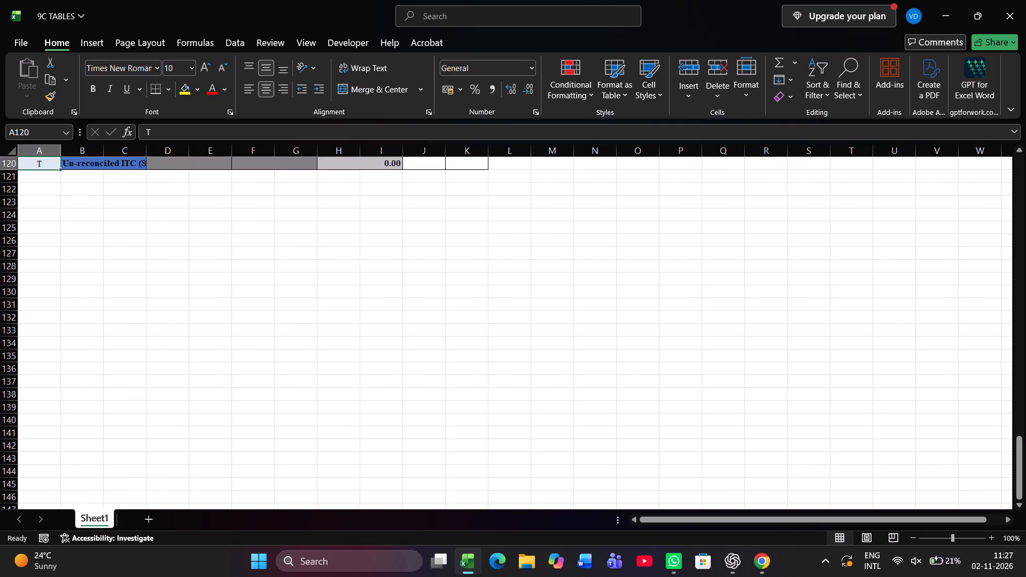
key("ctrl+Up")
key("ctrl+Up")
key("ctrl+Up")
key("ctrl+Up")
key("ctrl+Up")
key("ctrl+Up")
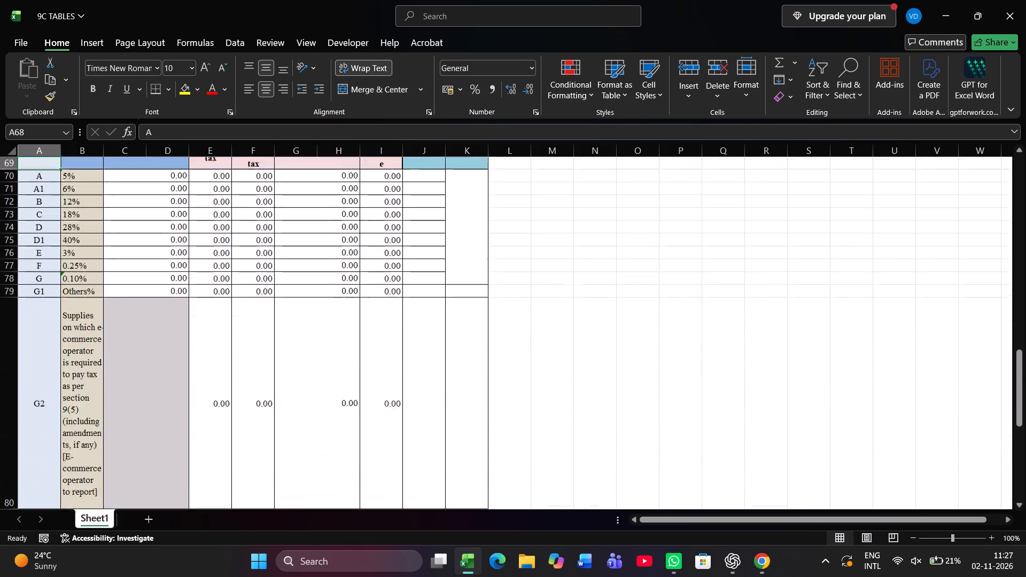
key("ctrl+Up")
key("ctrl+Up")
key("ctrl+Up")
key("ctrl+Up")
key("ctrl+Up")
key("ctrl+Up")
key("ctrl+Up")
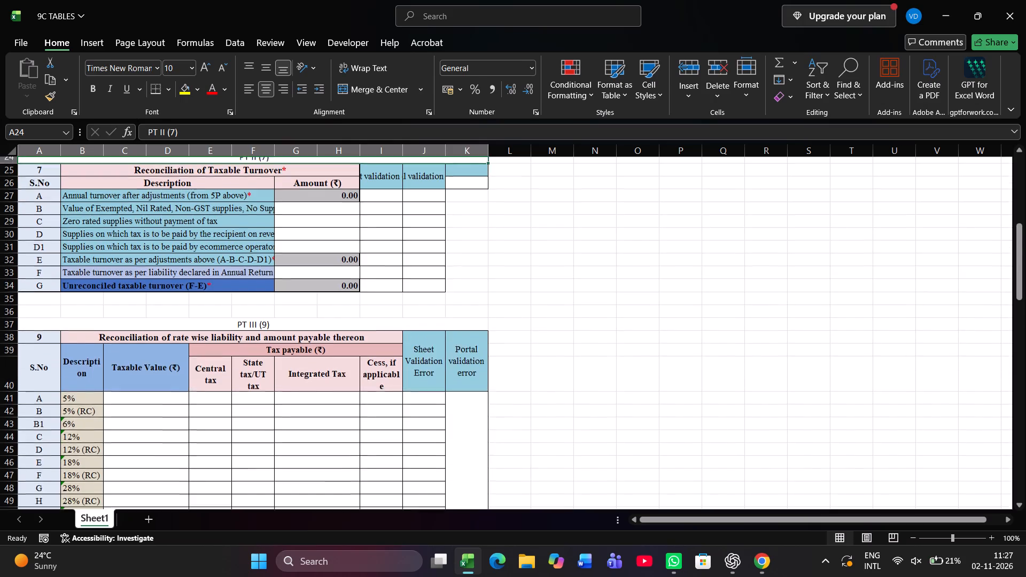
key("ctrl+Up")
key("ctrl+Up")
key("ctrl+Up")
key("ctrl+Up")
key("ctrl+Up")
key("ctrl+Up")
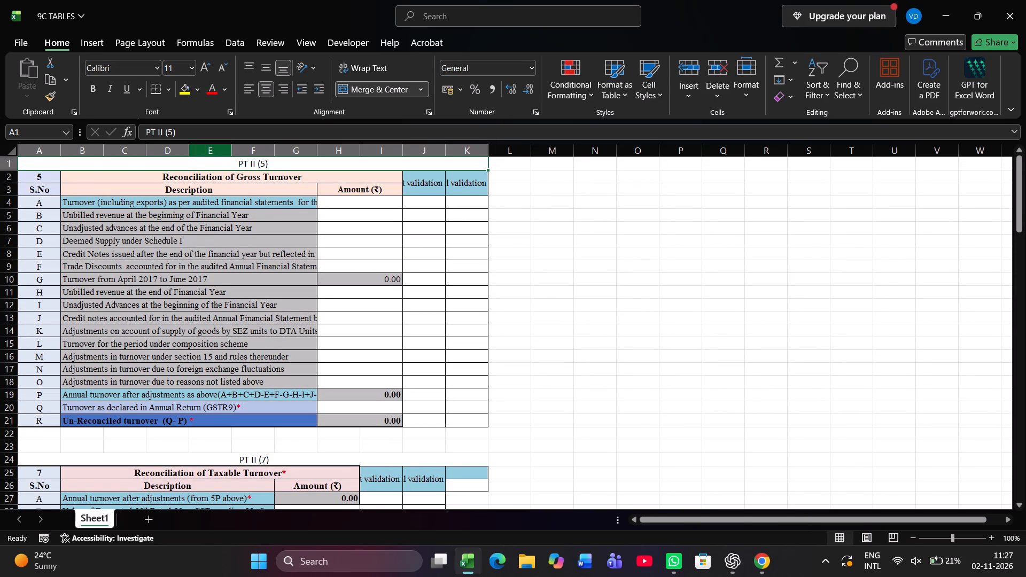
scroll(466, 300, "down", 1)
scroll(466, 300, "up", 2)
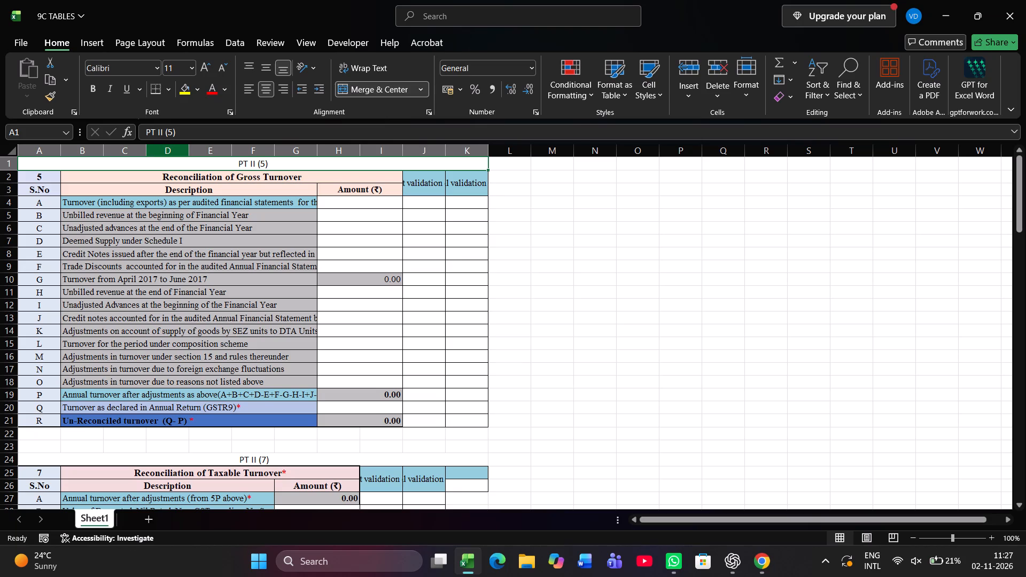
Make the PT II (5) heading above Table 5, Reconciliation of Gross Turnover, bold.
left_click(256, 161)
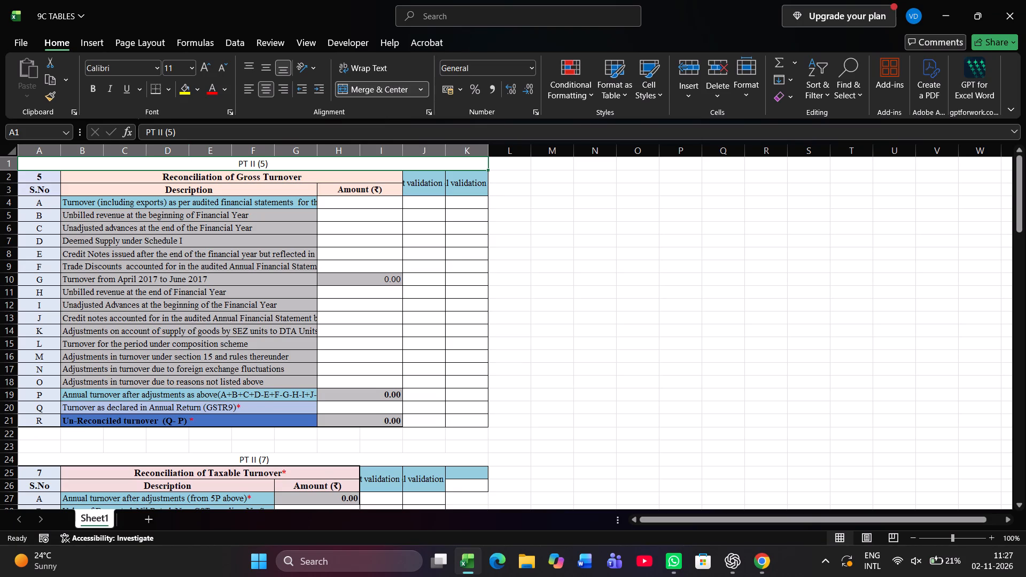
key("ctrl+b")
Move down past Table 5 toward the PT II (7) heading above Table 7, Reconciliation of Taxable Turnover.
scroll(299, 170, "down", 1)
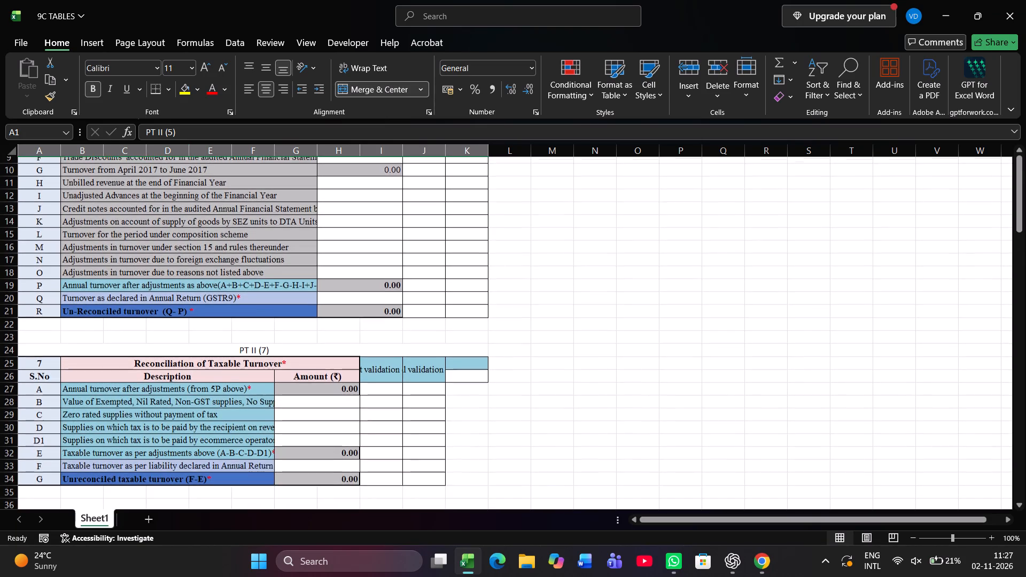
key("ctrl+Down")
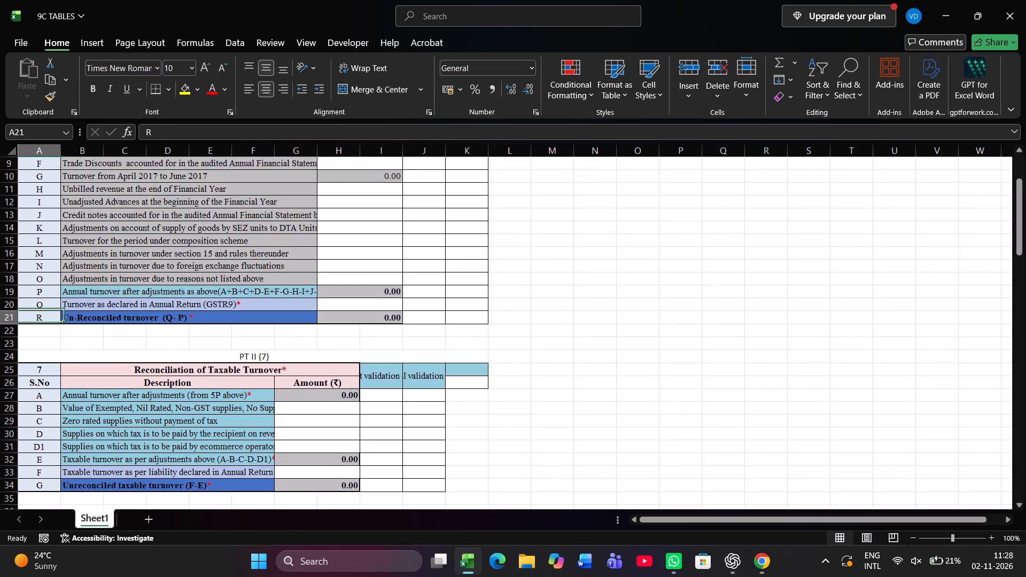
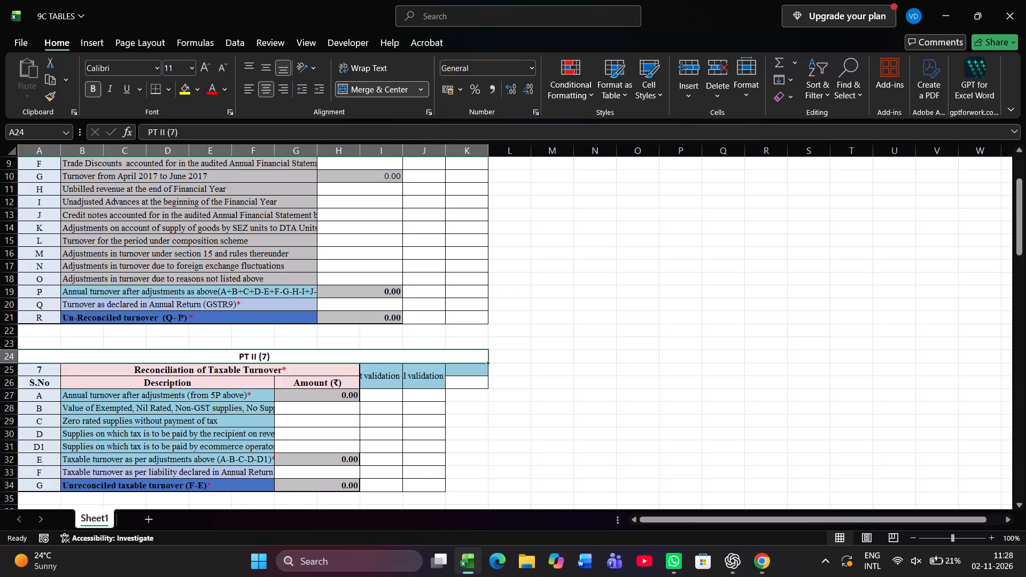
Make the PT III (9) heading above Table 9, the rate-wise liability reconciliation, bold.
key("ctrl+Down")
key("ctrl+Down")
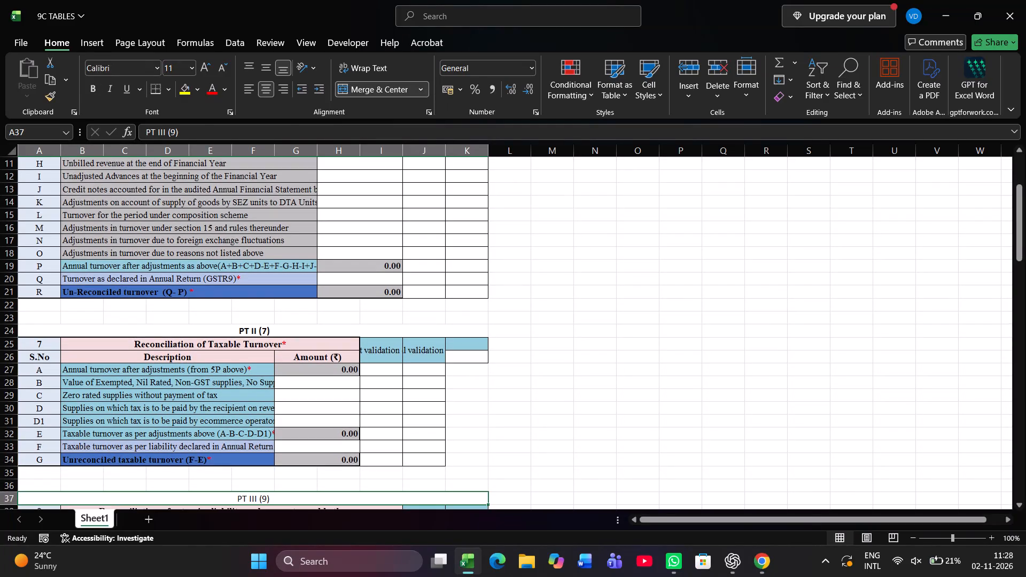
key("ctrl+b")
Make the PT III(11) heading above Table 11, Additional amount payable but not paid, bold.
key("ctrl+Down")
key("ctrl+Down")
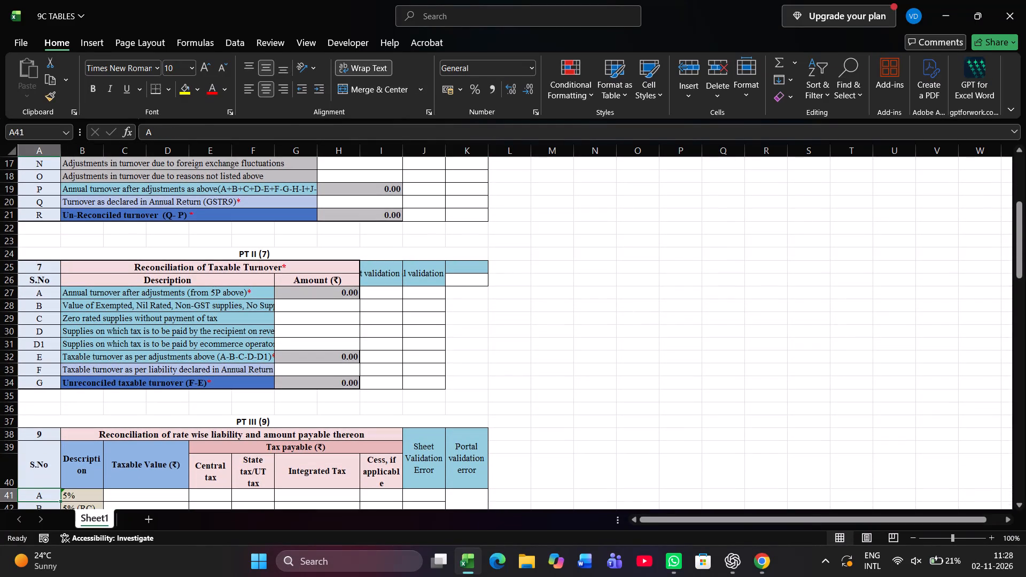
key("ctrl+Down")
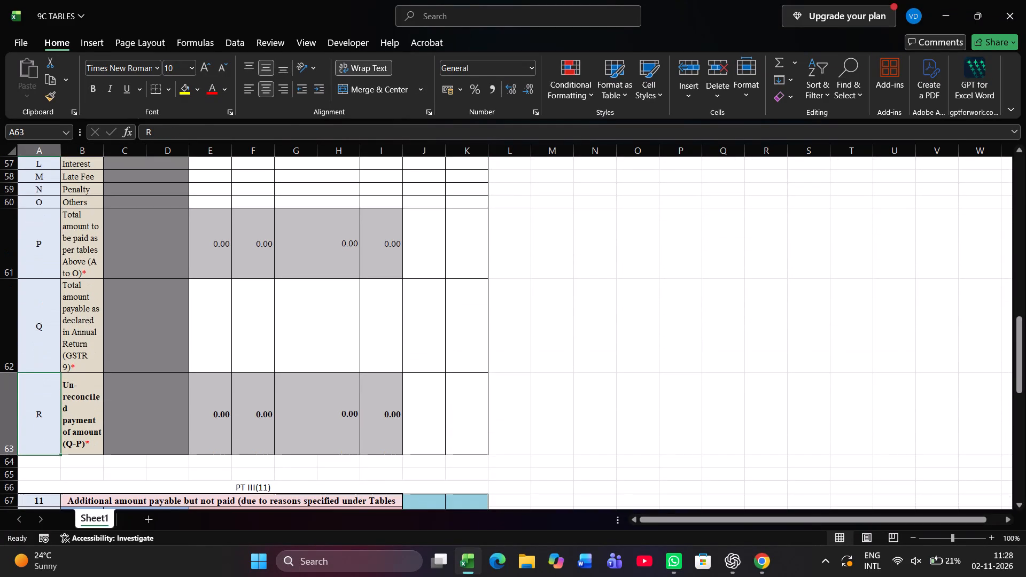
key("ctrl+Up")
key("ctrl+Down")
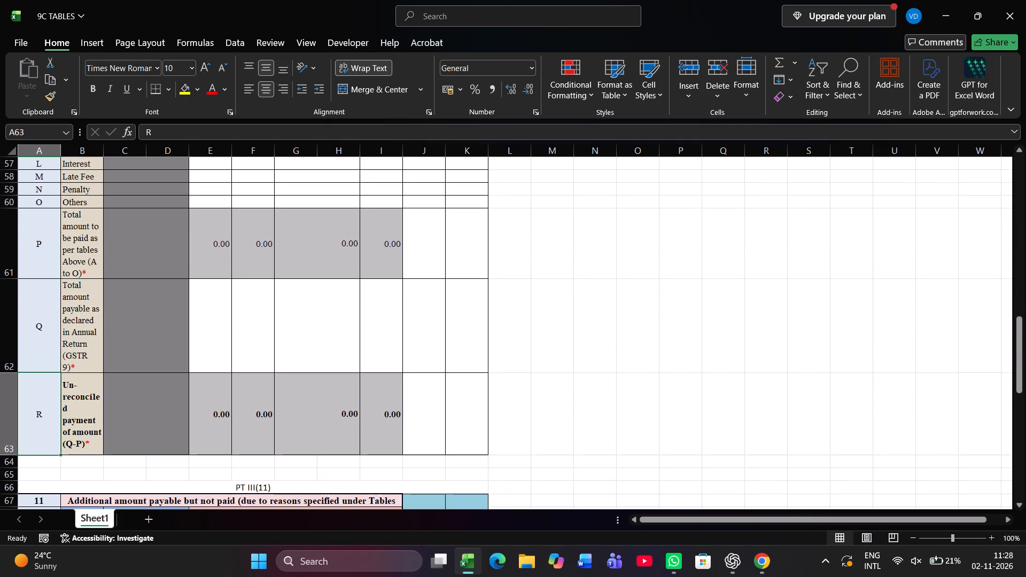
key("Down")
key("Down")
key("Down")
key("ctrl+b")
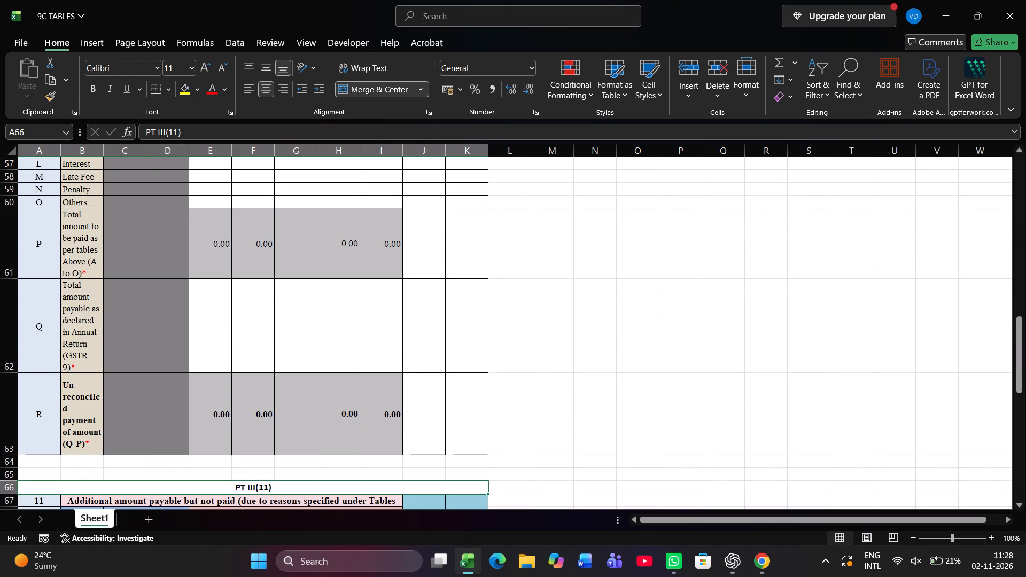
Make the PT IV (12) heading above Table 12, Reconciliation of Net Input Tax Credit (ITC), bold.
key("Down")
key("Down")
key("Down")
key("Down")
key("Down")
key("Down")
key("Down")
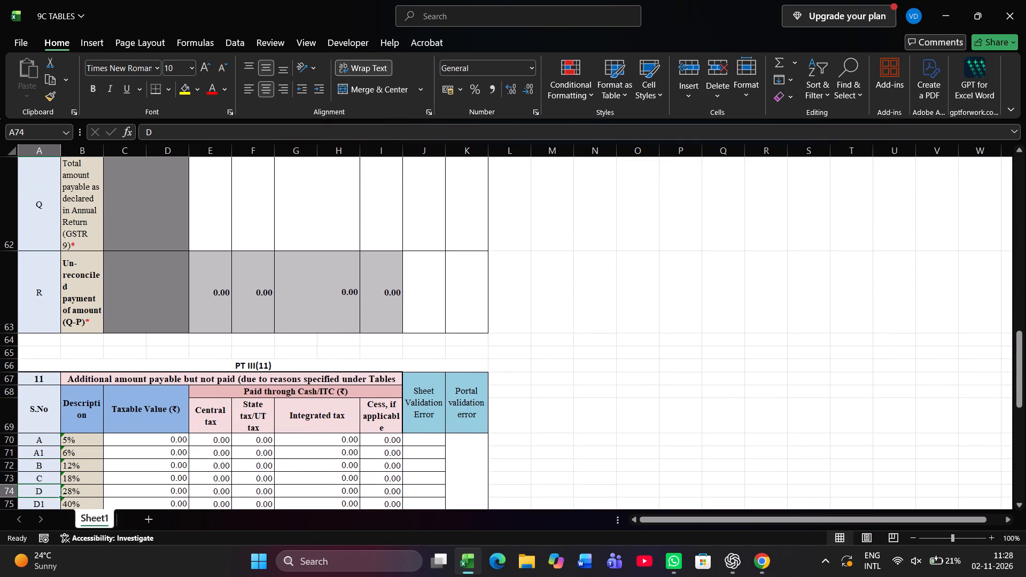
key("Down")
key("Down")
key("ctrl+Down")
key("ctrl+Down")
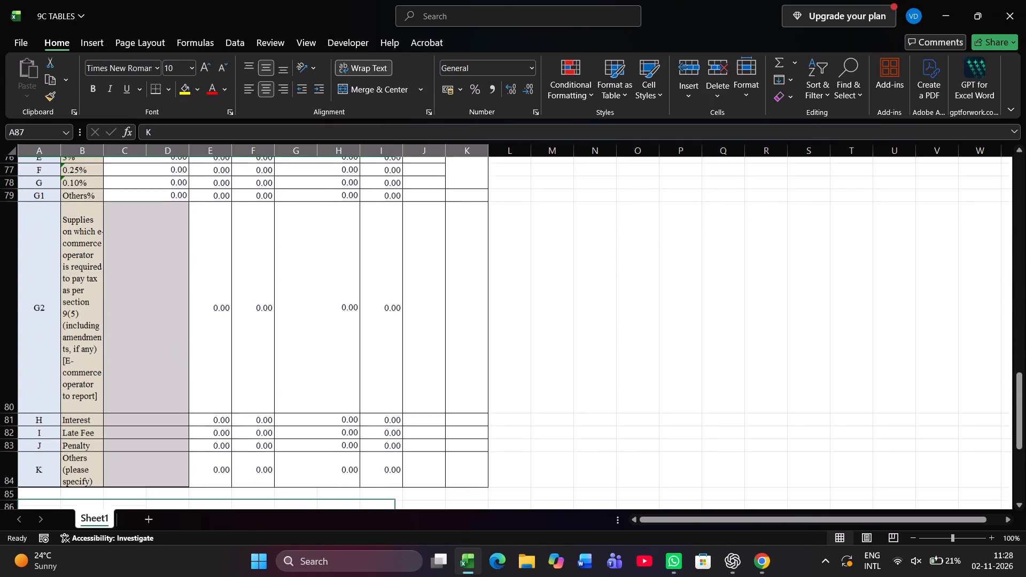
key("ctrl+b")
Make the PT IV (14) heading above Table 14, the reconciliation of ITC with expenses, bold.
key("Down")
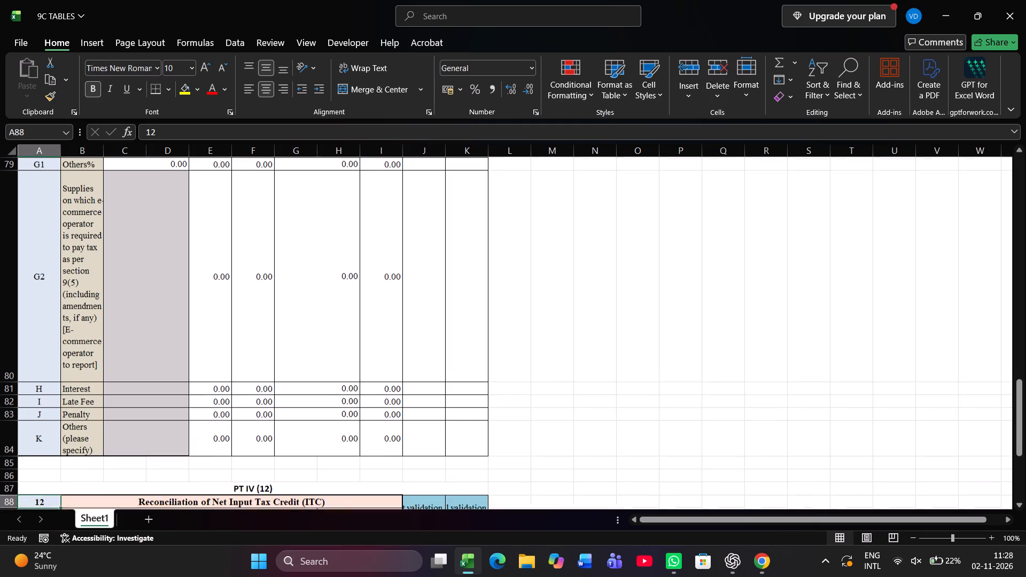
key("Down")
key("Down")
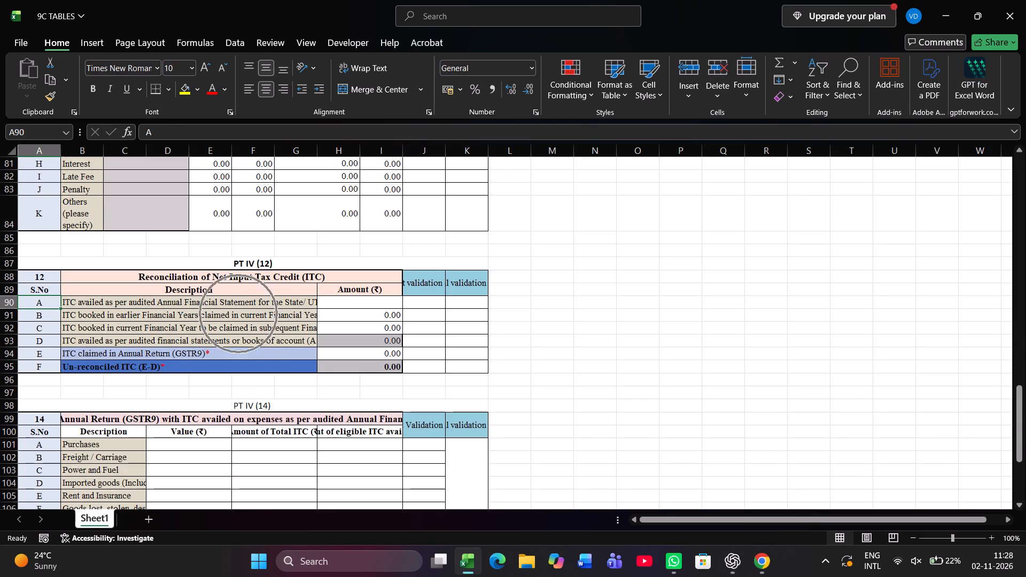
key("Down")
key("Down")
key("Down")
key("Down")
key("Down")
key("Down")
key("Down")
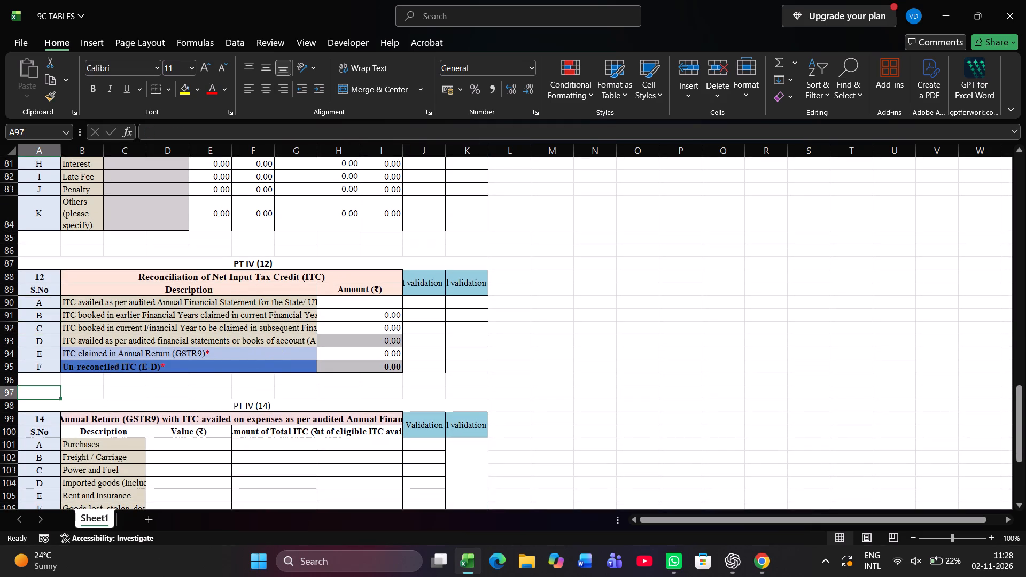
key("Down")
key("ctrl+b")
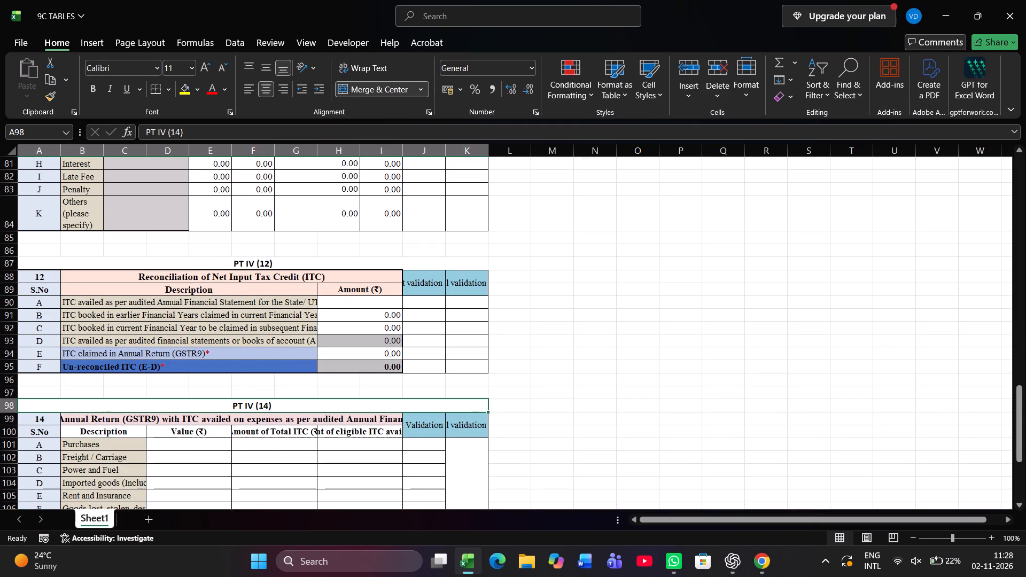
Check back up through the tables to the PT II (5) heading and save the 9C TABLES workbook.
scroll(631, 278, "up", 2)
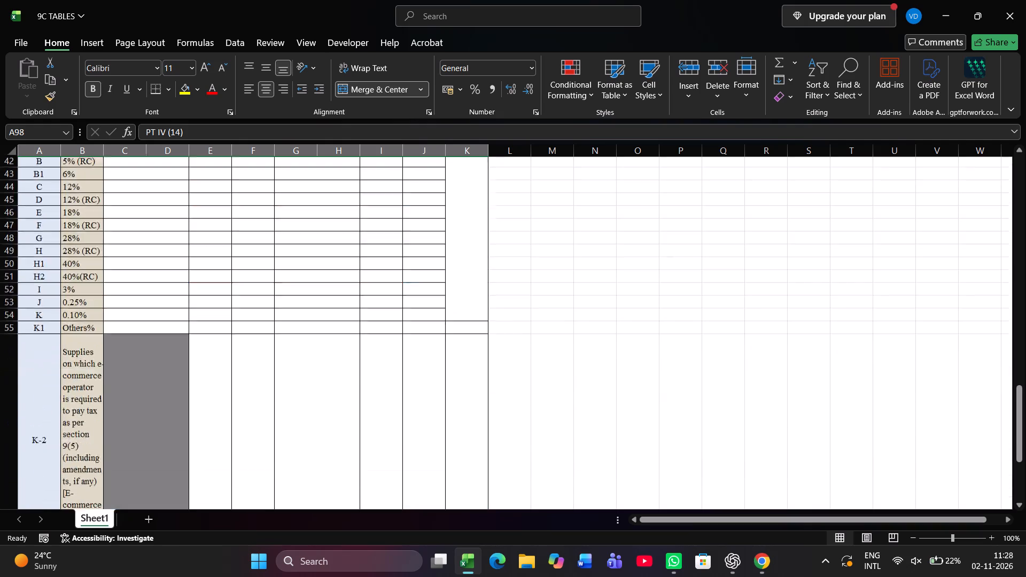
scroll(631, 278, "up", 4)
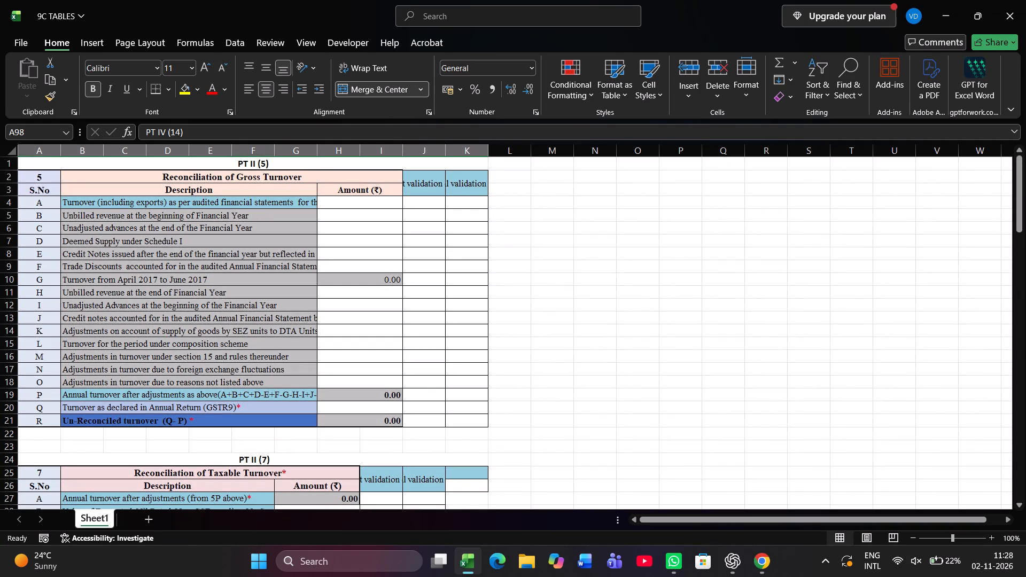